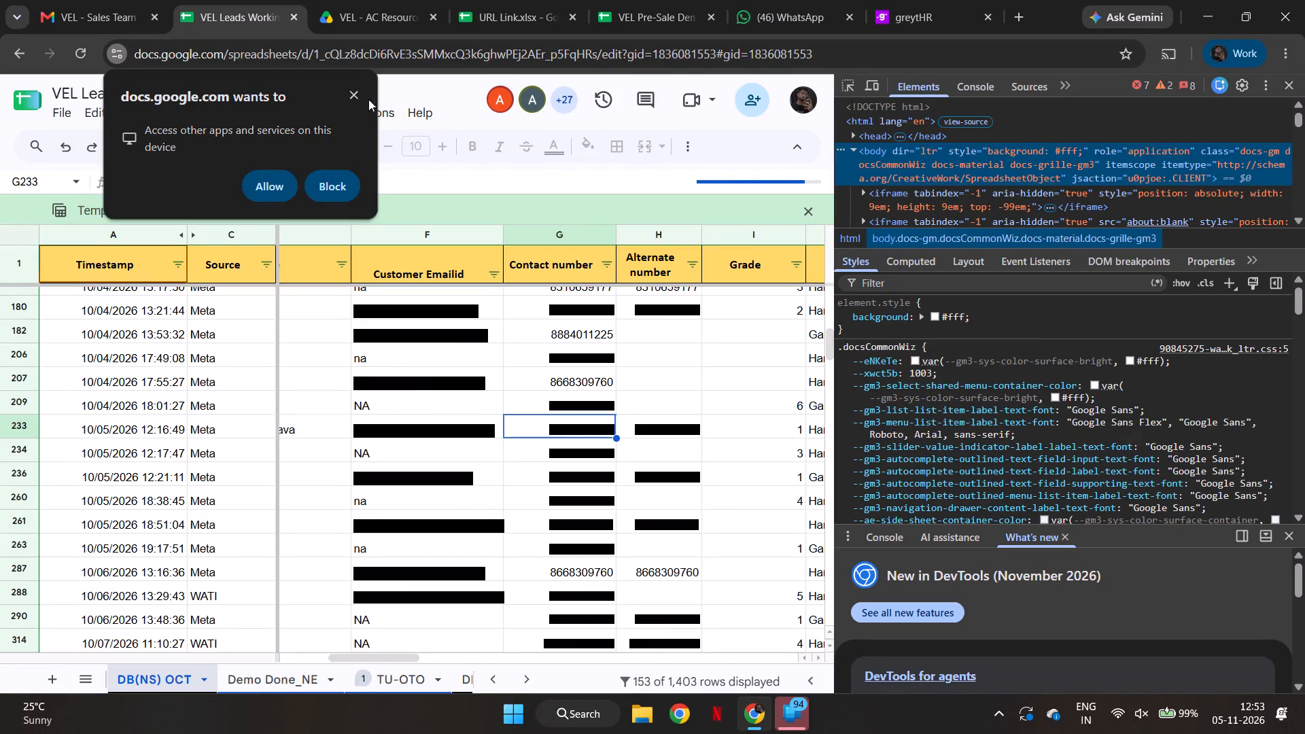
Dismiss the site's device-access permission request without allowing or blocking it, and close the developer tools beside the spreadsheet.
click(349, 92)
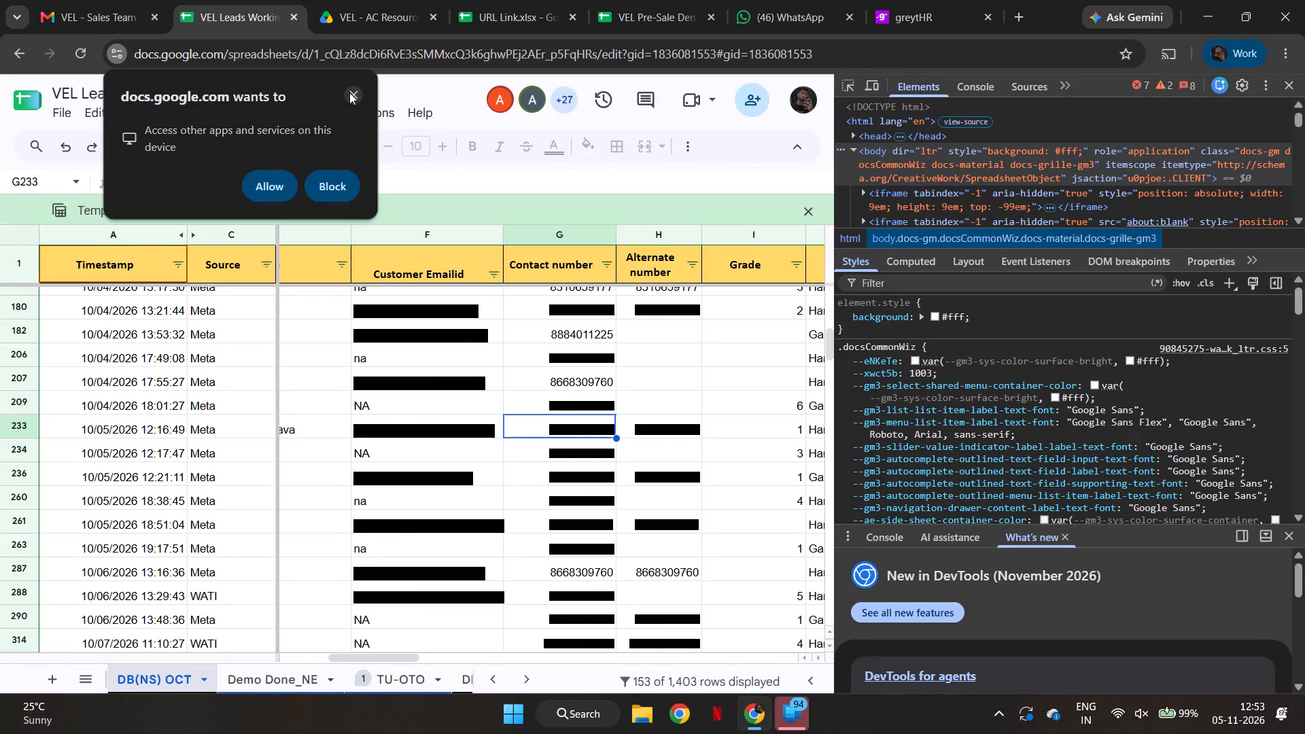
click(349, 90)
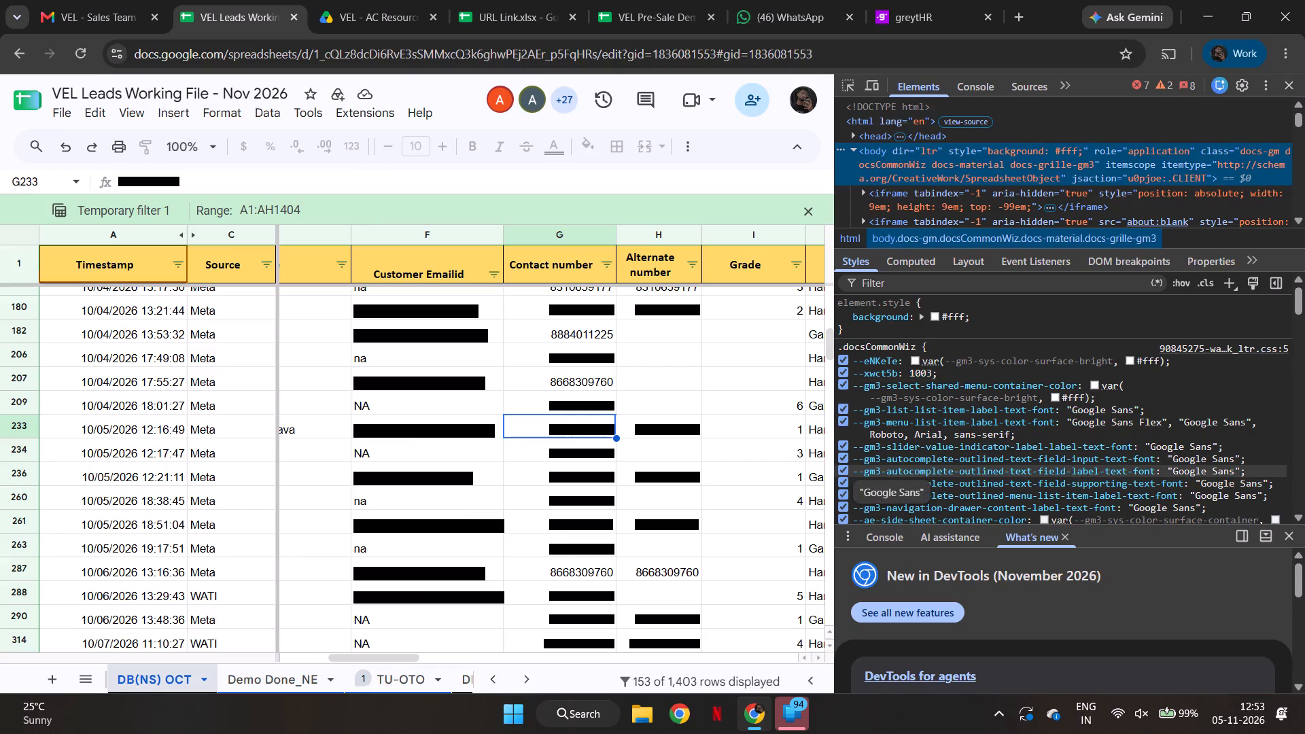
click(1285, 84)
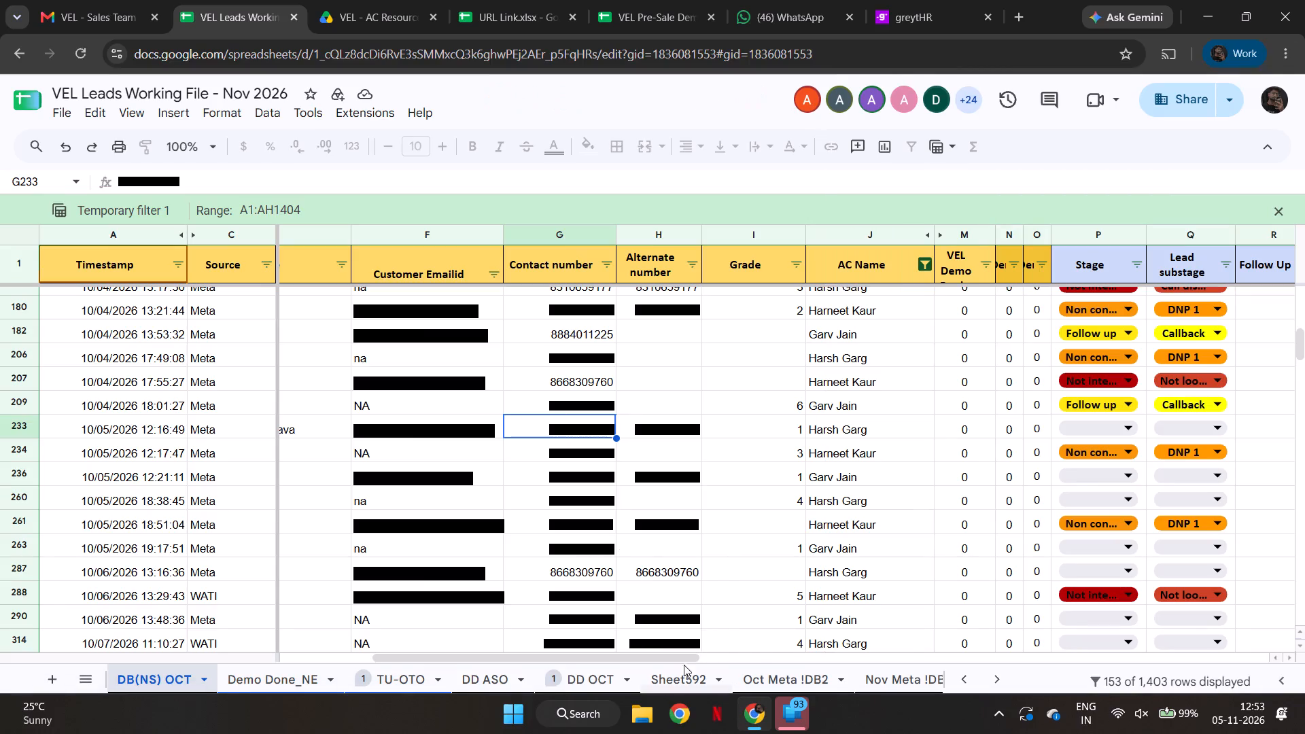
Open a separate Chrome window under a profile other than Work and load overleaf.com.
click(678, 718)
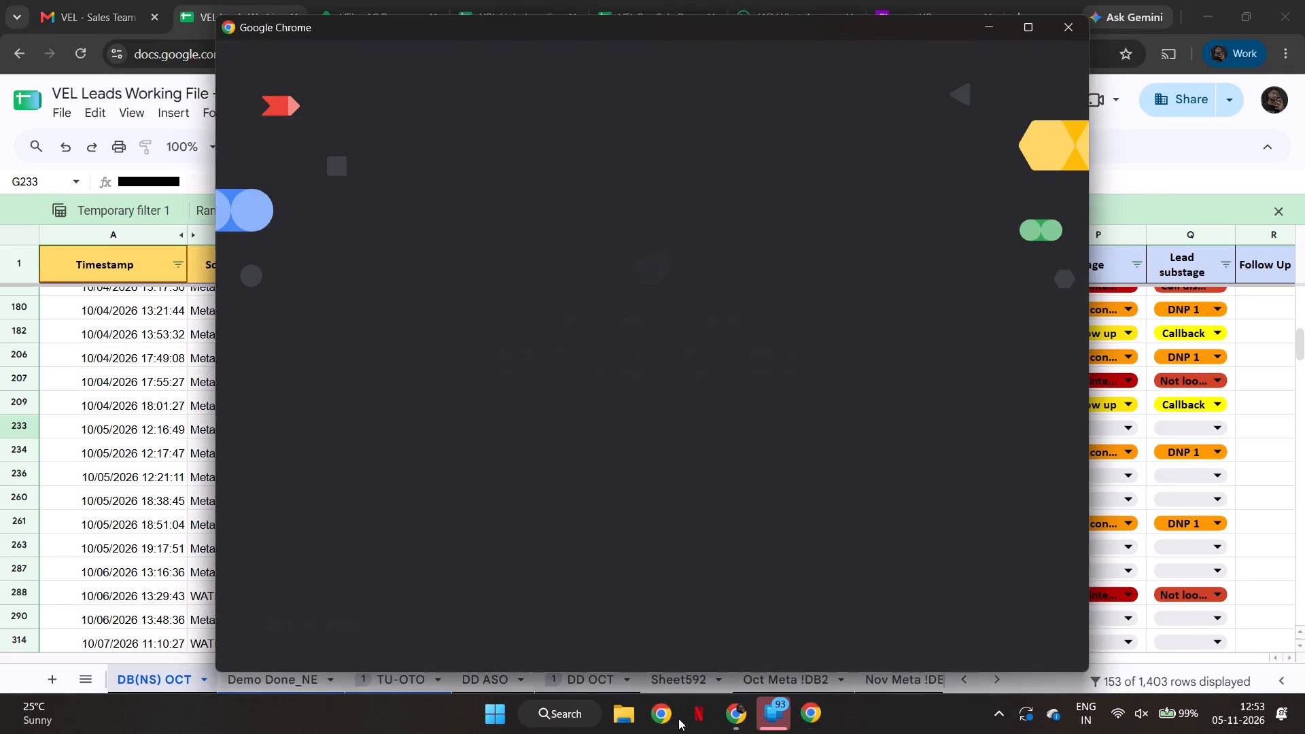
click(572, 414)
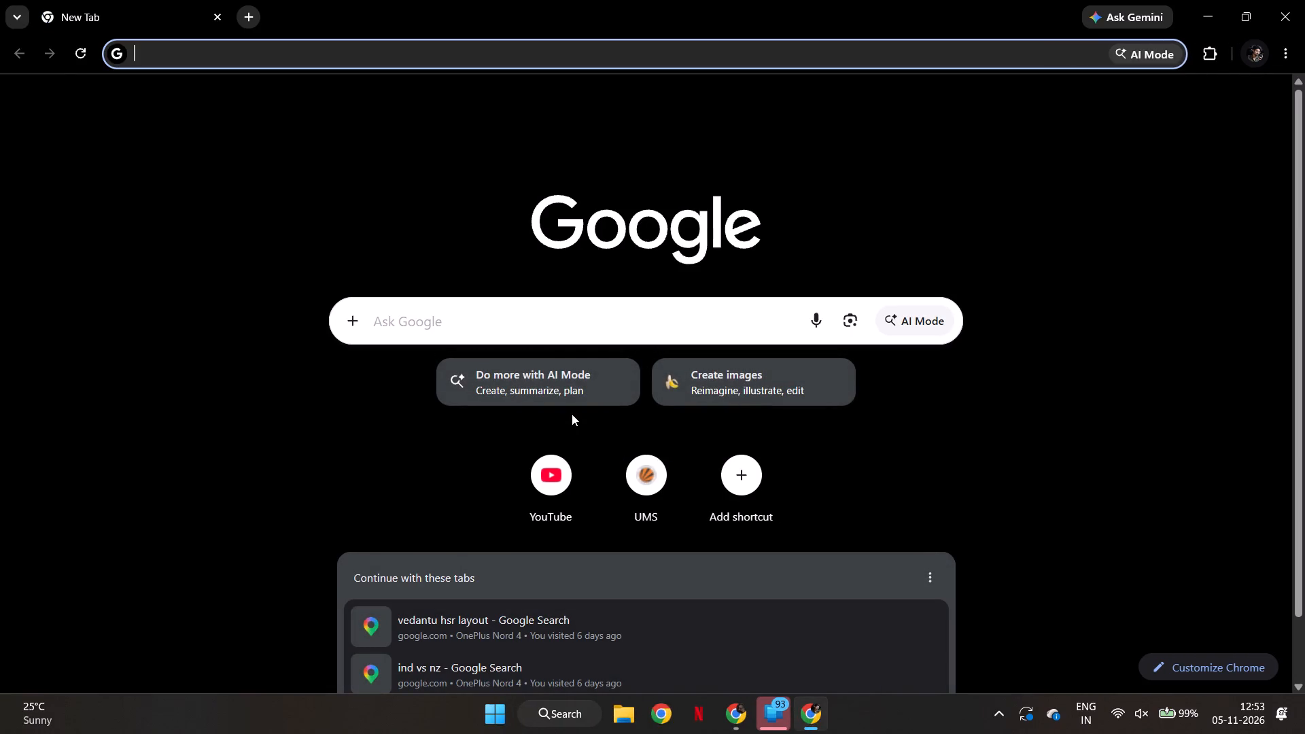
text(ov)
key(Return)
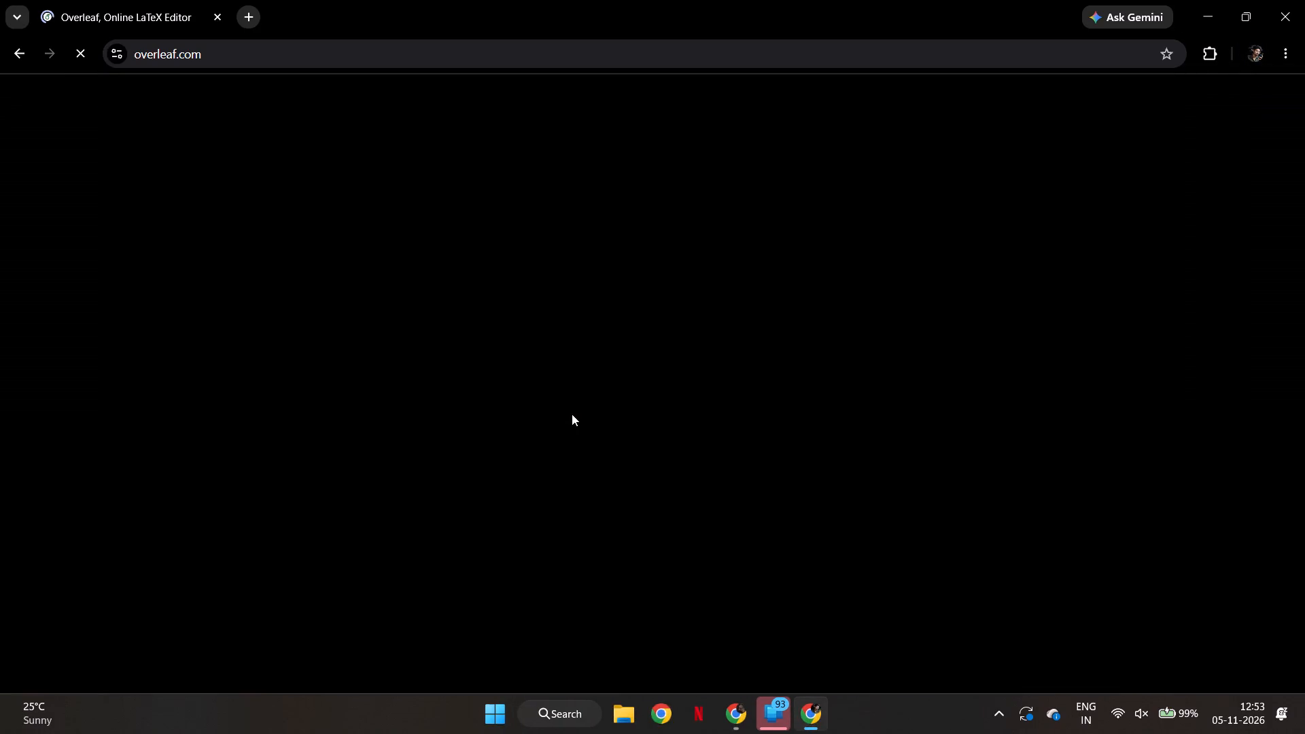
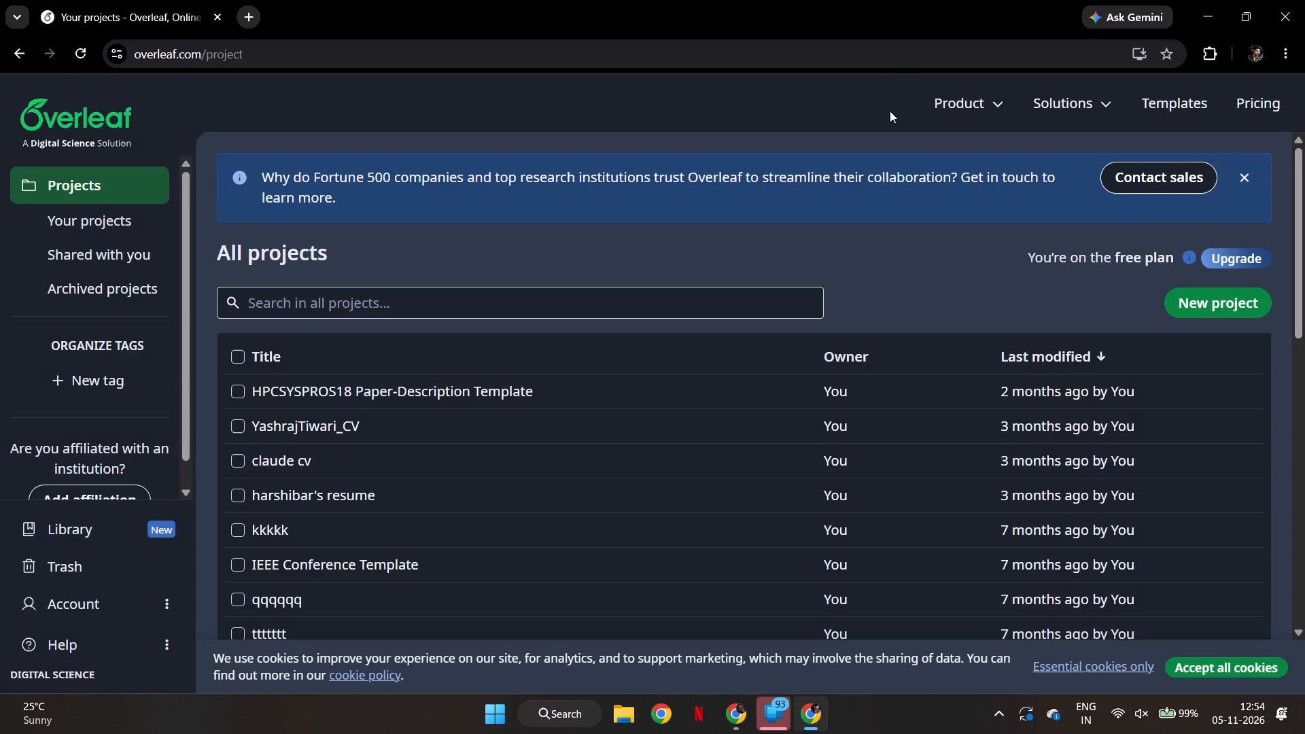
Open the HPCSYSPROS18 Paper-Description Template project and hide its PDF preview so the LaTeX source fills the editor.
click(438, 392)
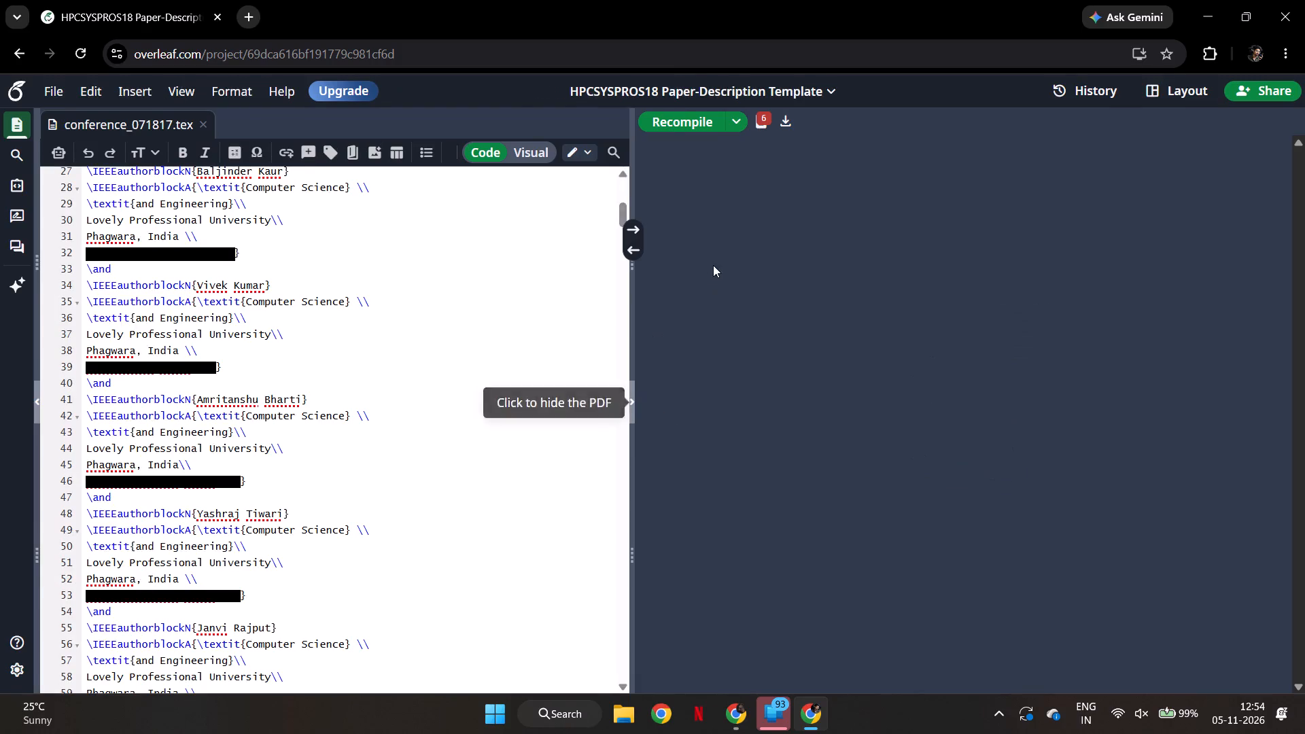
click(631, 401)
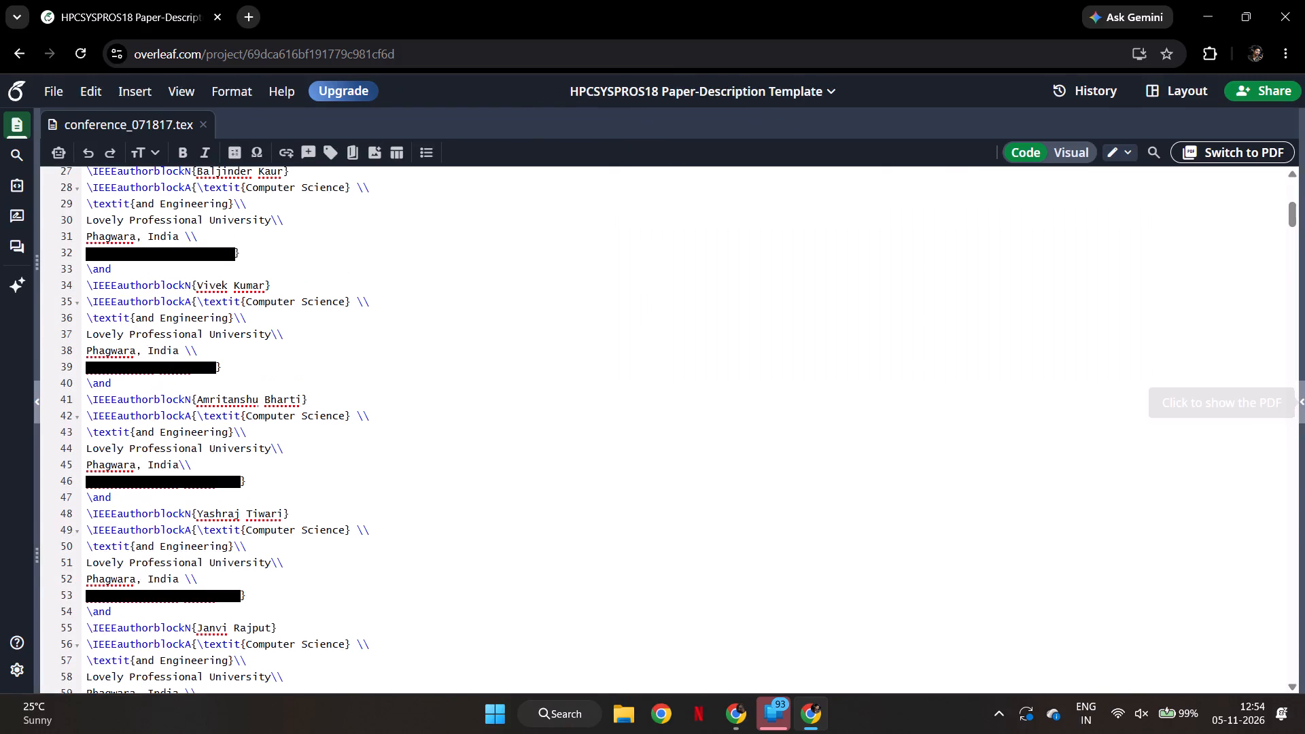
Examine the preamble, title and author blocks in the source of conference_071817.tex.
scroll(423, 483, up, 4)
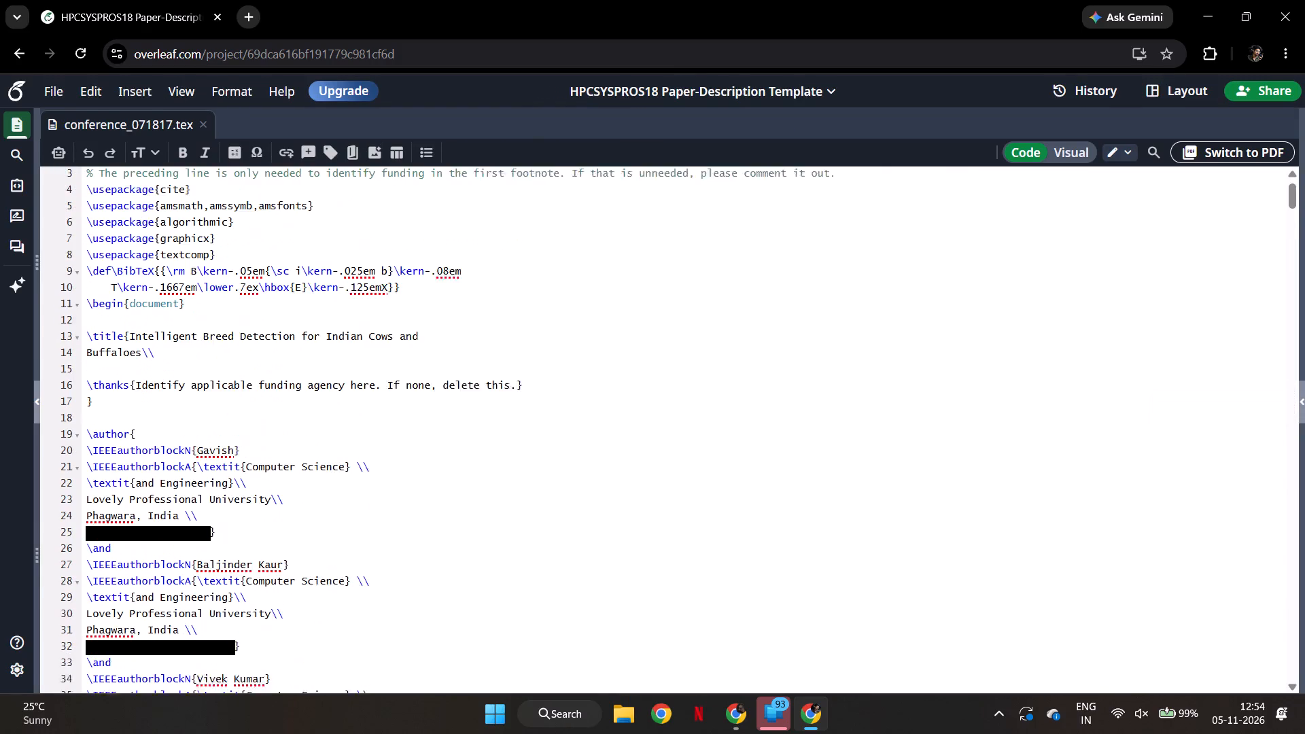
scroll(423, 483, up, 1)
scroll(423, 483, down, 3)
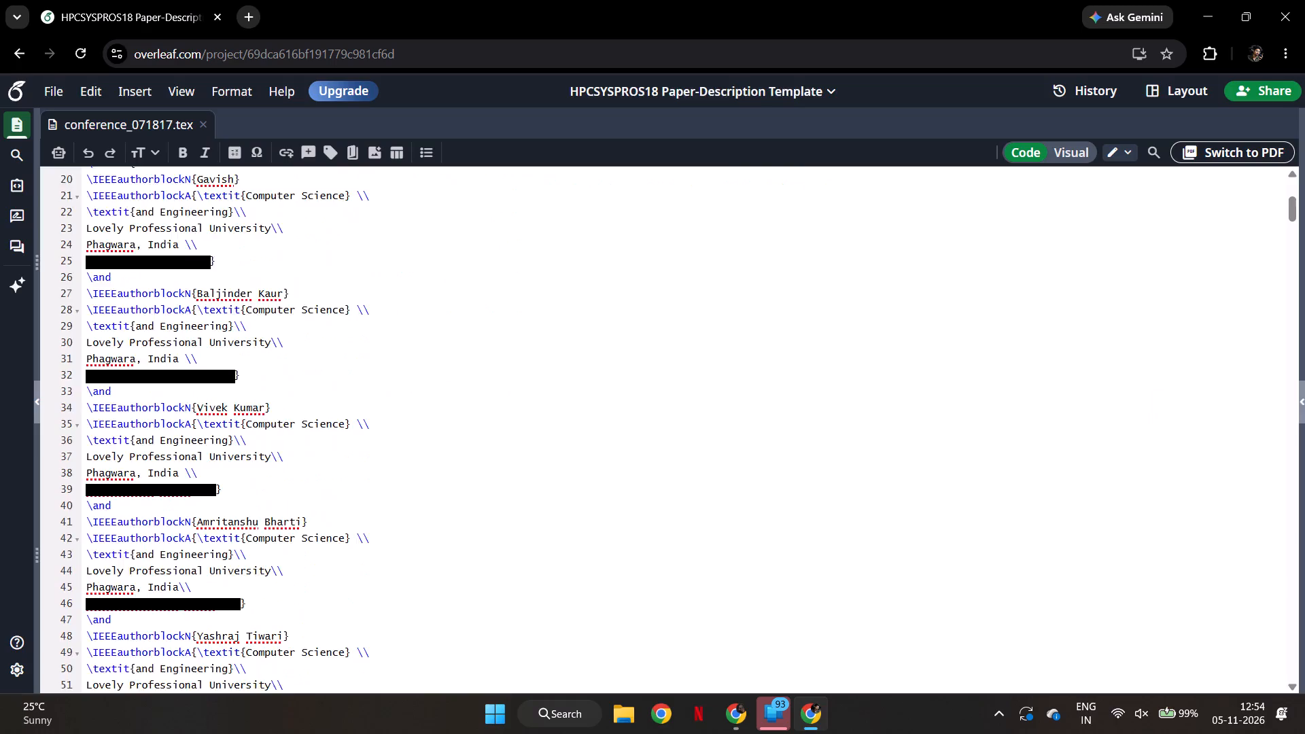
scroll(423, 483, down, 1)
scroll(423, 483, up, 1)
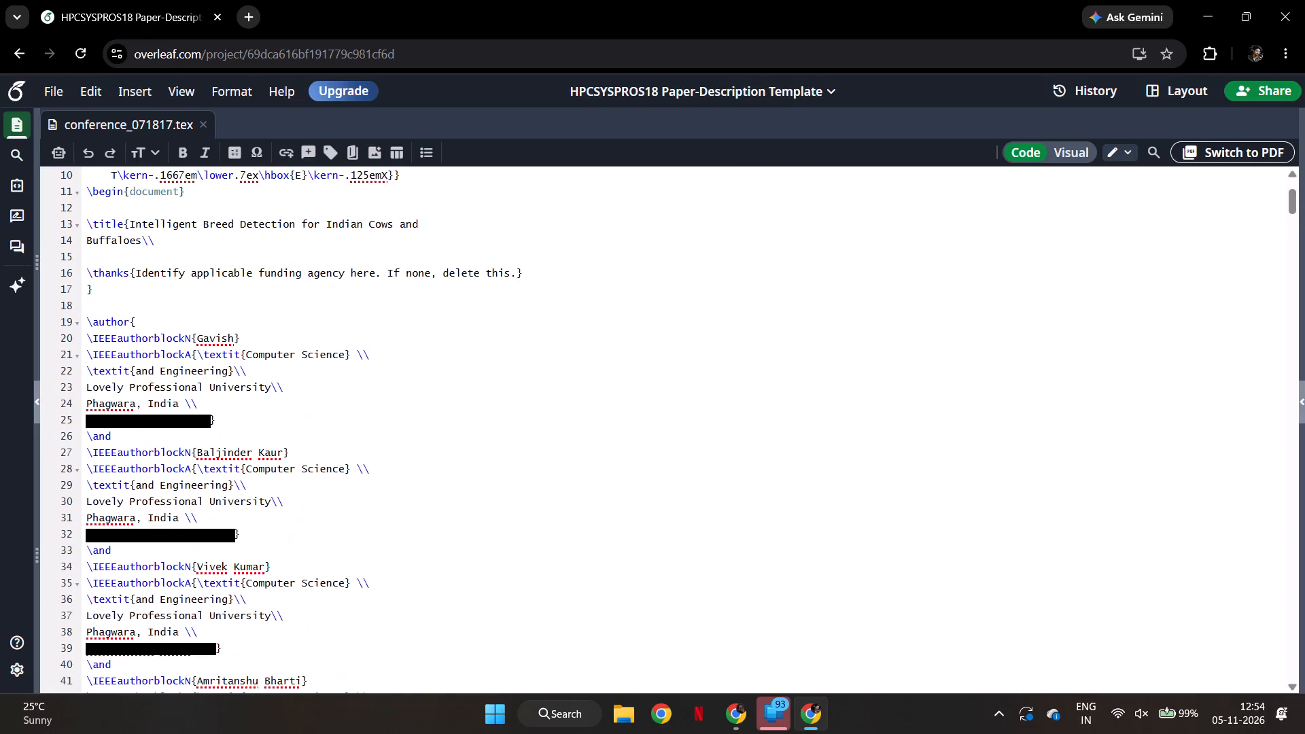
Switch to the Chrome window with the VEL Leads Working File spreadsheet and copy the contact number in cell G233.
click(731, 723)
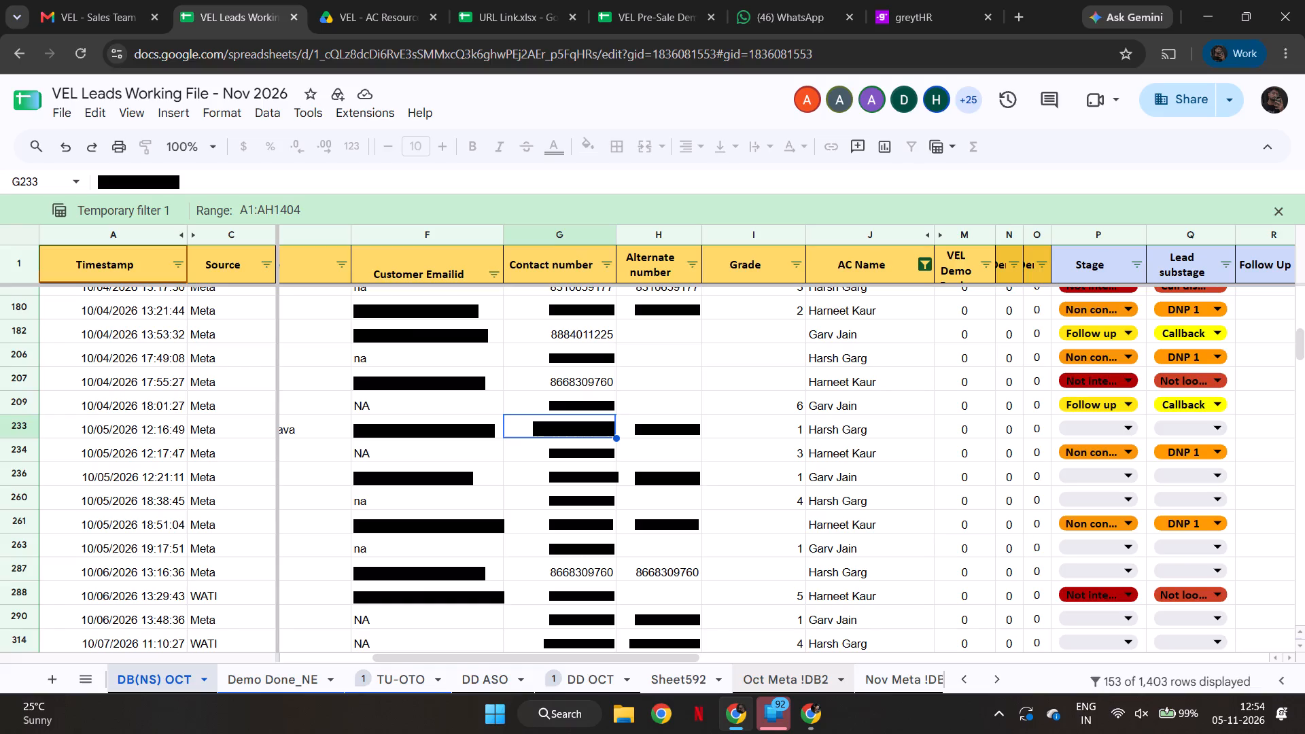
key(ctrl+c)
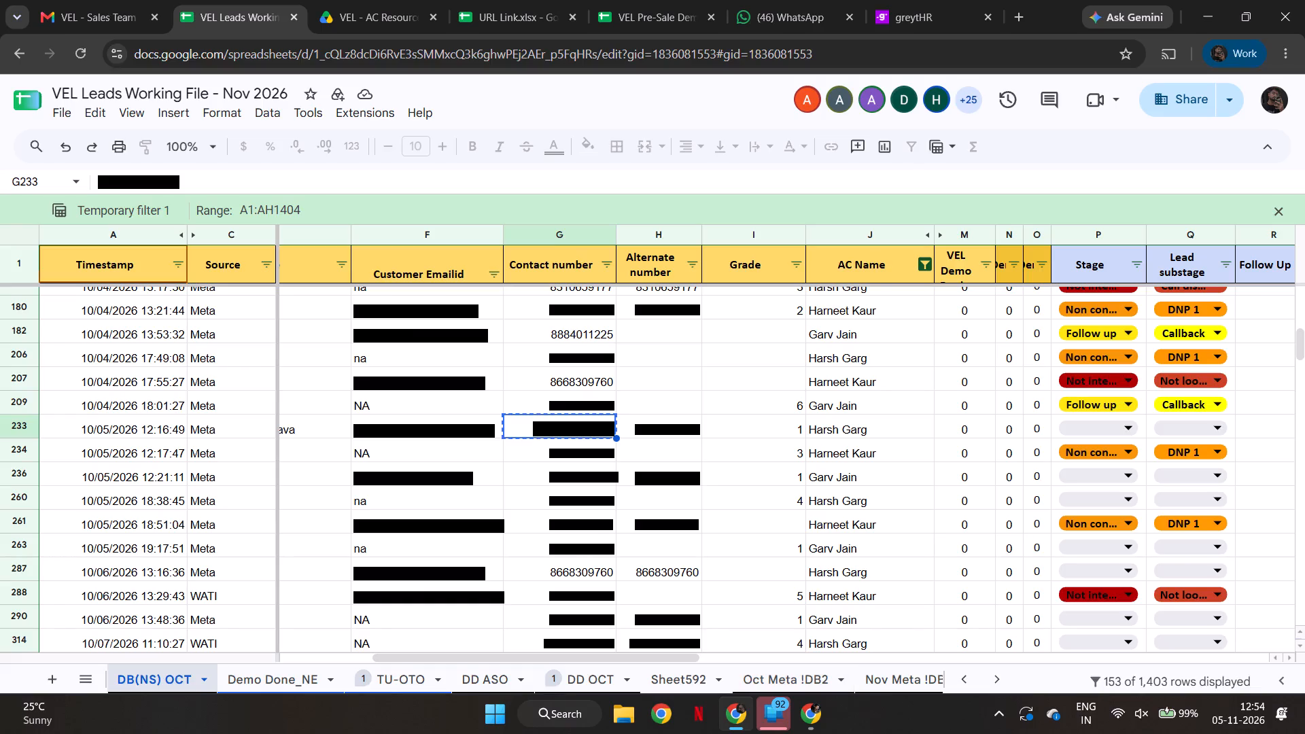
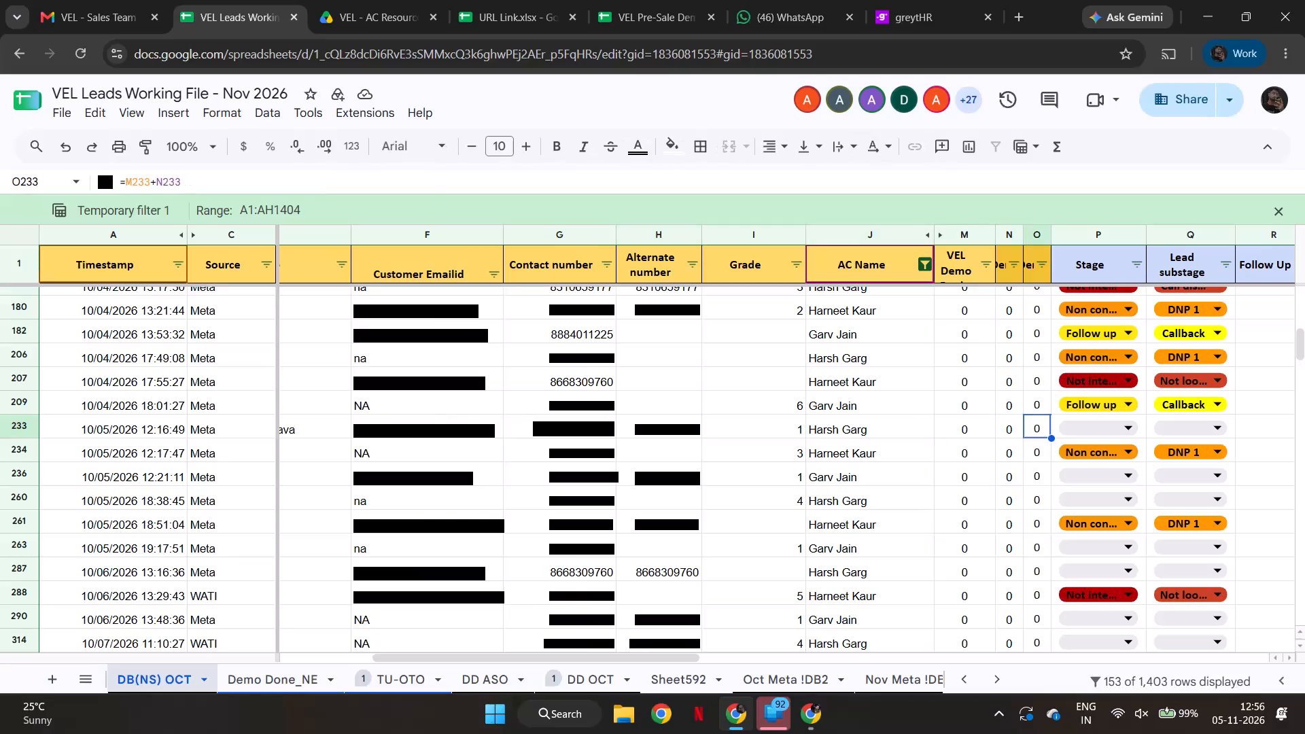
Set the Stage of the lead in row 233 to Non contact.
key(Right)
key(Return)
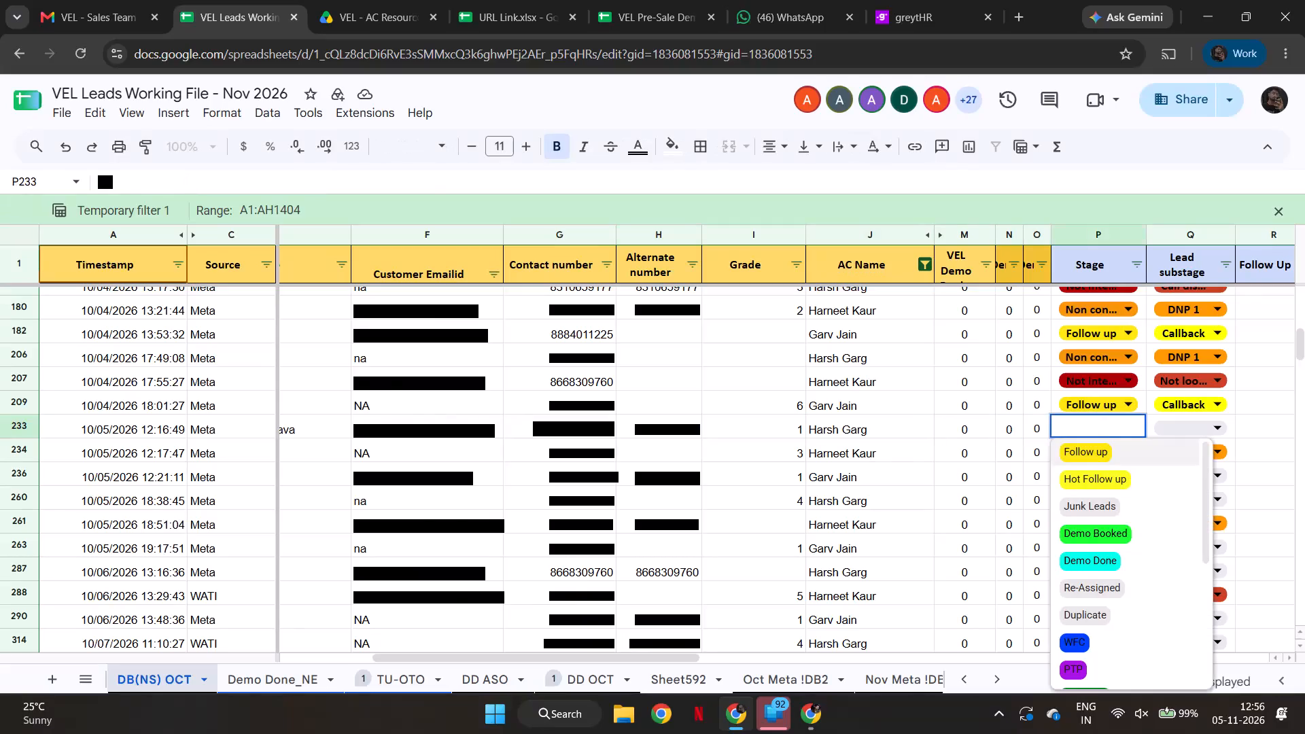
key(Up)
key(Up)
key(Up)
key(Up)
key(Up)
key(Return)
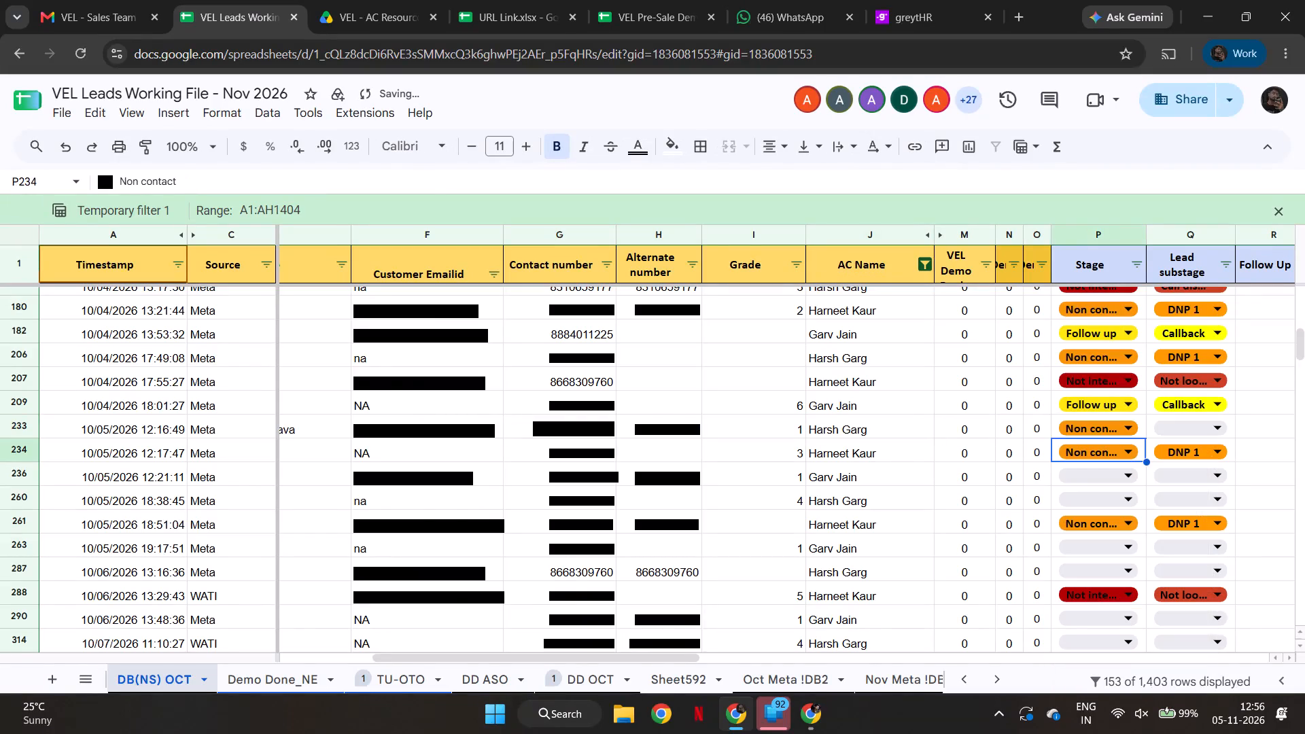
Set the Lead substage of the lead in row 233 to DNP 2.
key(Up)
key(Right)
key(Return)
key(Down)
key(Down)
key(Down)
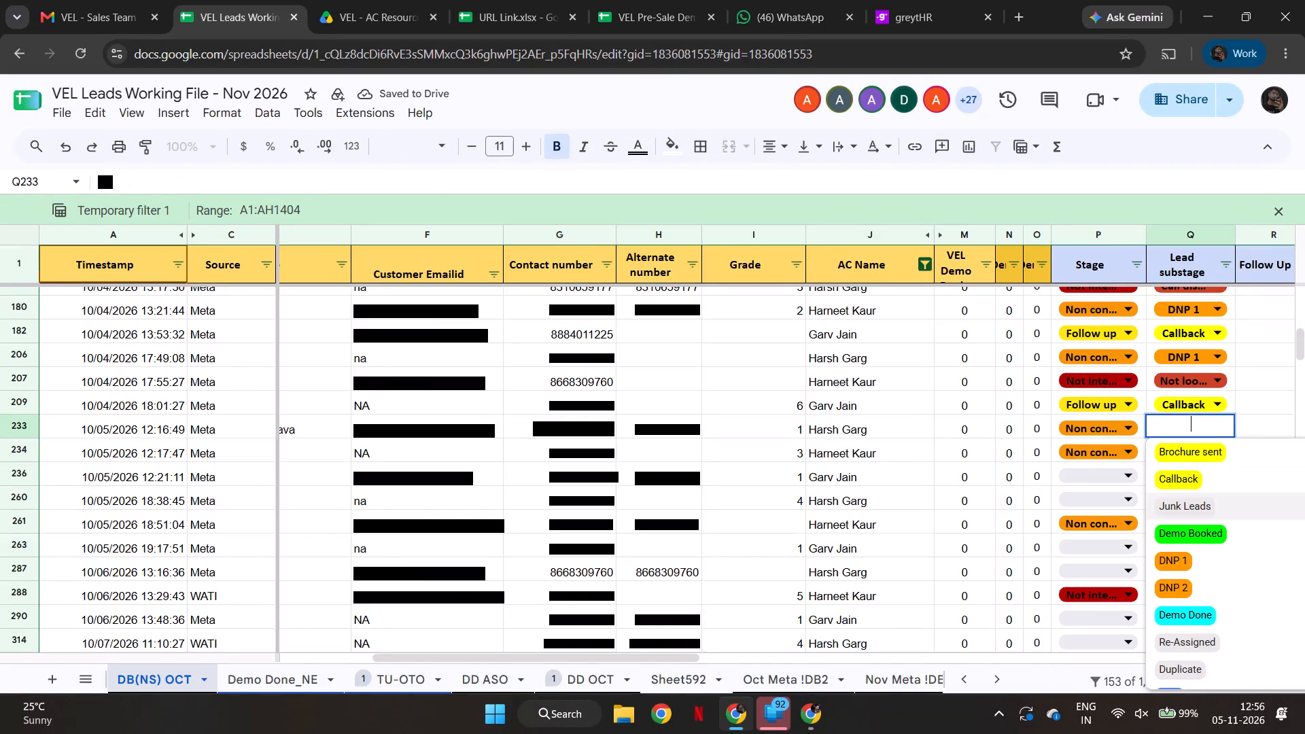
key(Down)
key(Down)
key(Down)
key(Up)
key(Up)
key(Down)
key(Return)
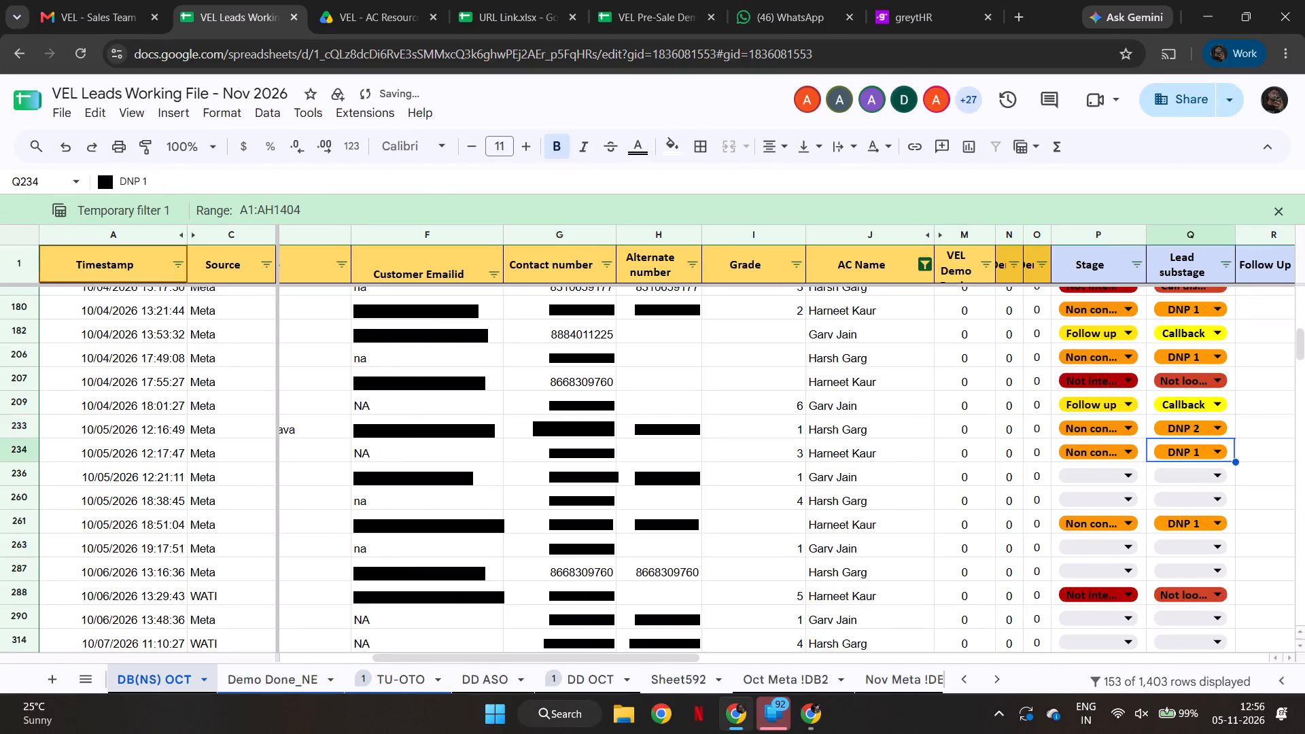
Copy the contact number of the lead in row 236, cell G236.
key(Down)
key(Left)
key(Left)
key(Left)
key(Left)
key(Left)
key(Left)
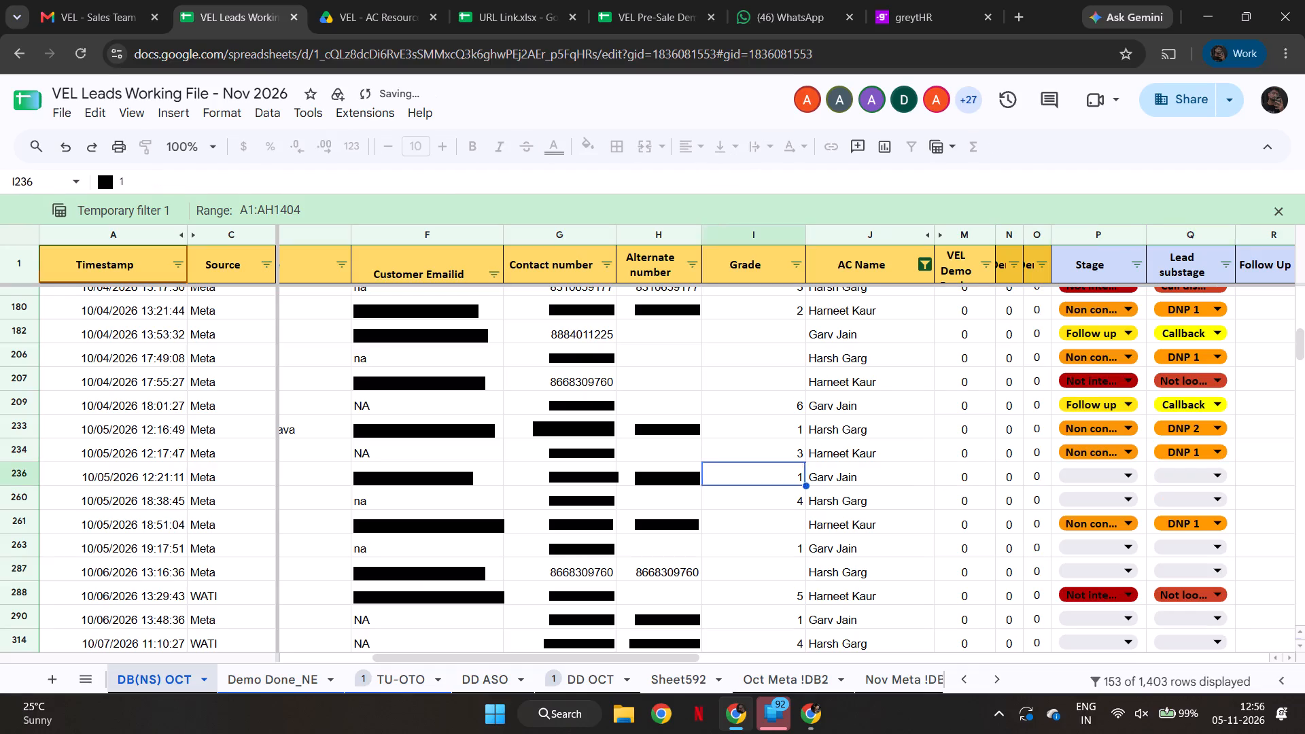
key(Left)
key(Left)
key(ctrl+c)
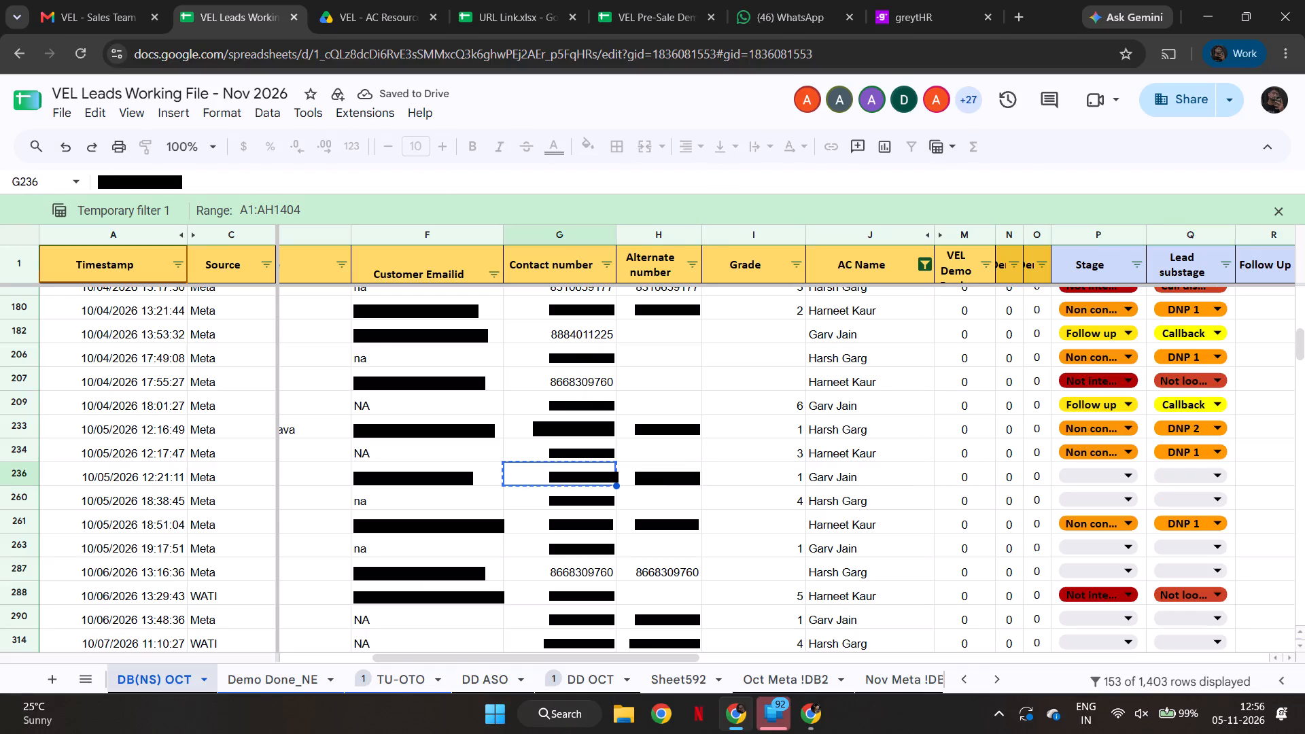
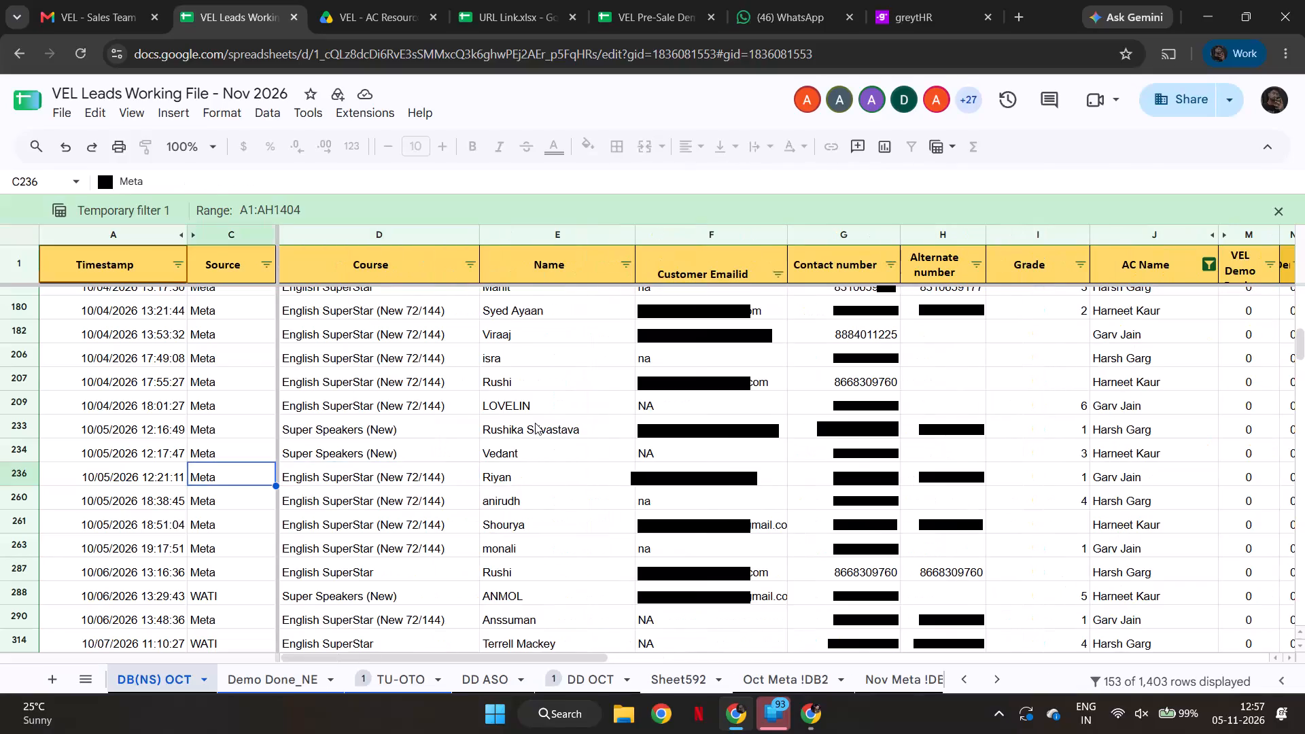
Set the Stage of the lead in row 236 to Not interested.
key(Right)
key(Right)
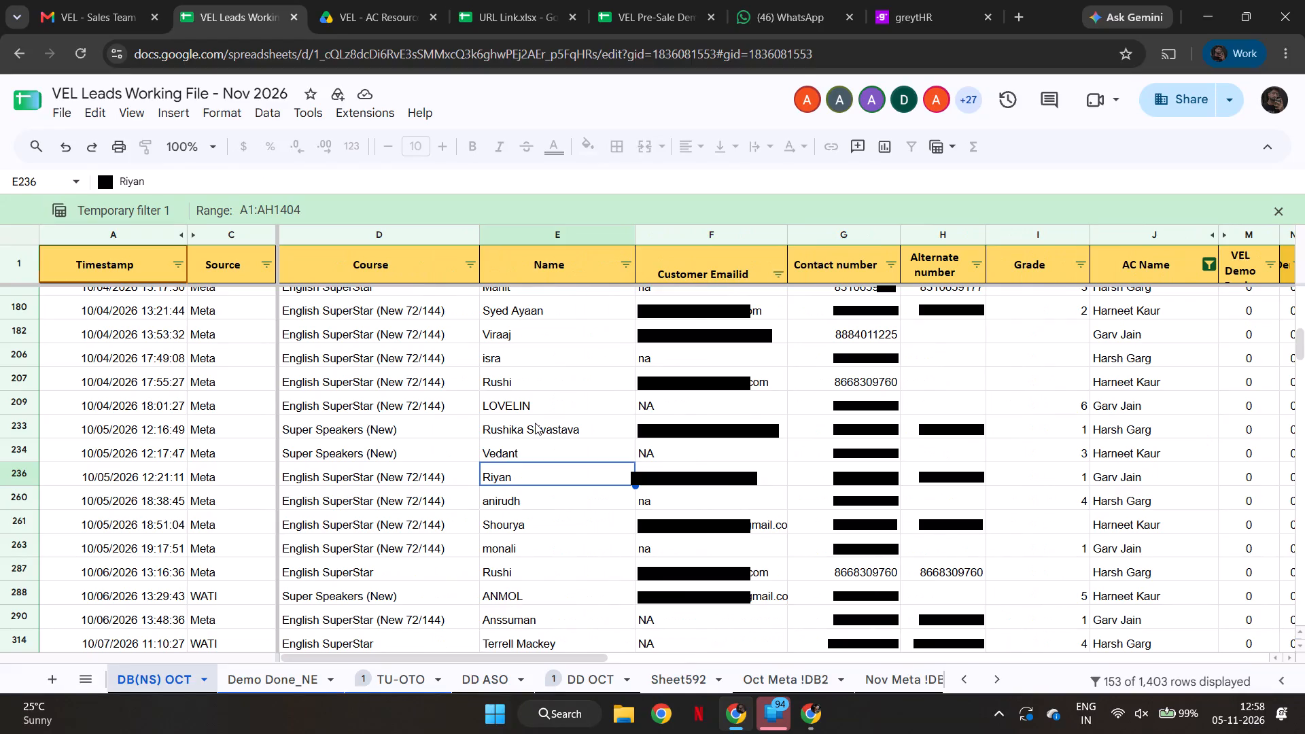
key(Right)
key(Right)
key(Right)
key(Right)
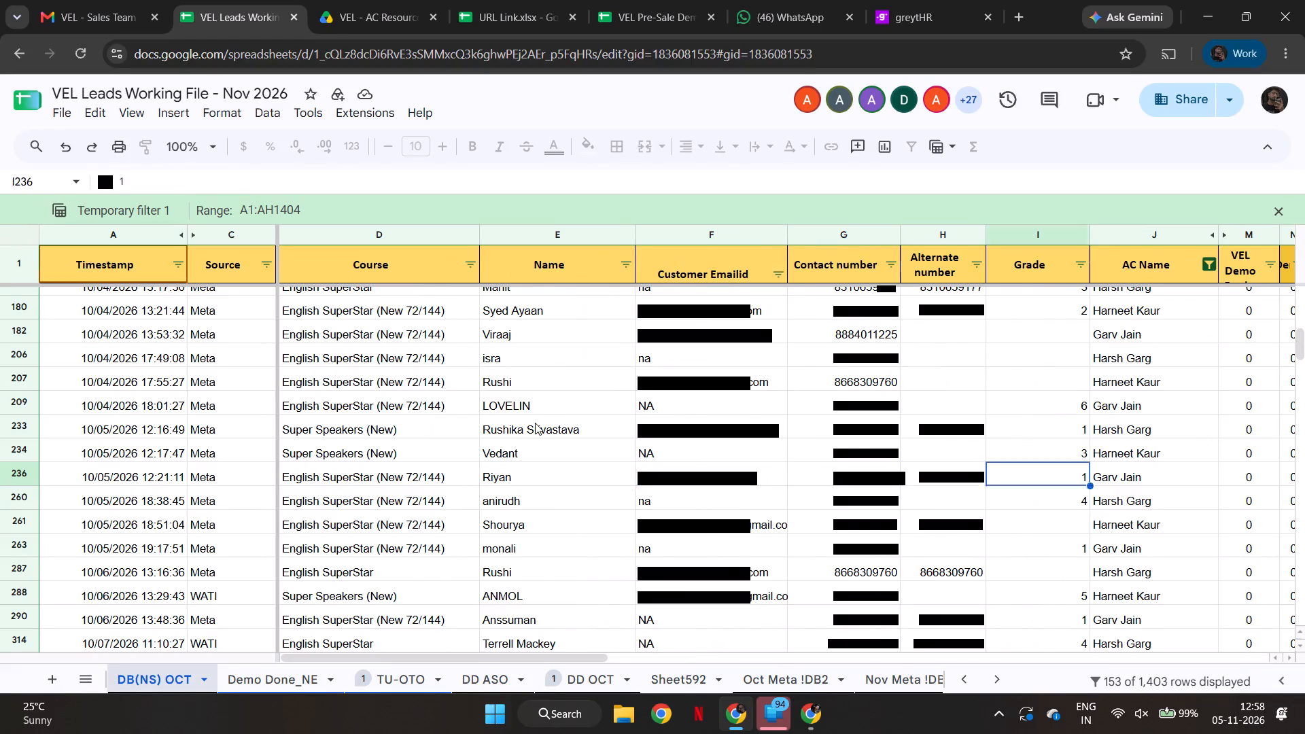
key(Right)
key(Right)
key(Right)
key(Right)
key(Right)
key(Right)
key(Right)
key(Left)
key(Left)
key(Left)
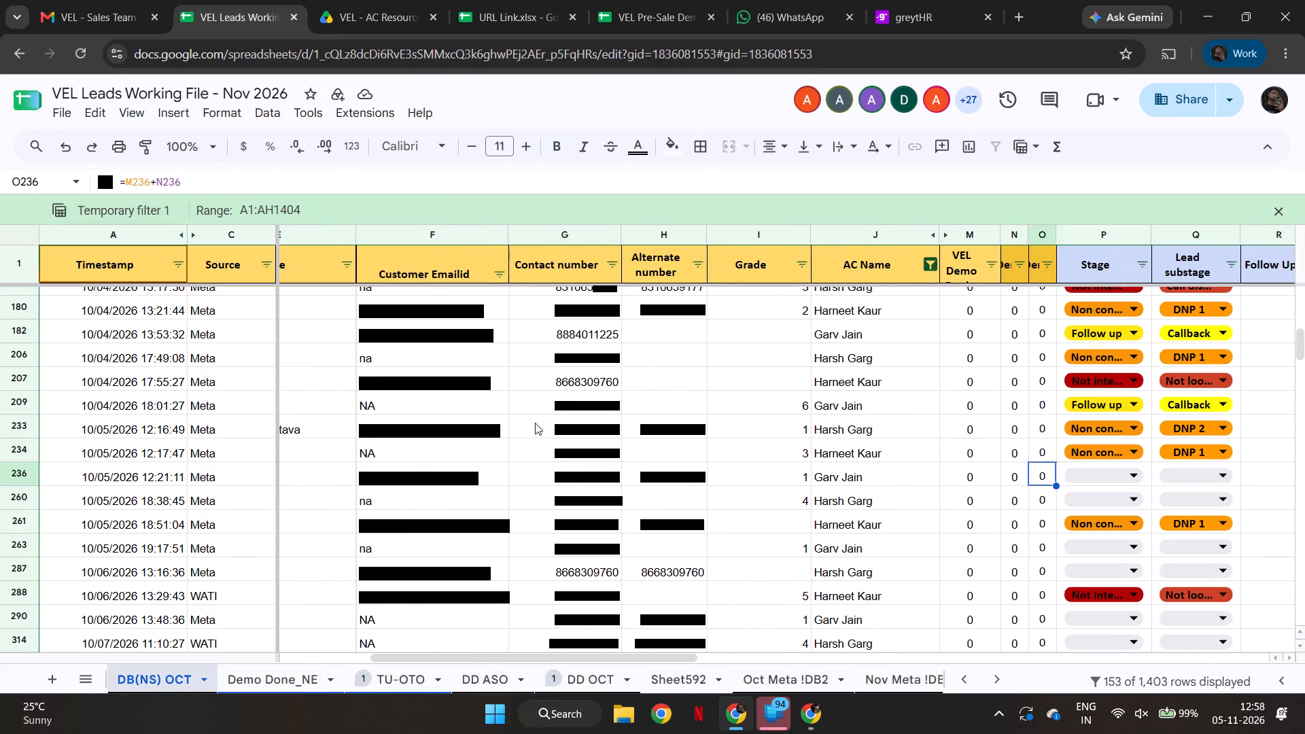
key(Right)
key(Left)
key(Right)
key(Left)
key(Right)
key(Left)
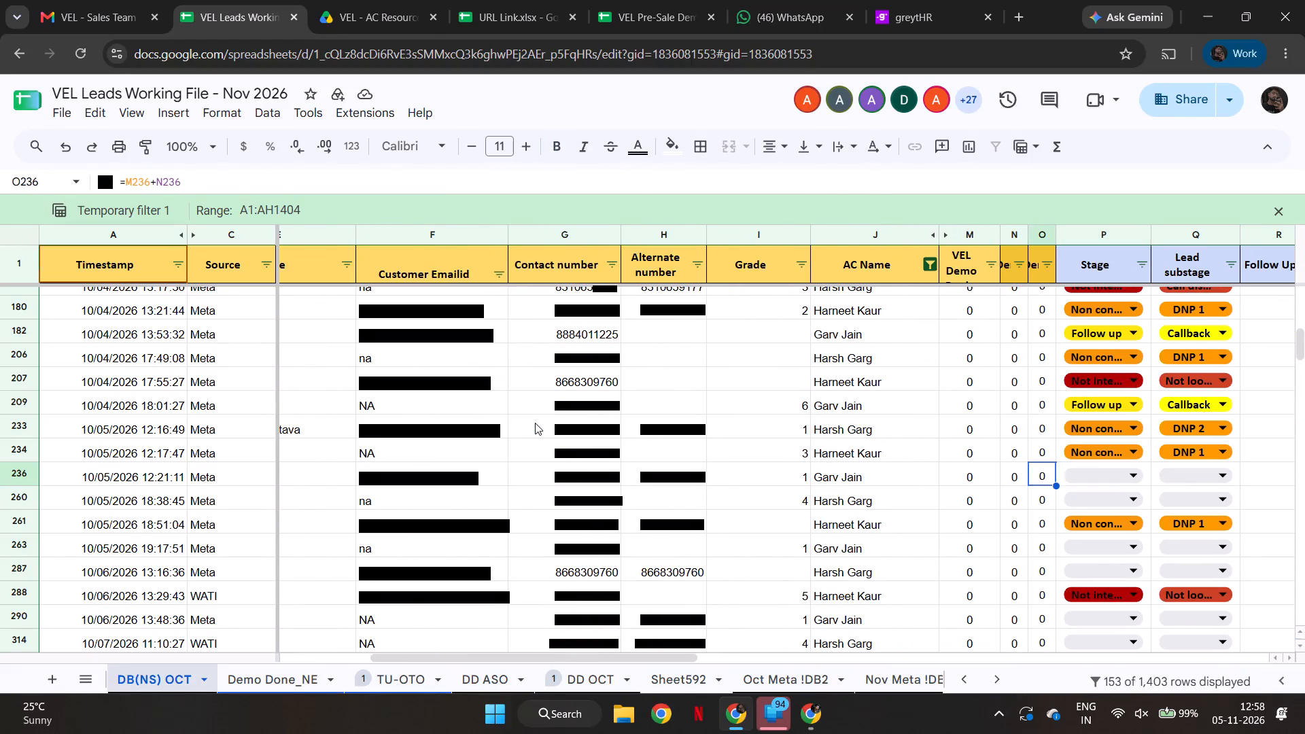
key(Left)
key(Left)
key(Left)
key(Right)
key(Right)
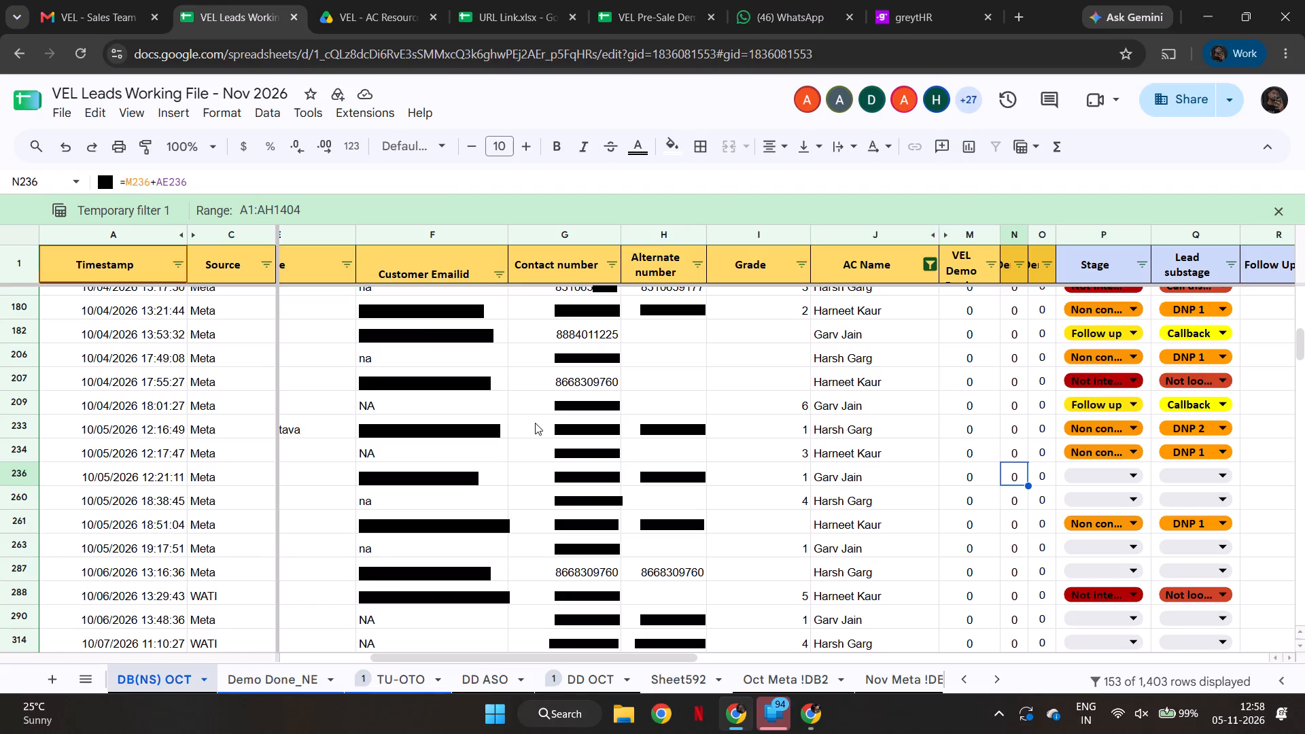
key(Right)
key(Left)
key(Left)
key(Right)
key(Right)
key(Right)
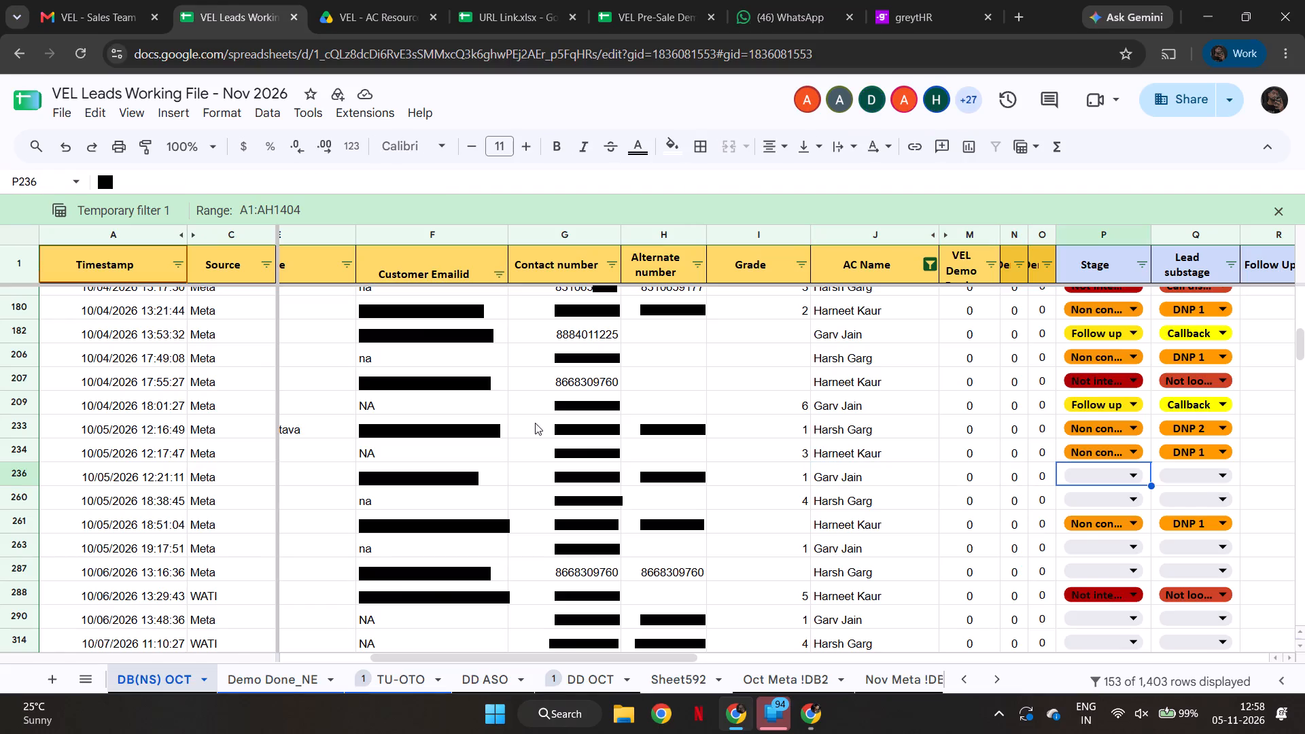
key(Return)
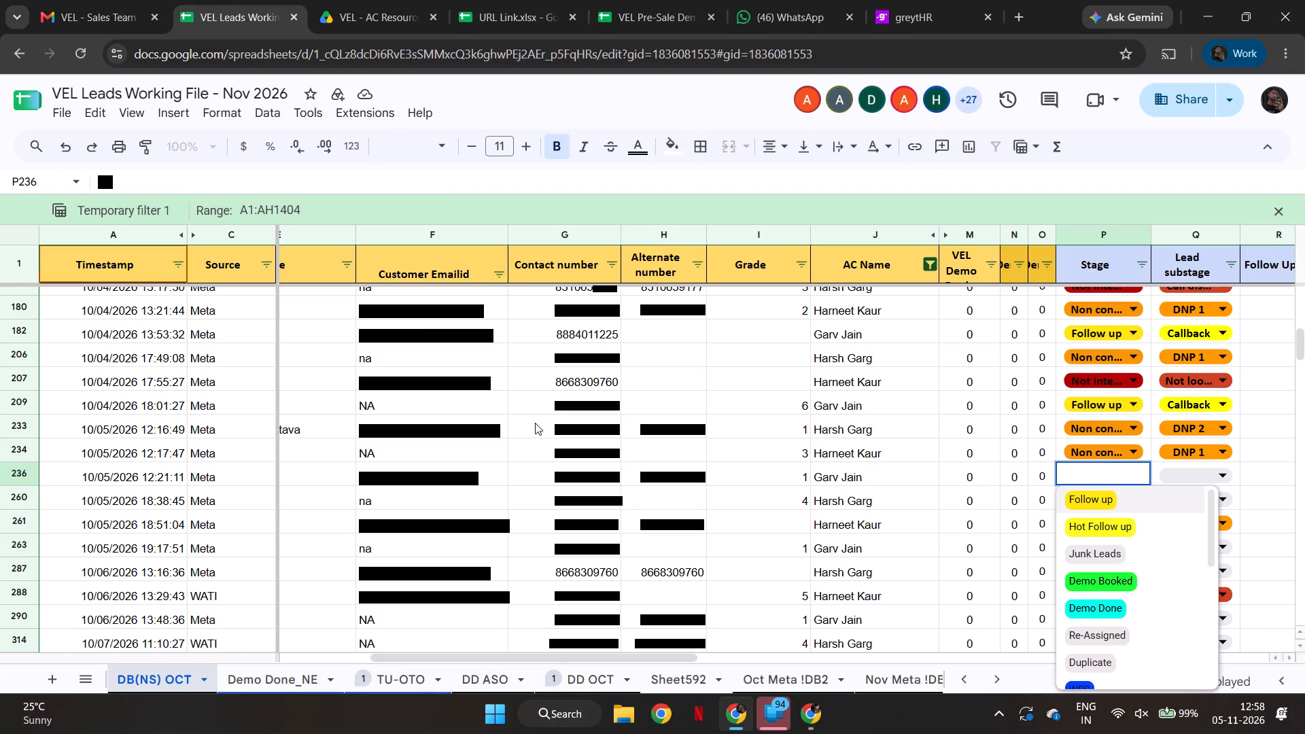
key(Up)
key(Up)
key(Up)
key(Up)
key(Up)
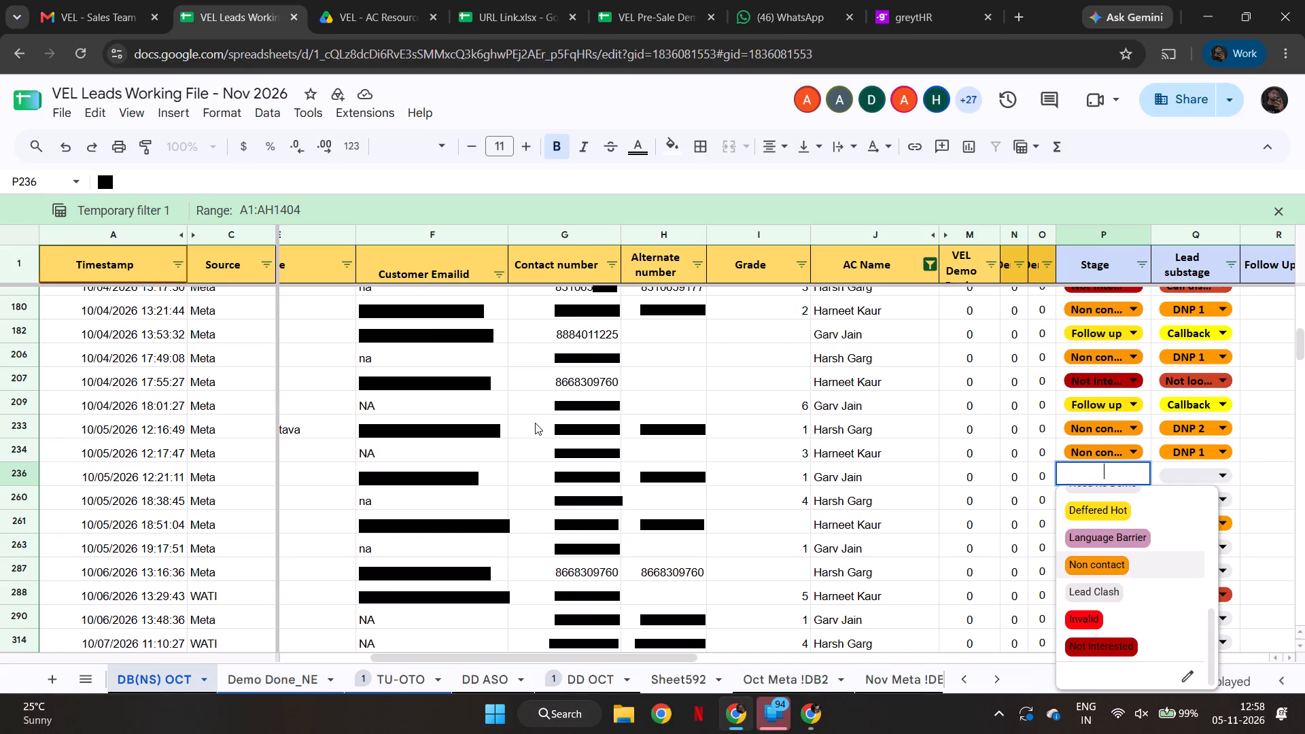
key(Down)
key(Down)
key(Down)
key(Up)
key(Up)
key(Down)
key(Down)
key(Return)
Set the Lead substage of the lead in row 236 to "Not looking for any caoching".
key(Up)
key(Right)
key(Return)
key(Down)
key(Down)
key(Down)
key(Down)
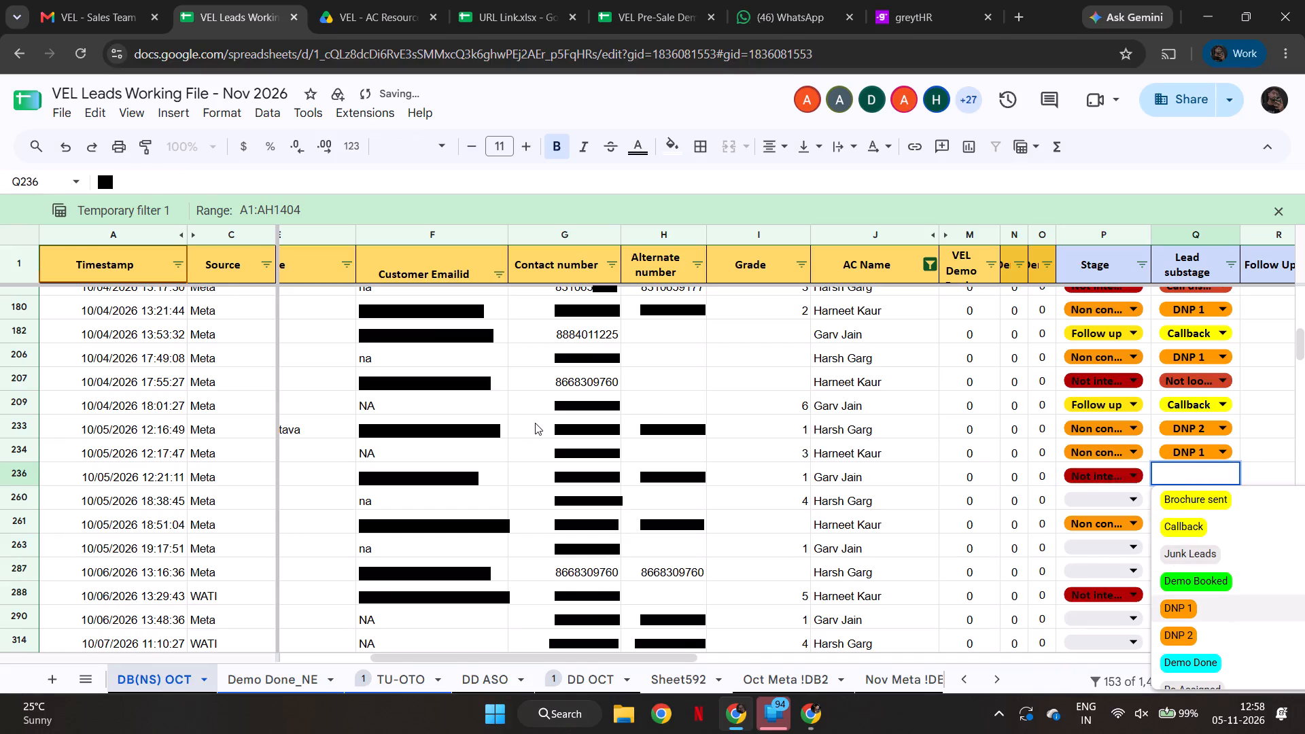
key(Down)
key(Down)
key(Down)
key(Down)
key(Down)
key(Down)
key(Down)
key(Down)
key(Down)
key(Down)
key(Down)
key(Down)
key(Down)
key(Down)
key(Down)
key(Down)
key(Down)
key(Down)
key(Down)
key(Down)
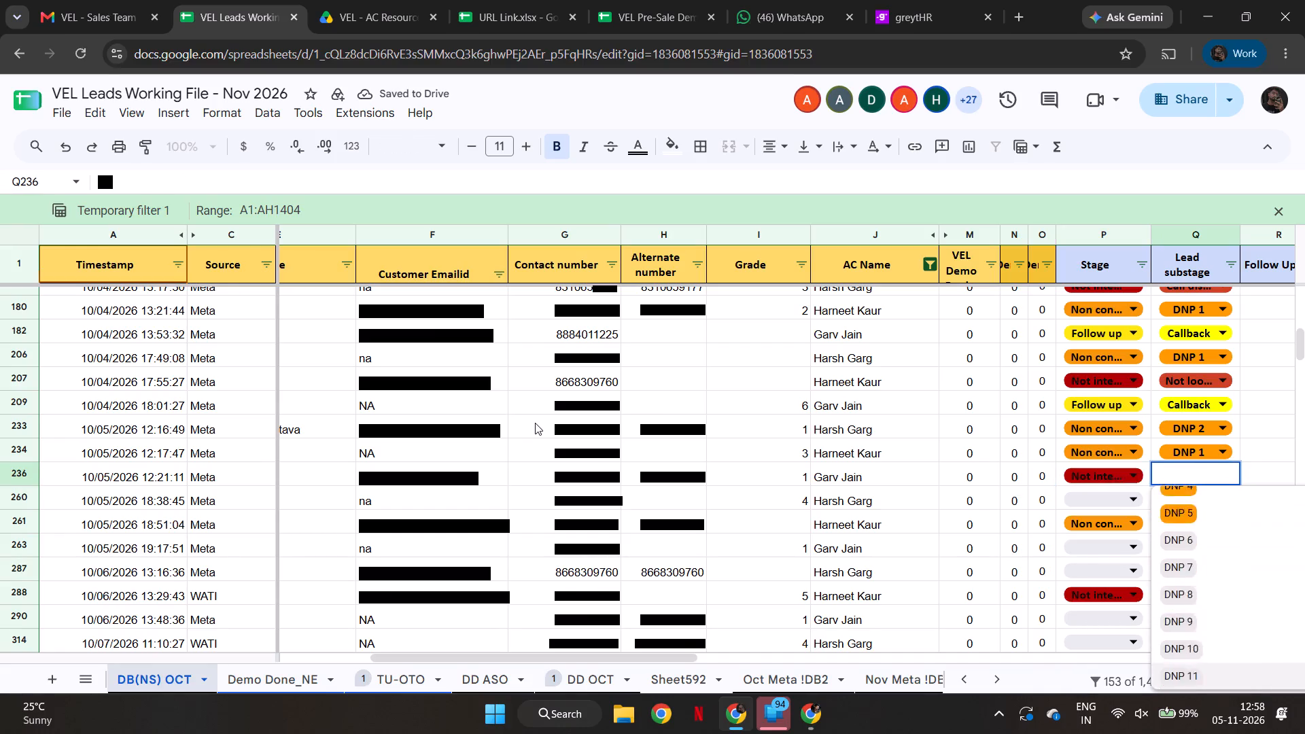
key(Down)
key(Down)
key(Down)
key(Down)
key(Down)
key(Down)
key(Down)
key(Down)
key(Down)
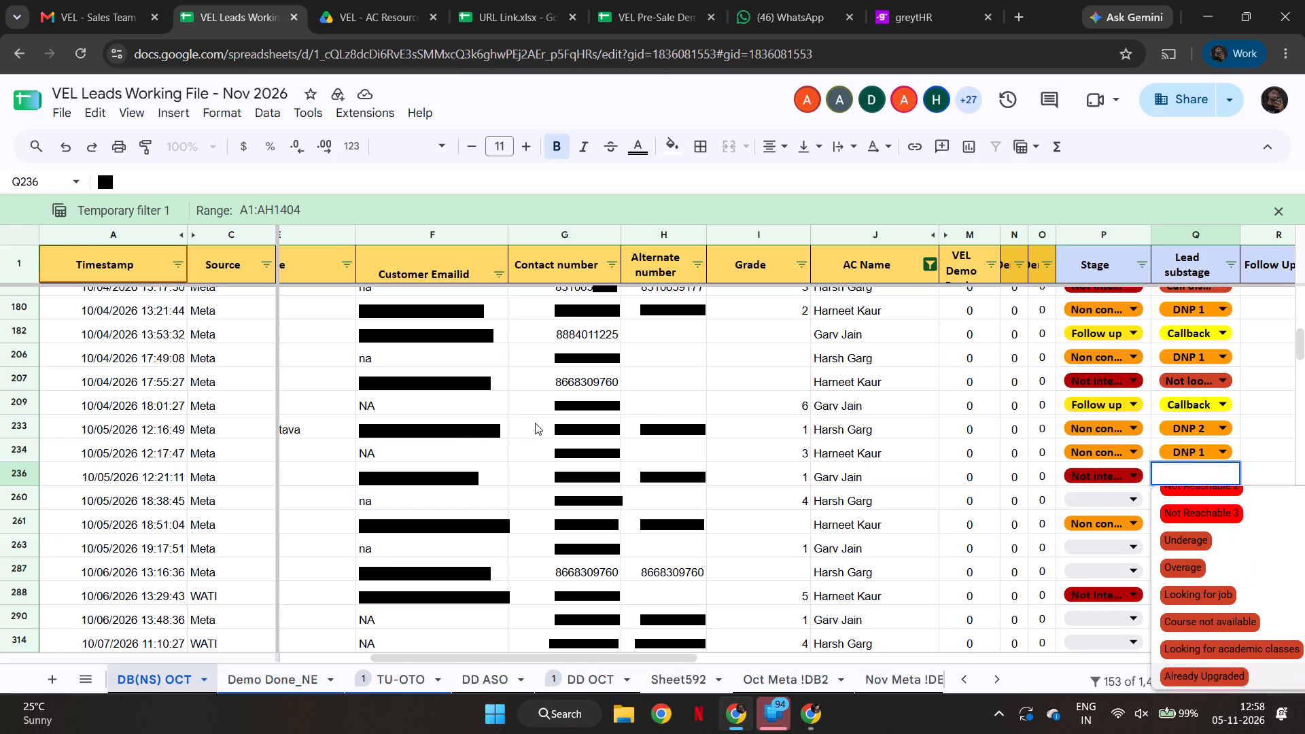
key(Down)
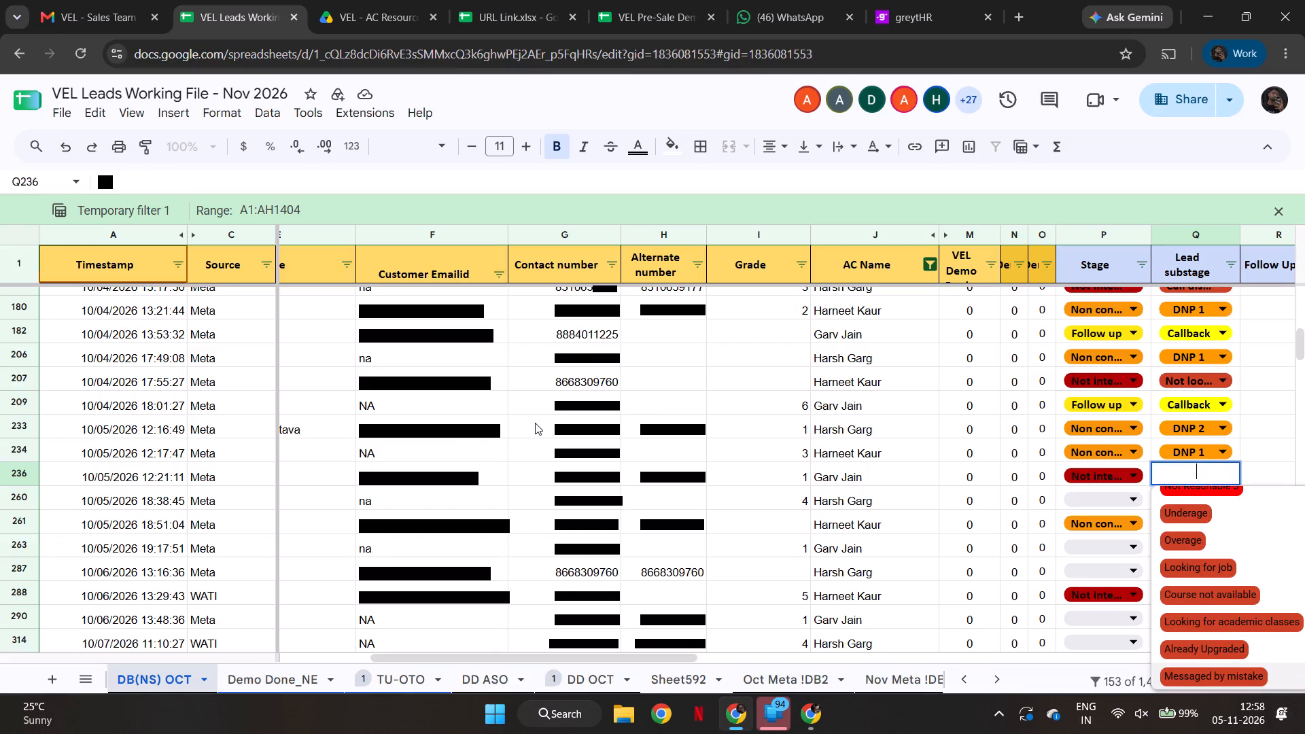
key(Down)
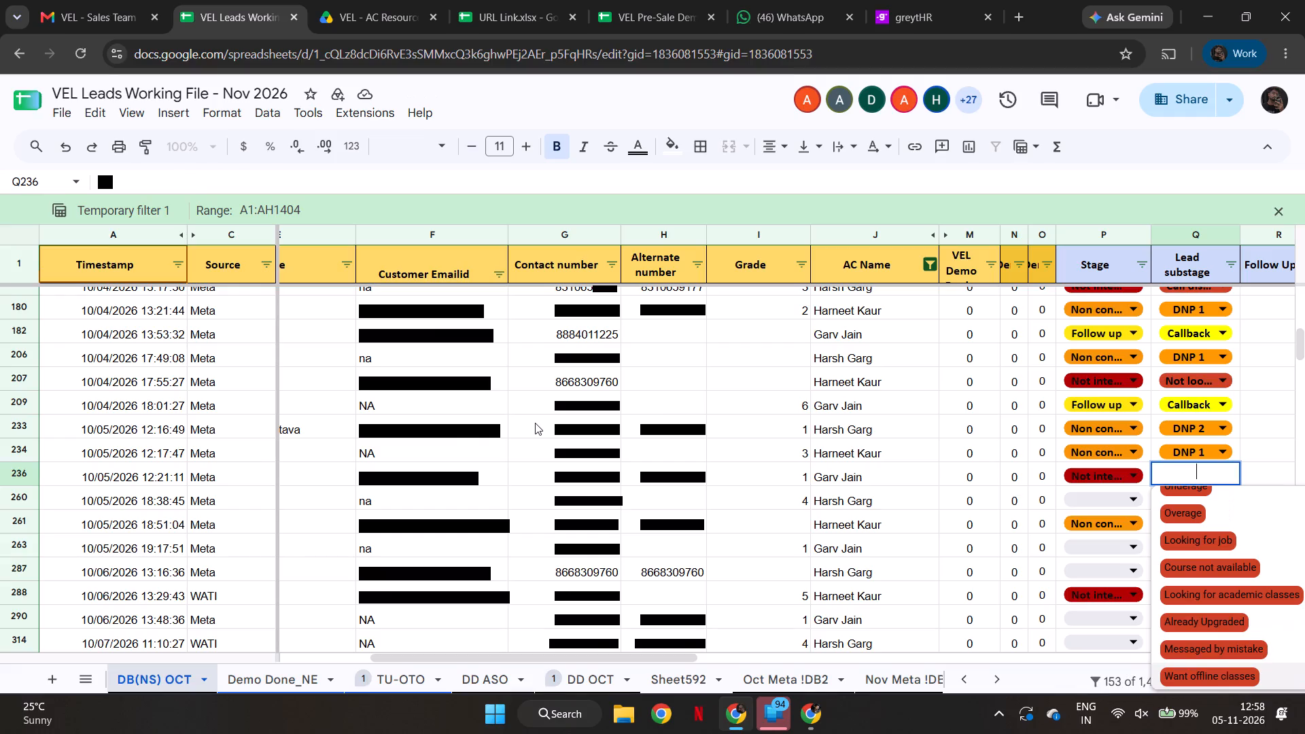
key(Up)
key(Up)
key(Up)
key(Up)
key(Down)
key(Up)
key(Up)
key(Down)
key(Up)
key(Down)
key(Down)
key(Down)
key(Down)
key(Down)
key(Down)
key(Down)
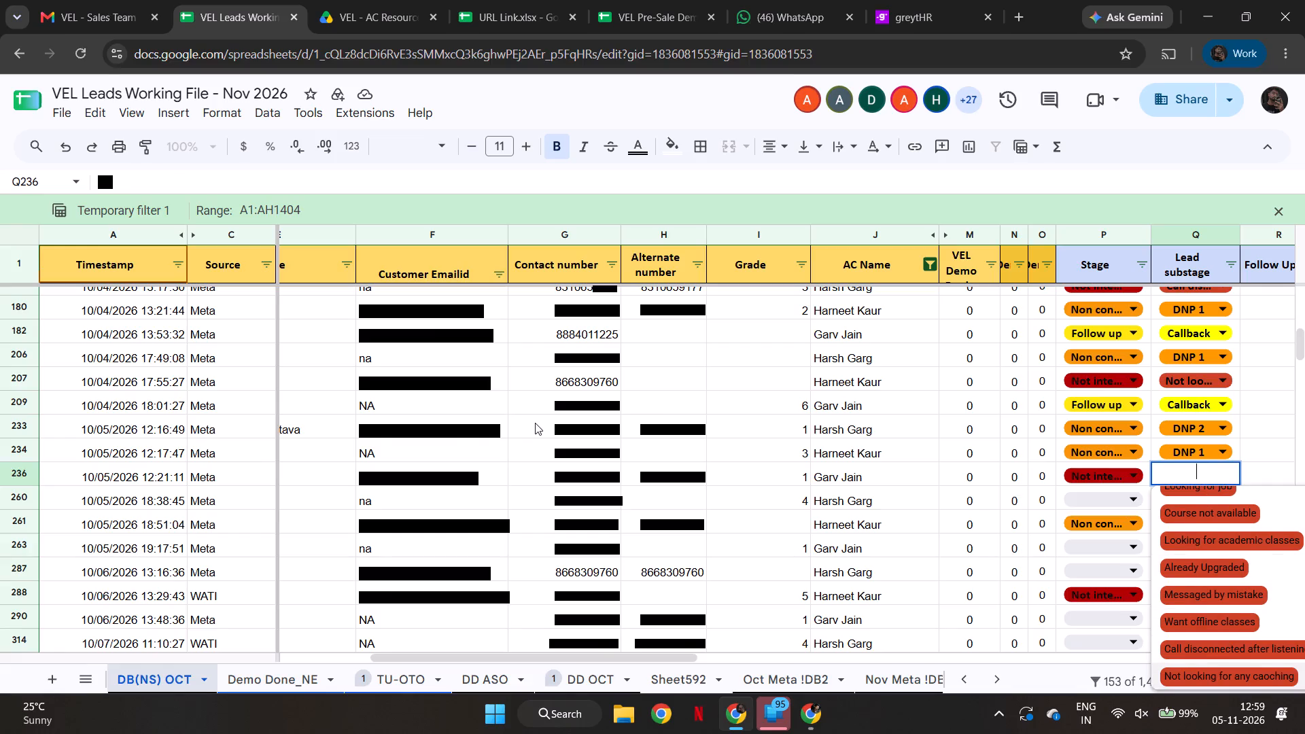
key(Up)
key(Up)
key(Up)
key(Up)
key(Up)
key(Up)
key(Up)
key(Up)
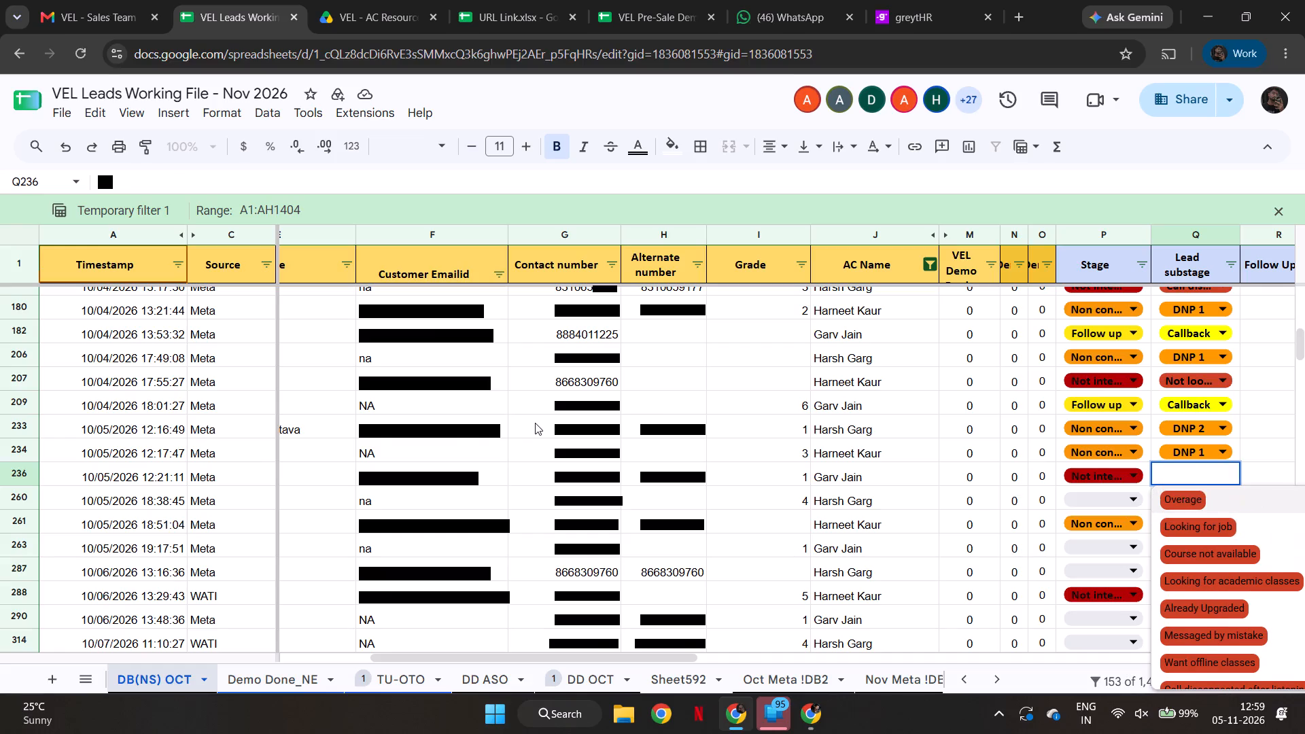
key(Down)
key(Down)
key(Down)
key(Down)
key(Down)
key(Up)
key(Up)
key(Down)
key(Down)
key(Down)
key(Down)
key(Down)
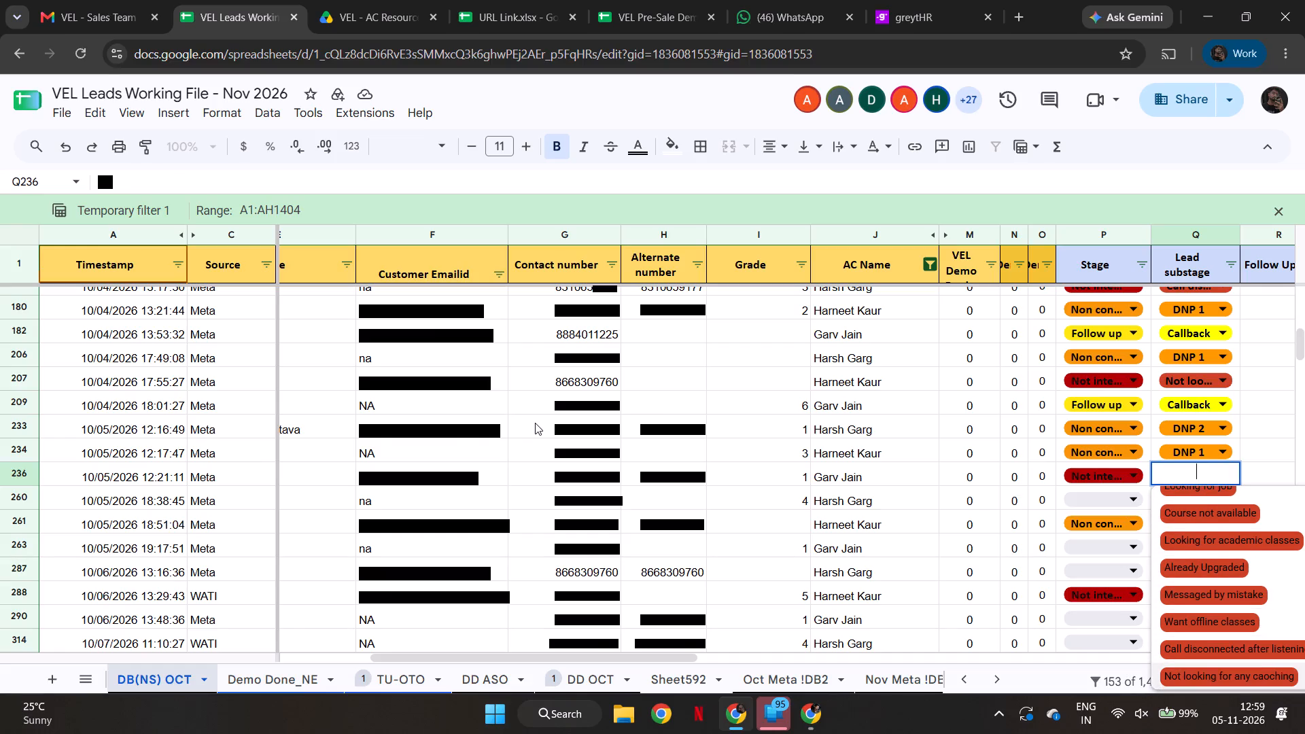
key(Up)
key(Up)
key(Up)
key(Up)
key(Down)
key(Down)
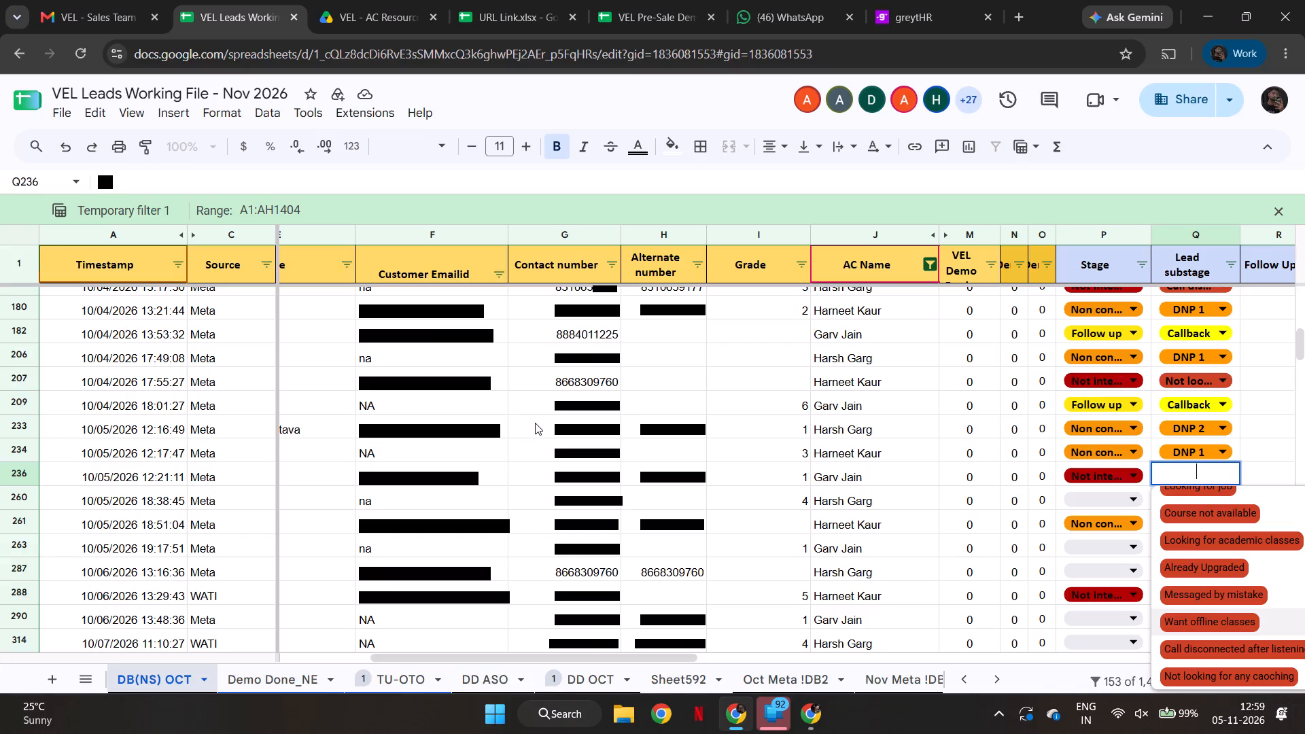
key(Up)
key(Up)
key(Up)
key(Up)
key(Down)
key(Down)
key(Down)
key(Down)
key(Down)
key(Up)
key(Up)
key(Down)
key(Down)
key(Down)
key(Down)
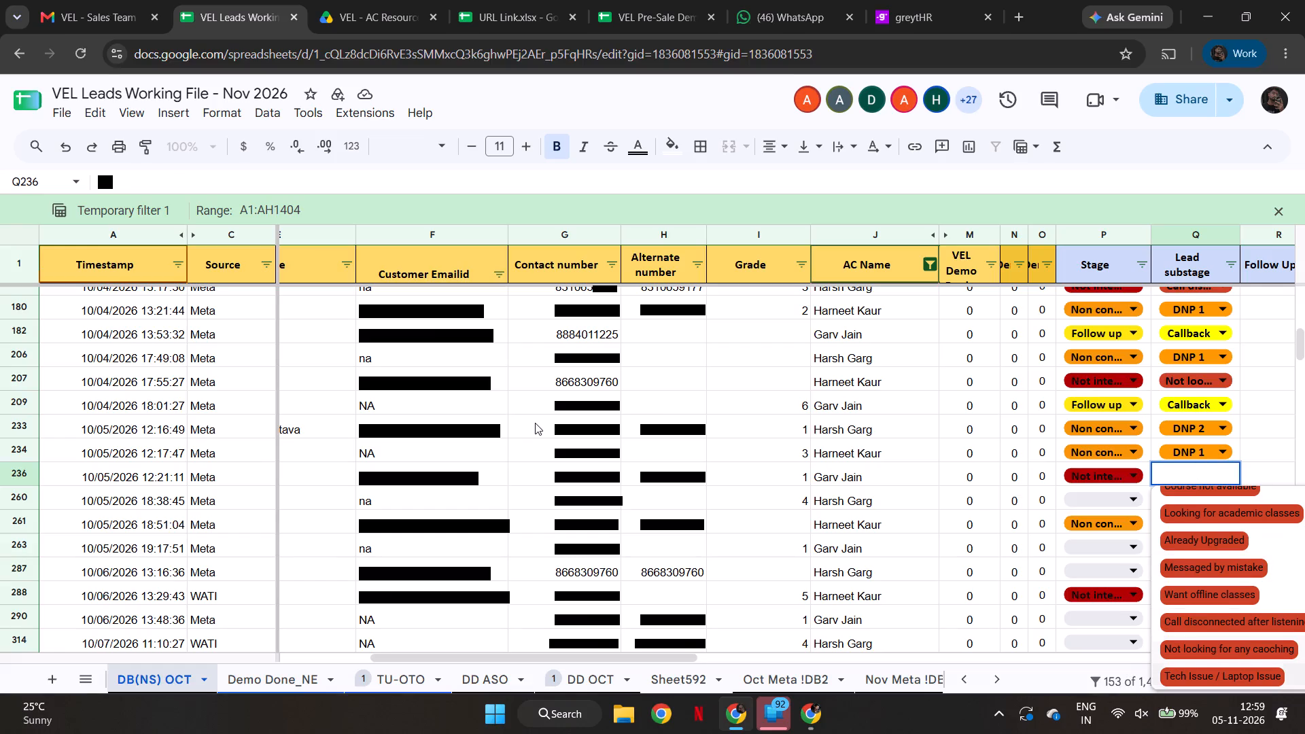
key(Up)
key(Down)
key(Up)
key(Return)
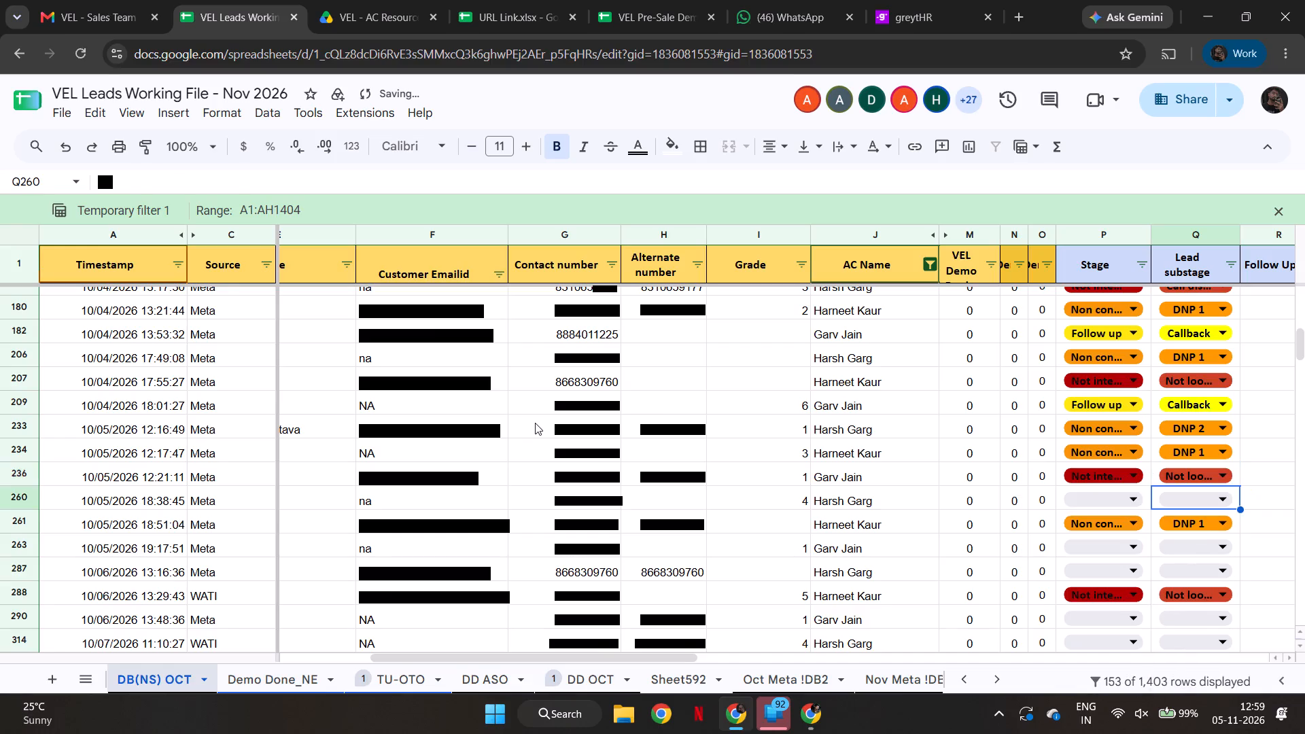
Copy the contact number of the lead in row 260, cell G260.
key(Left)
key(Left)
key(Left)
key(Left)
key(Left)
key(Left)
key(Left)
key(Left)
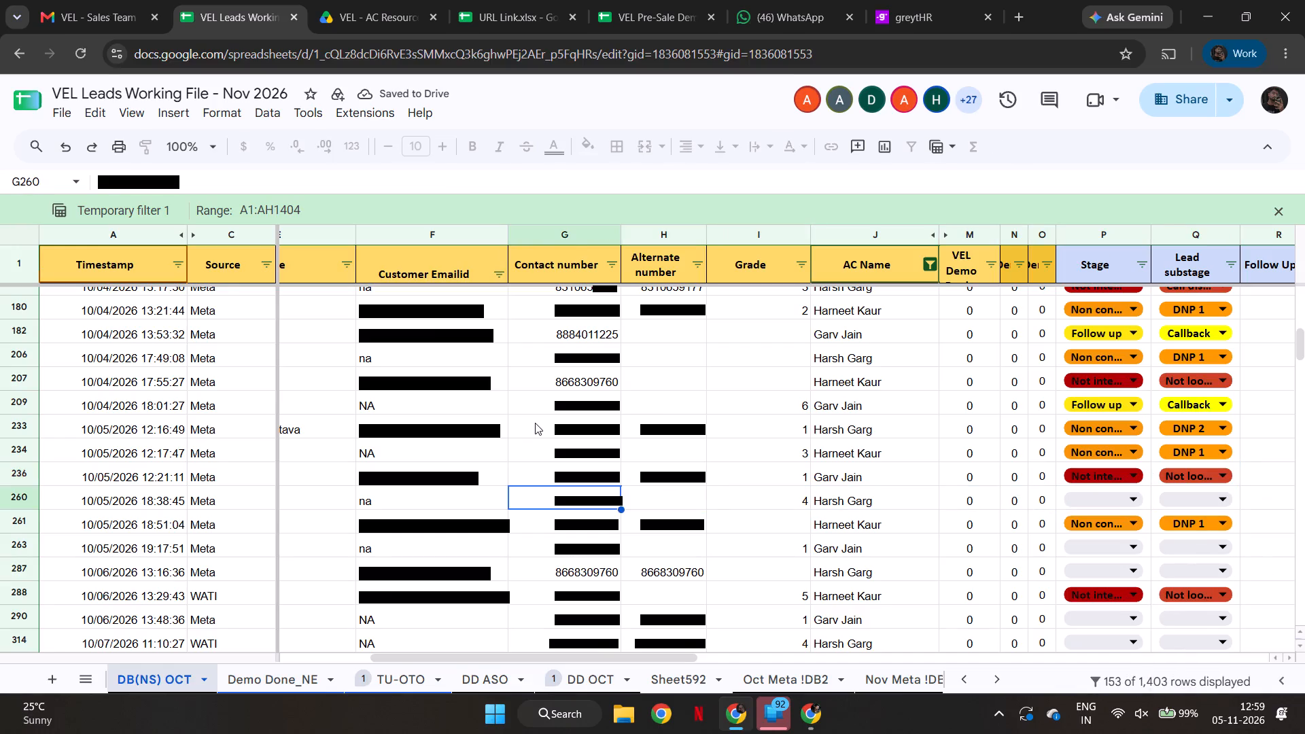
key(ctrl+c)
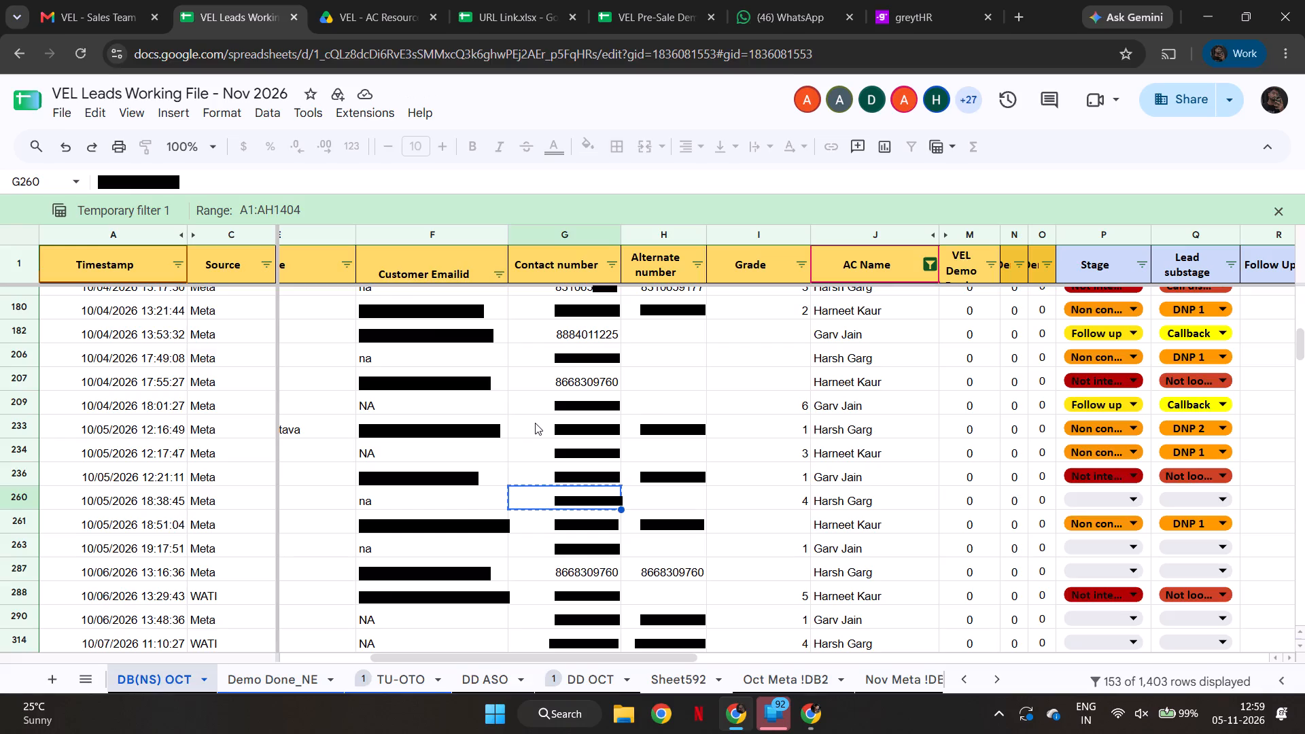
Set the Stage of the lead in row 260 to Non contact.
key(Right)
key(Right)
key(Right)
key(Right)
key(Right)
key(Right)
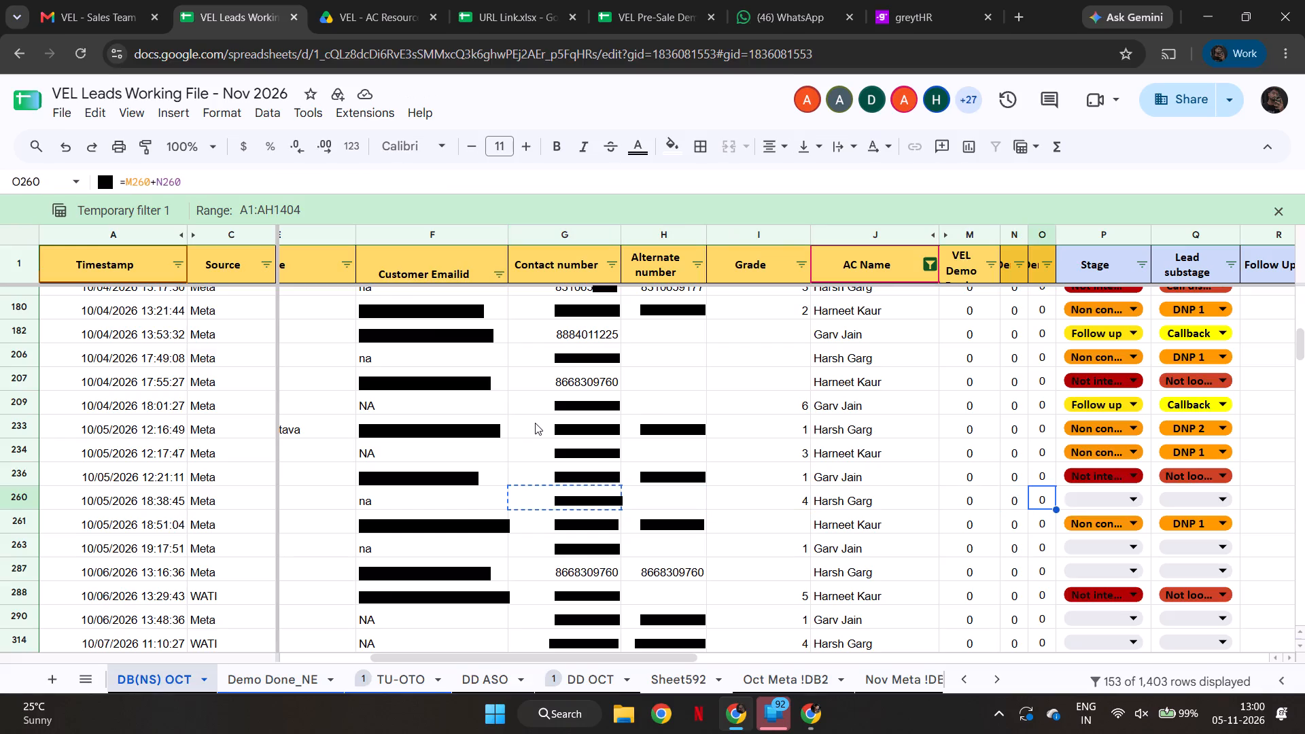
key(Right)
key(Return)
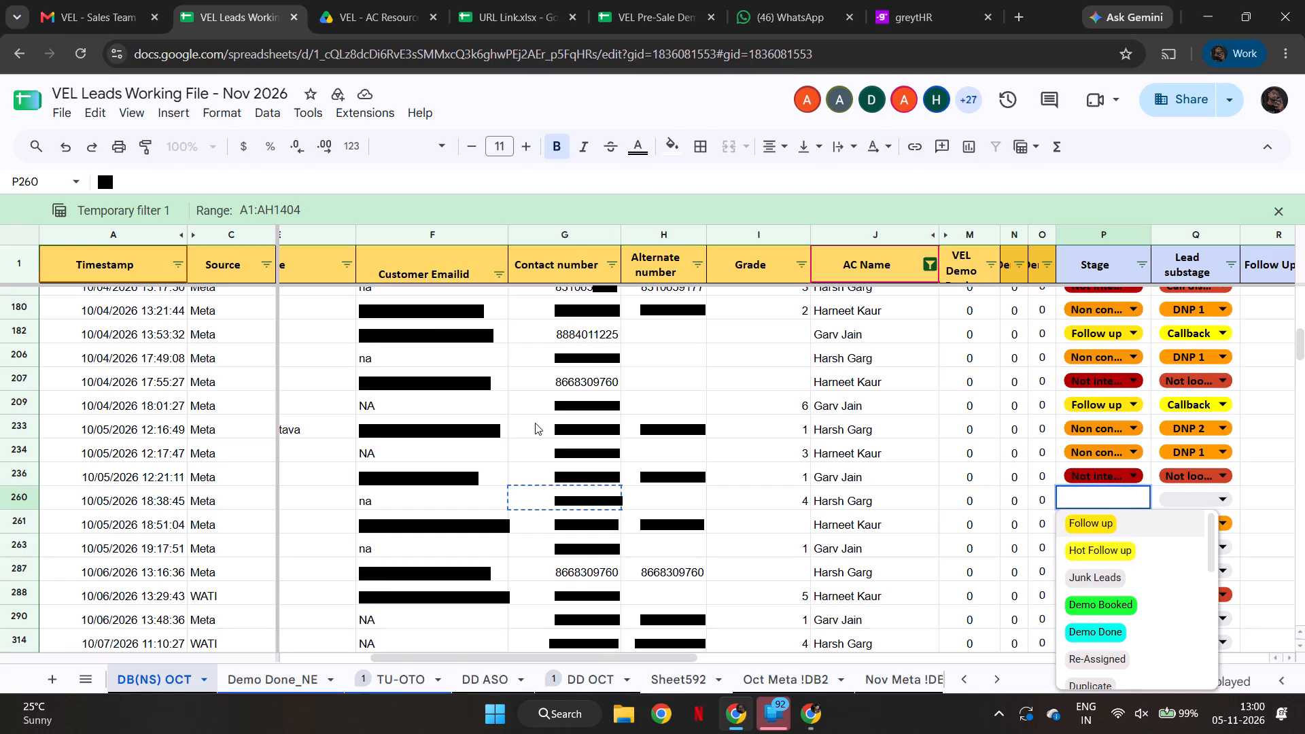
key(Up)
key(Up)
key(Up)
key(Up)
key(Up)
key(Up)
key(Down)
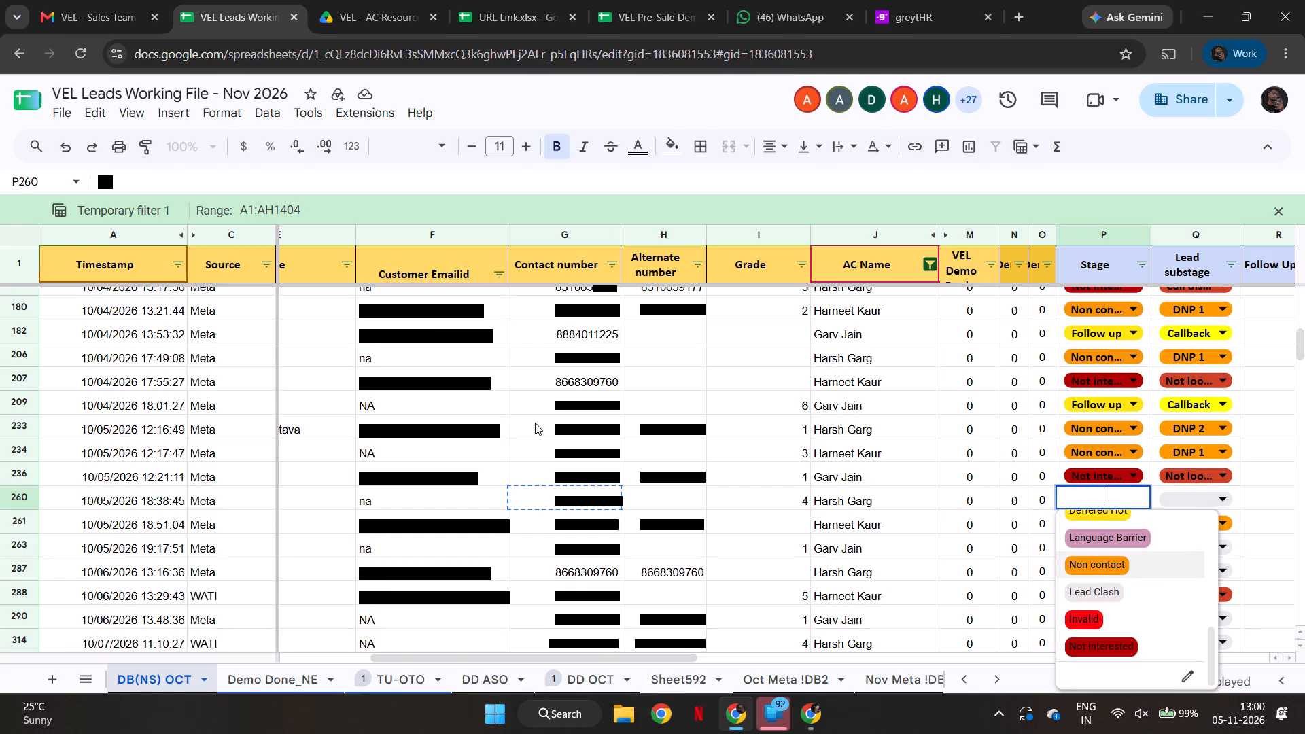
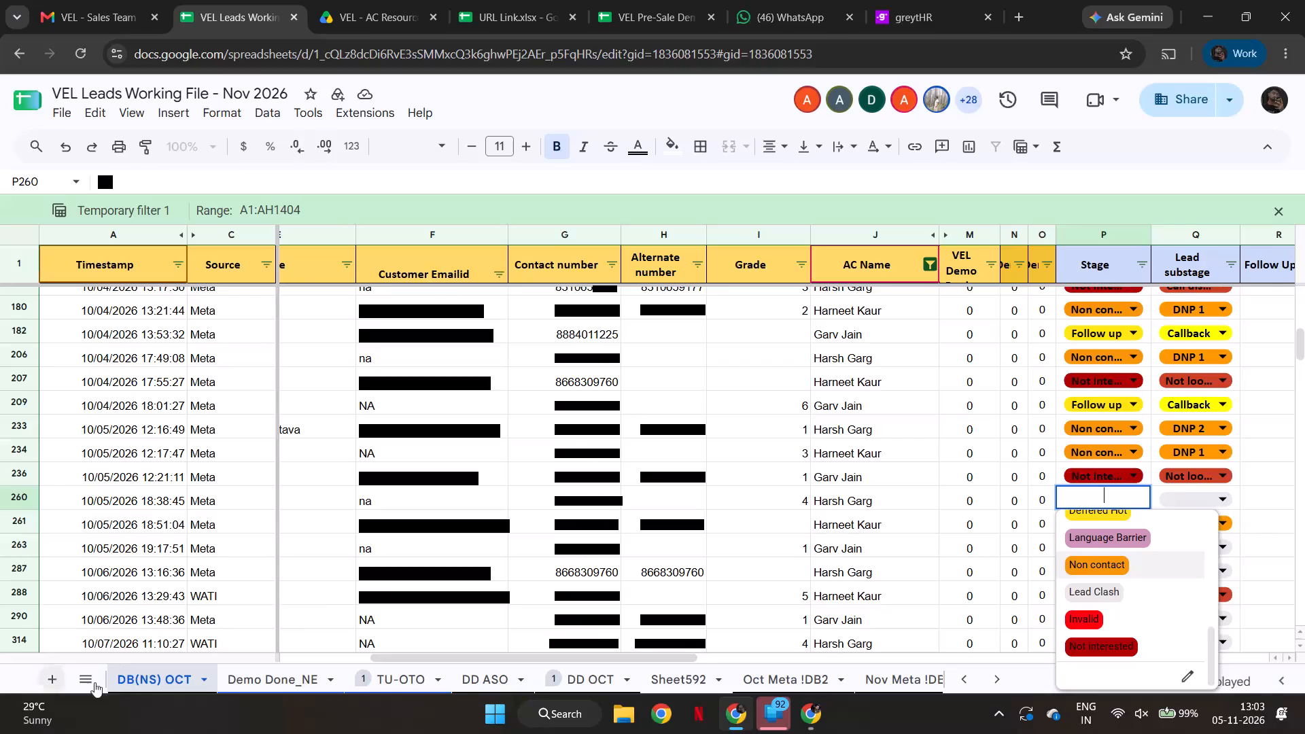
Switch to the Weblanding sheet of the leads workbook.
scroll(278, 684, right, 3)
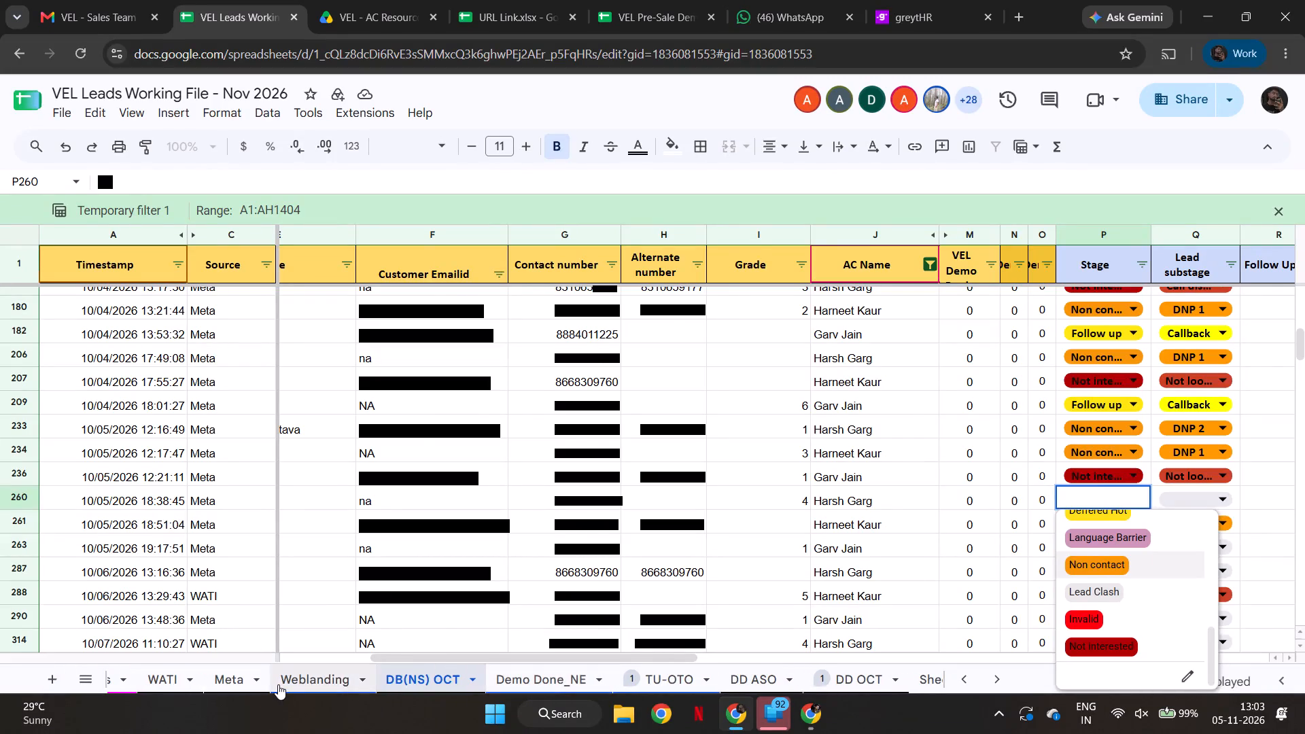
click(343, 676)
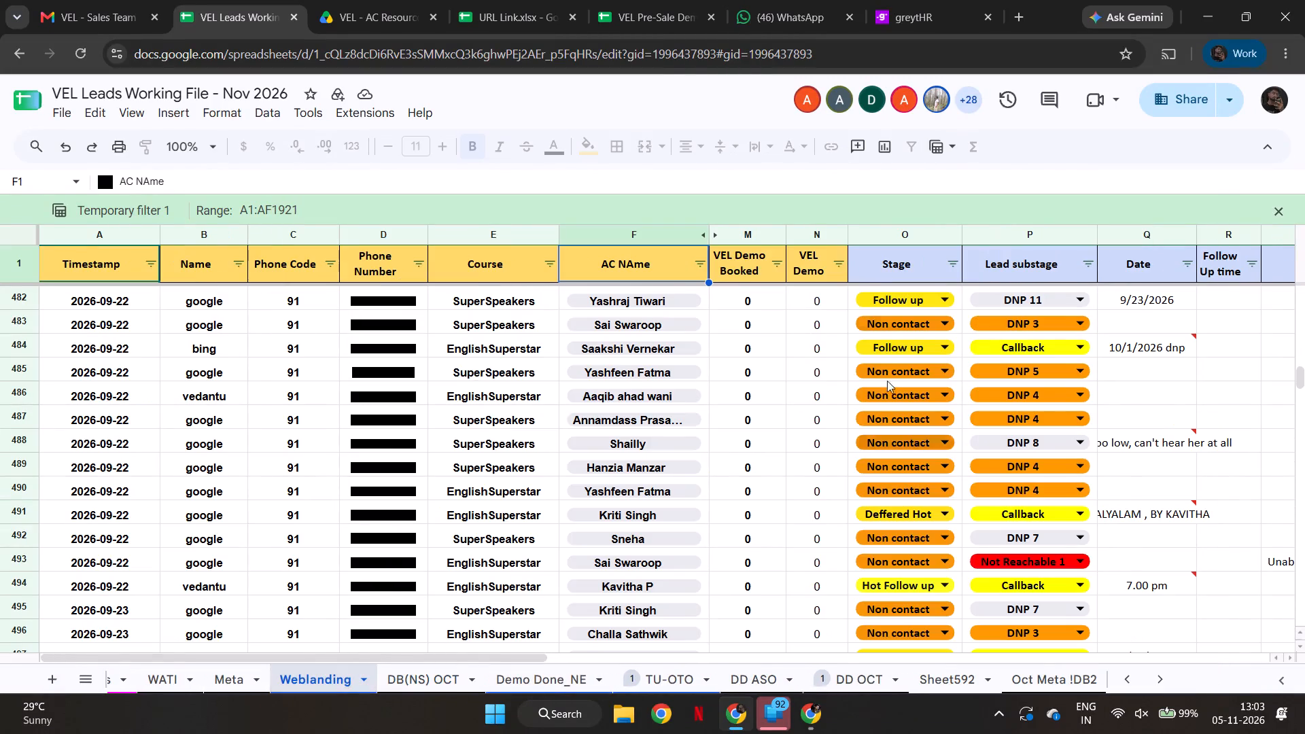
Filter the Stage column to show only the values Follow up, Hot Follow up and Non contact.
click(950, 266)
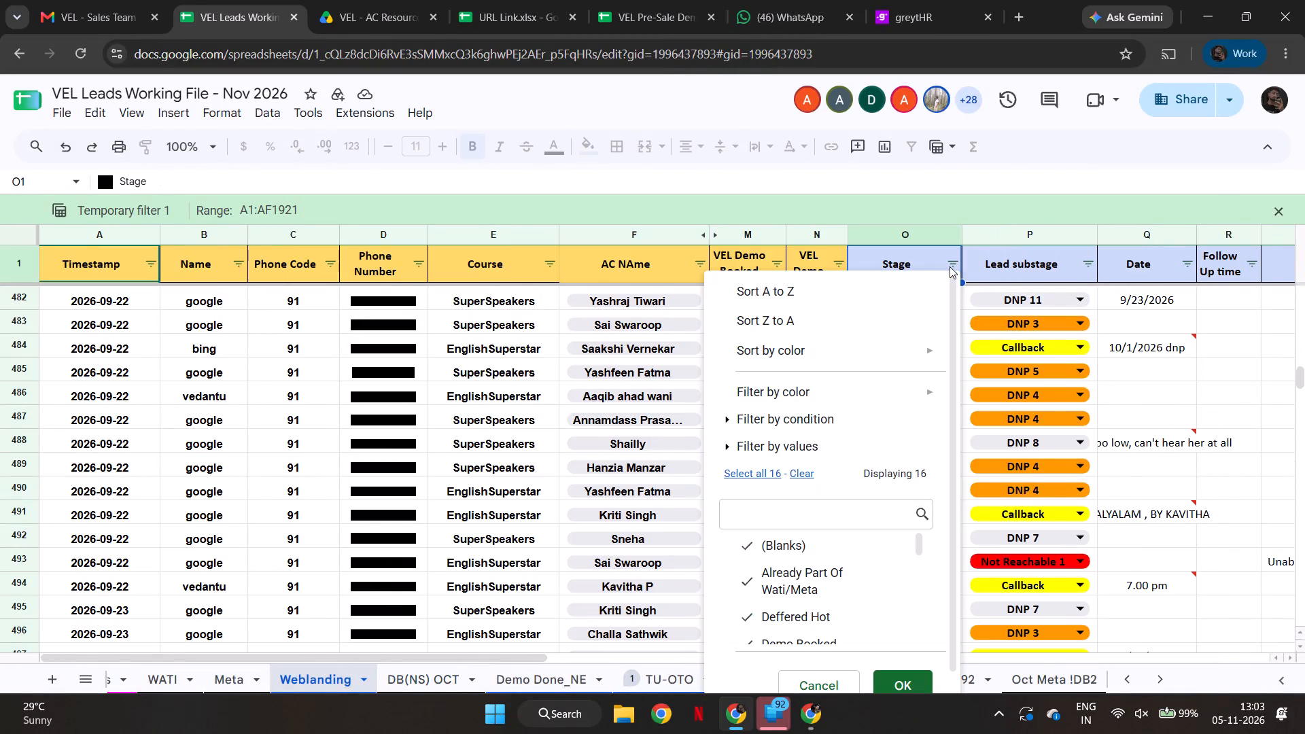
click(799, 470)
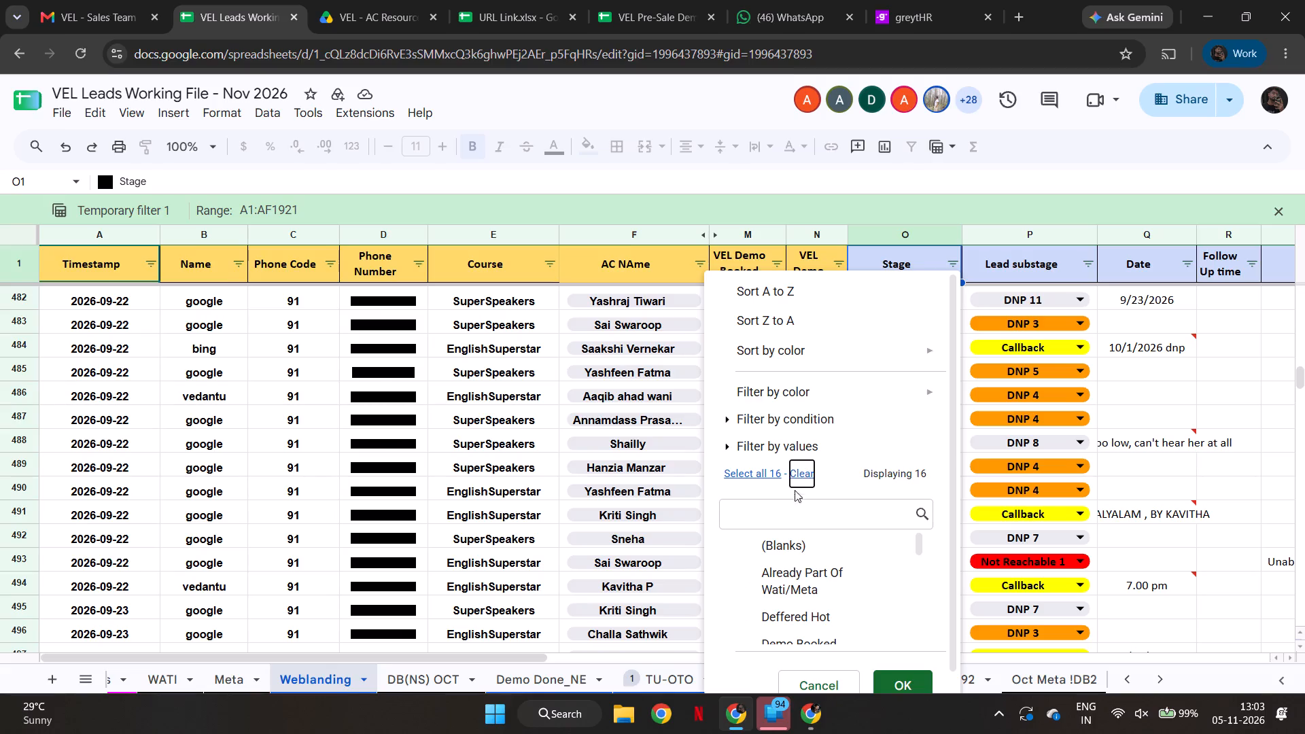
click(781, 508)
scroll(776, 574, down, 1)
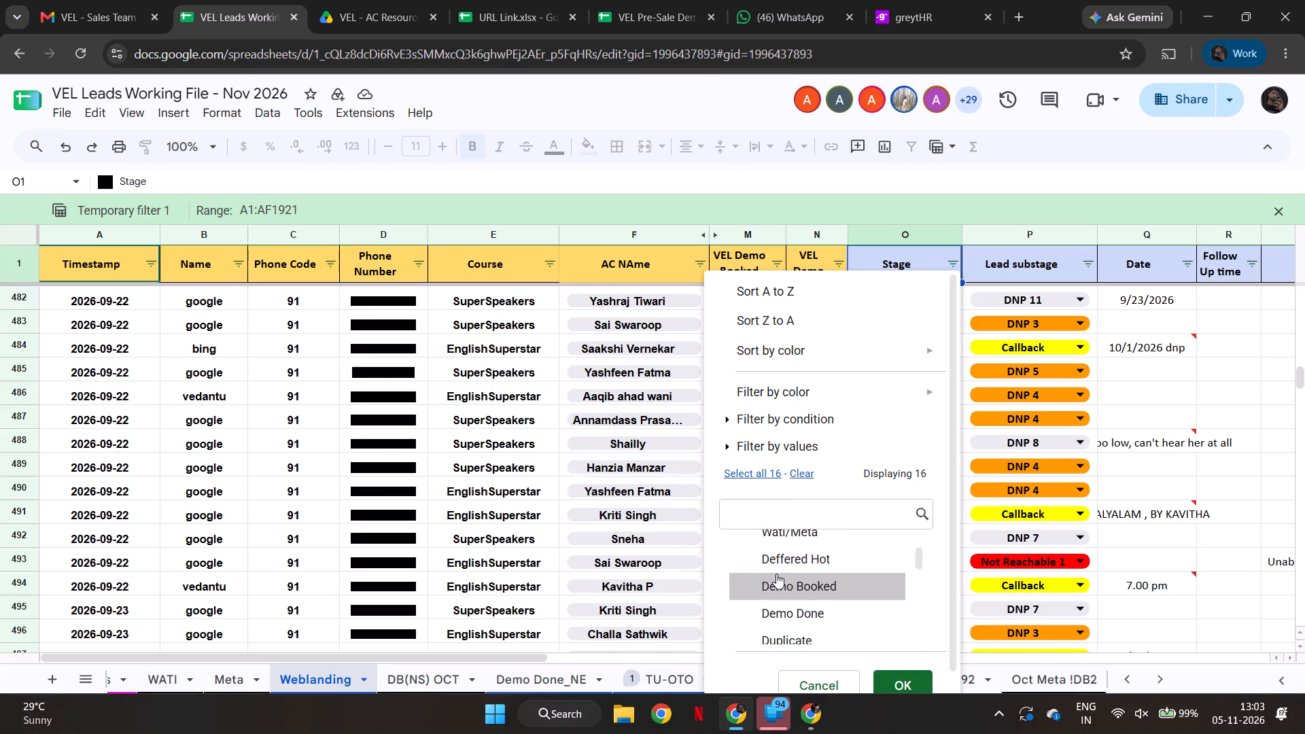
scroll(740, 601, down, 1)
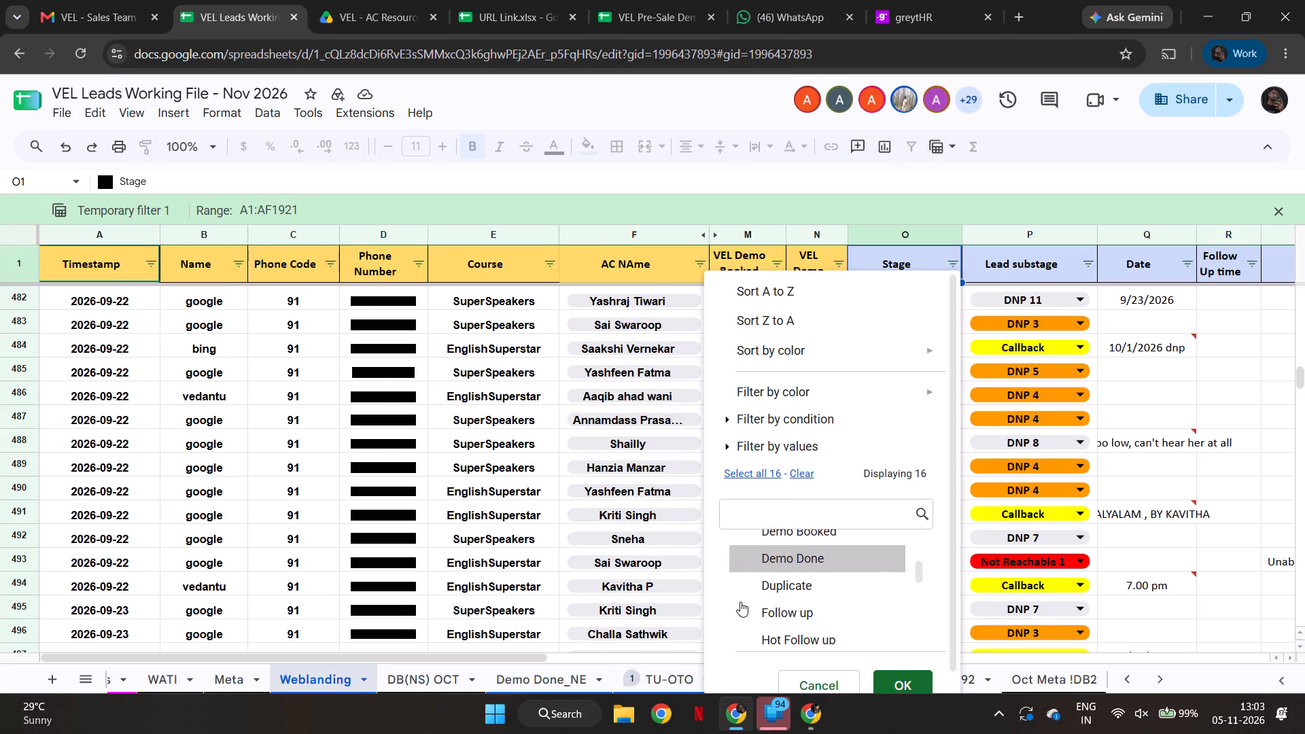
scroll(740, 601, down, 1)
click(742, 570)
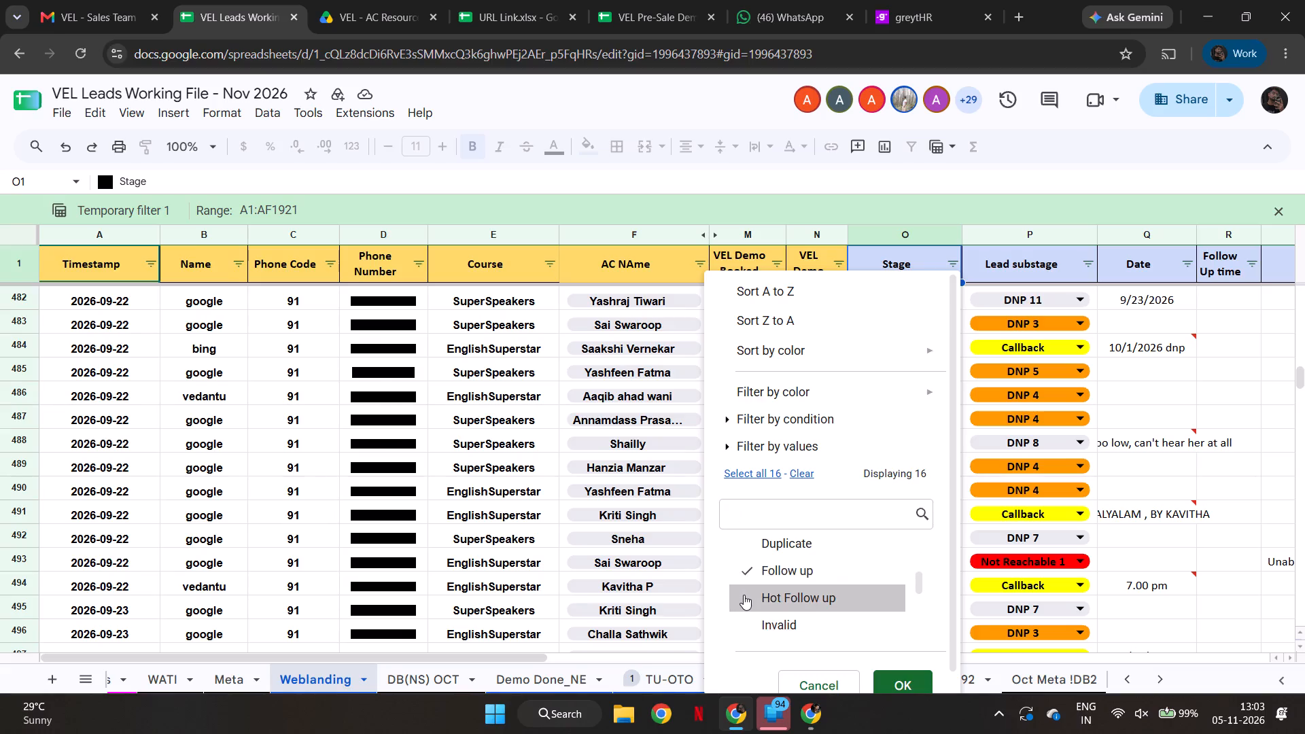
scroll(744, 595, down, 1)
scroll(744, 578, up, 1)
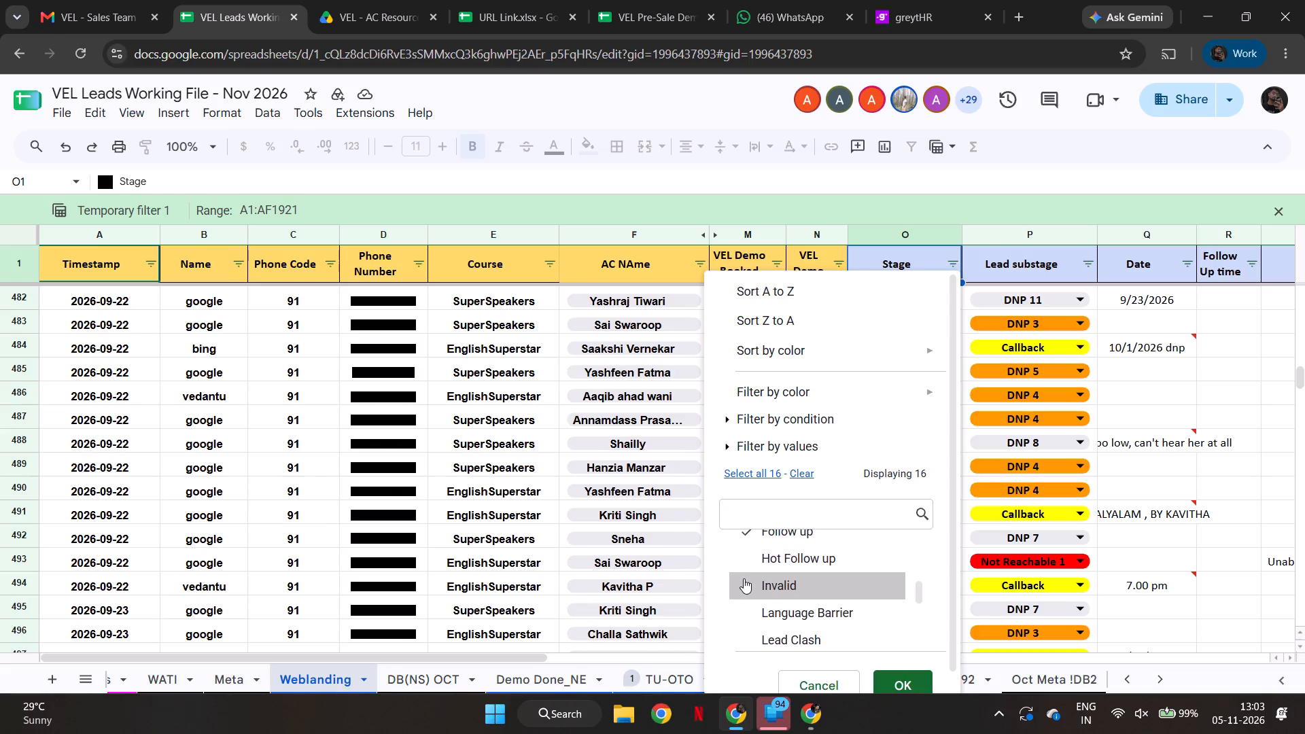
scroll(744, 578, up, 1)
click(759, 563)
scroll(740, 599, down, 1)
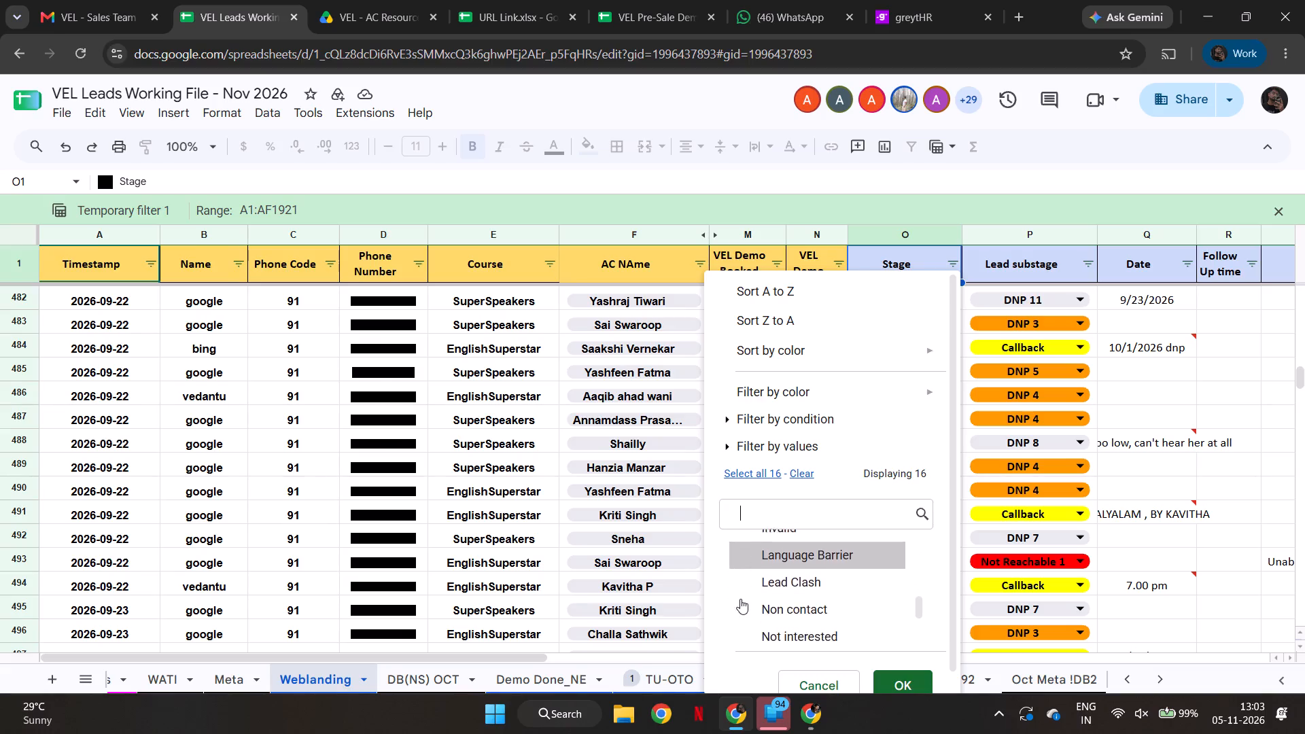
scroll(740, 599, down, 3)
scroll(740, 599, up, 1)
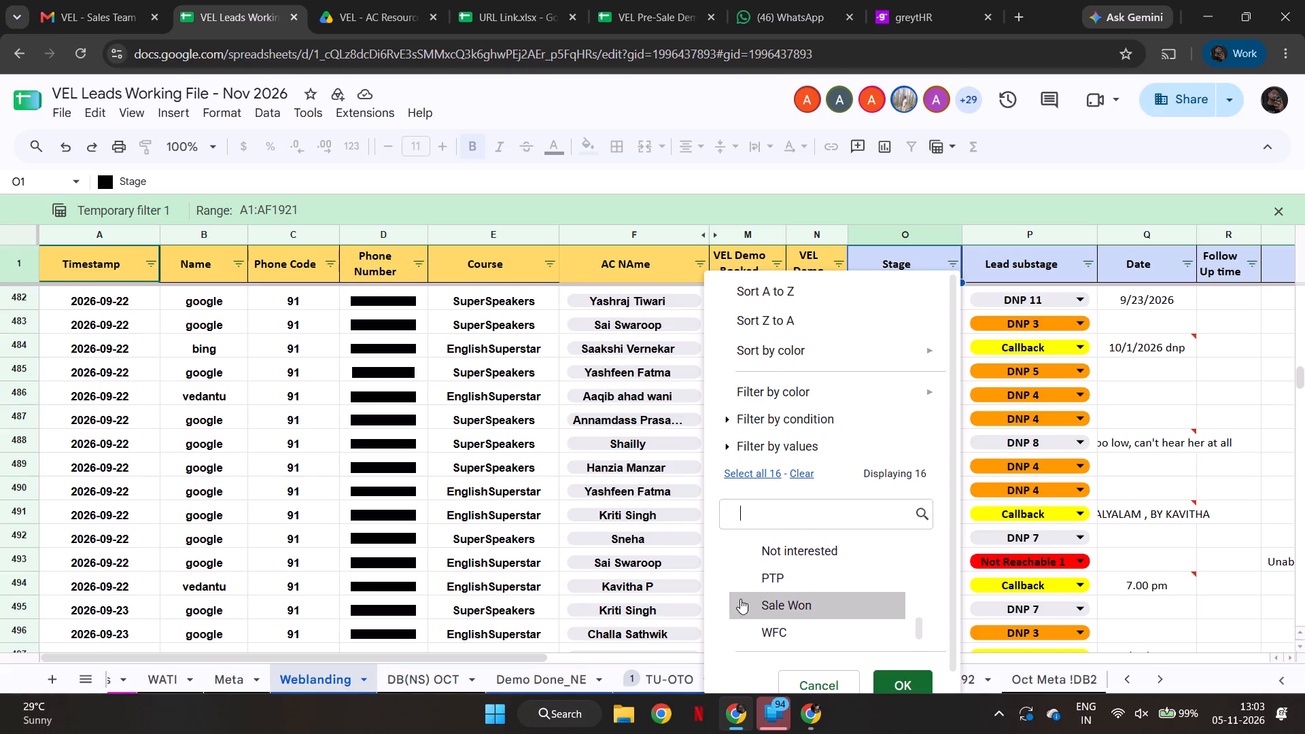
scroll(740, 599, up, 2)
click(751, 595)
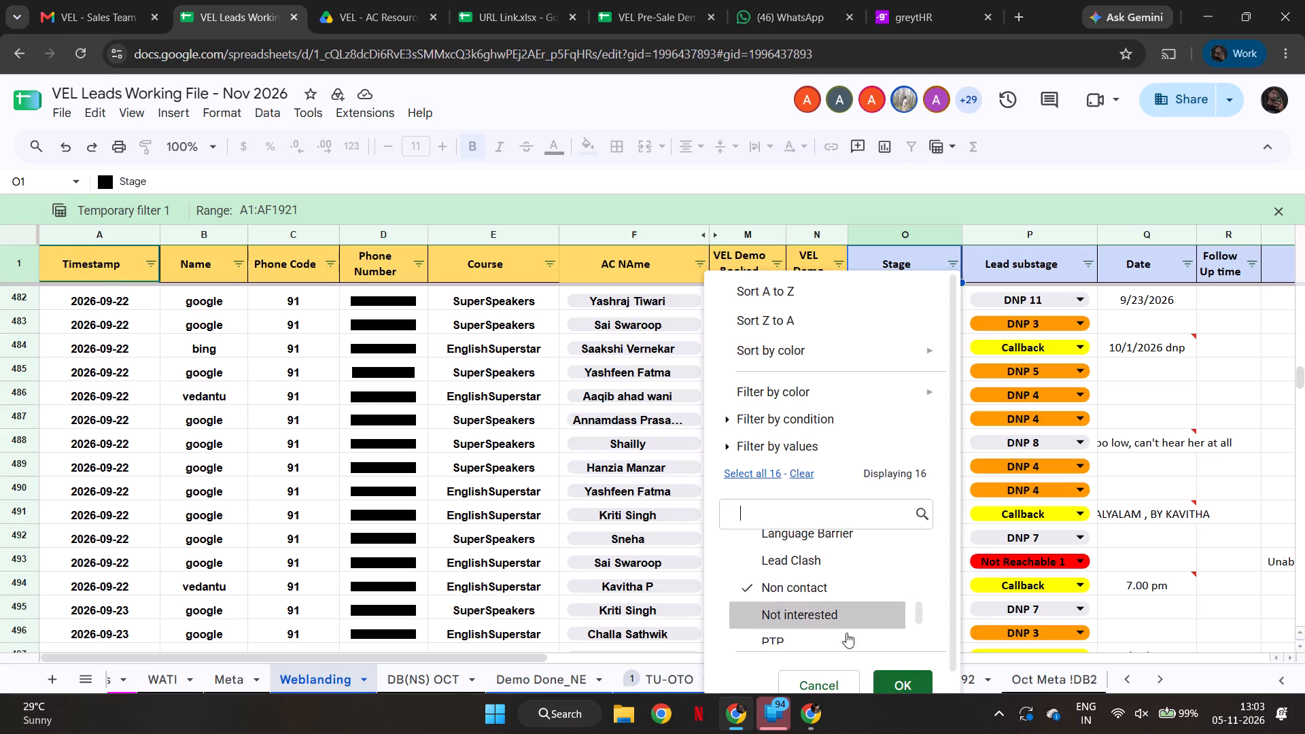
click(905, 680)
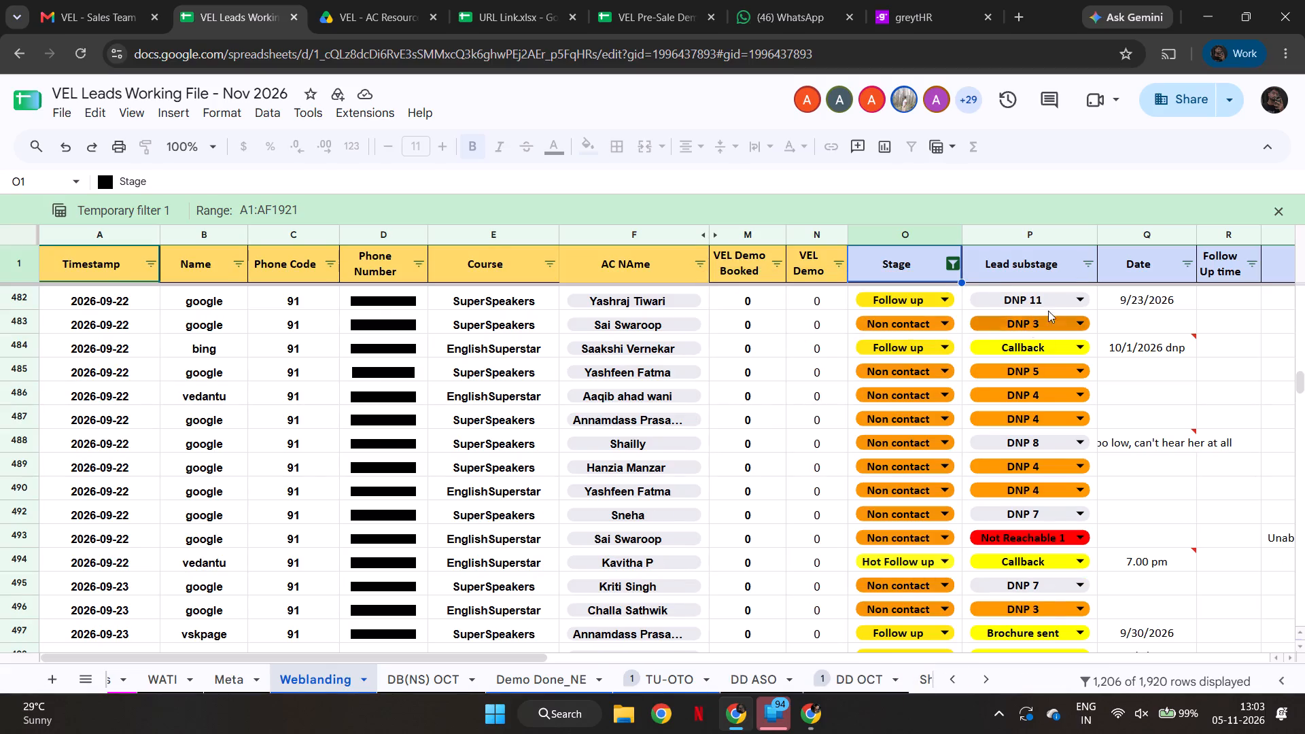
Filter the Lead substage column to show only the values Callback, DNP 1, DNP 2 and DNP 3.
click(1091, 259)
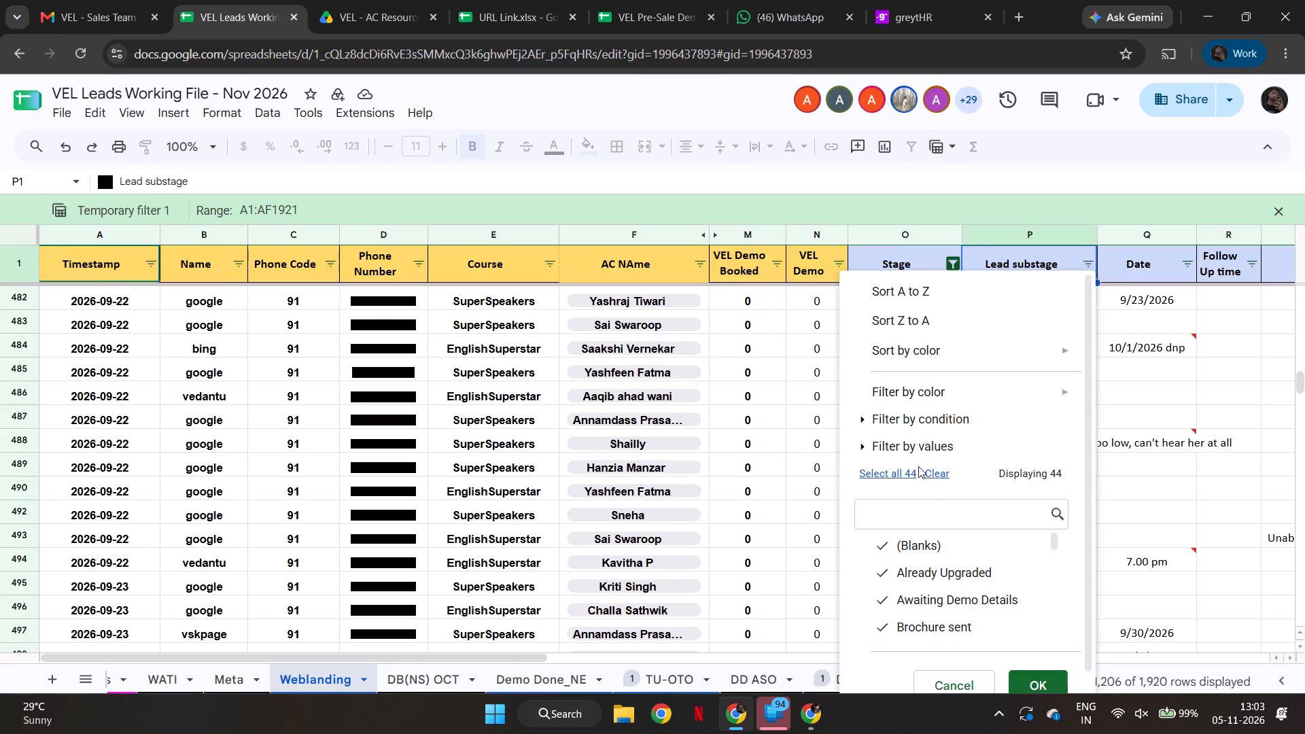
click(937, 470)
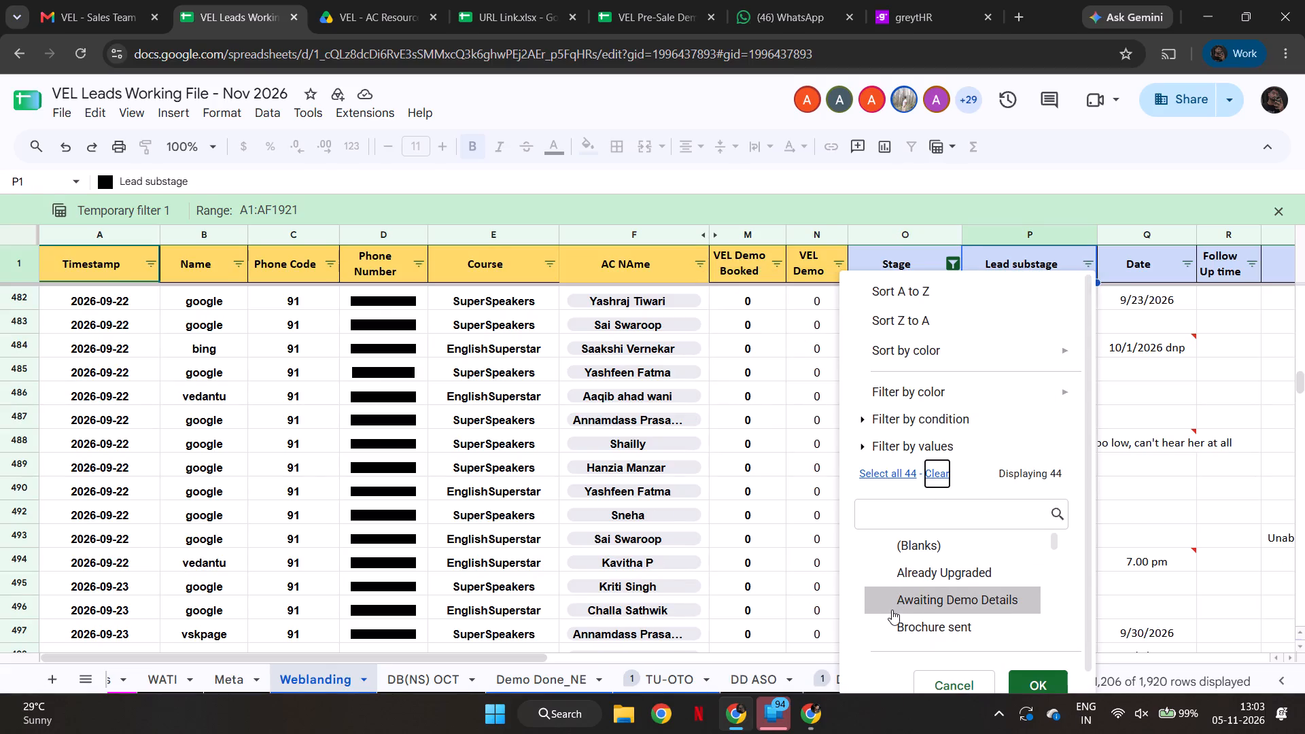
scroll(892, 610, down, 1)
scroll(892, 610, up, 1)
scroll(888, 607, down, 1)
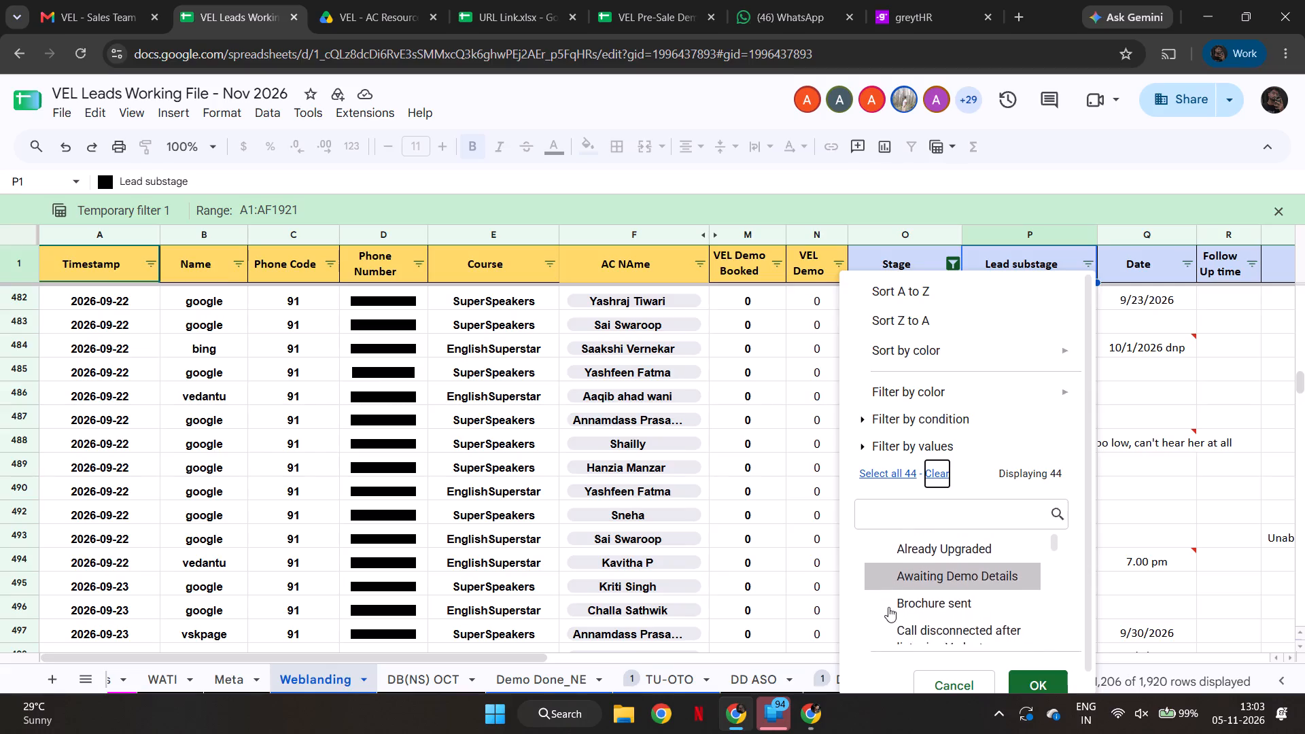
scroll(888, 607, down, 2)
click(894, 607)
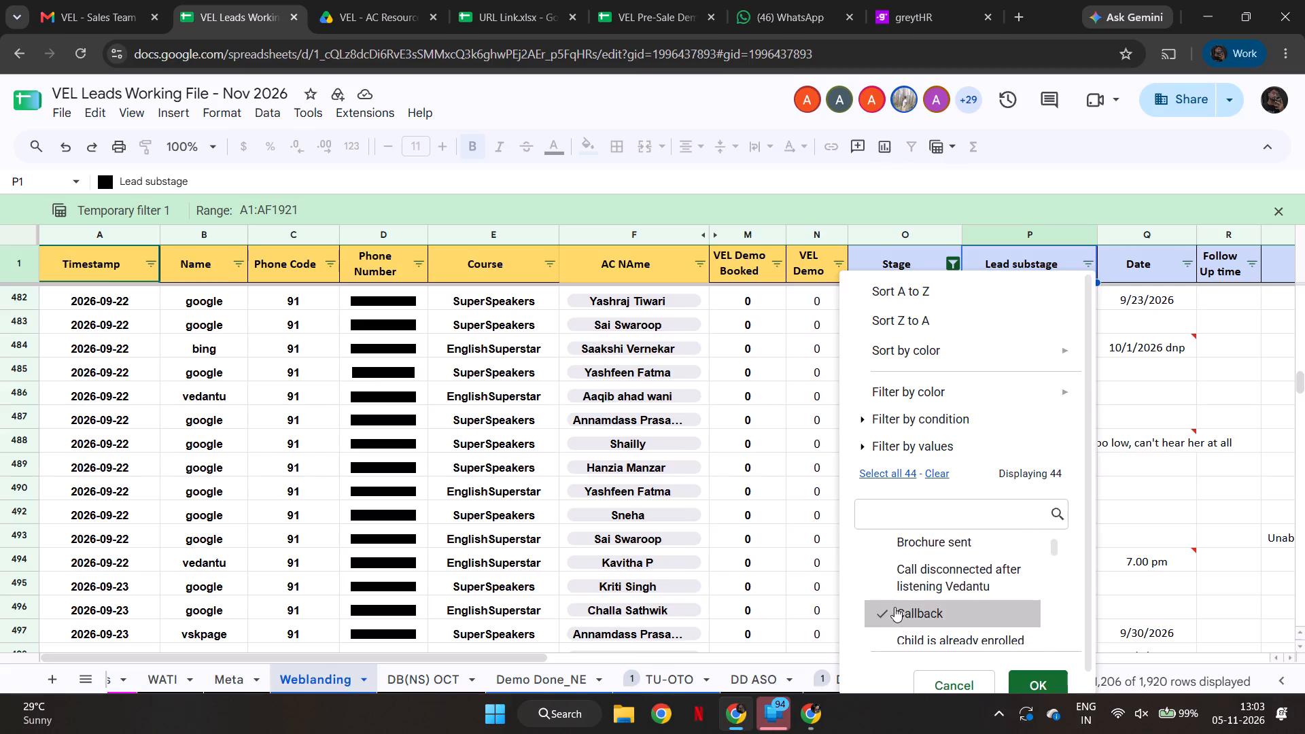
scroll(882, 569, up, 2)
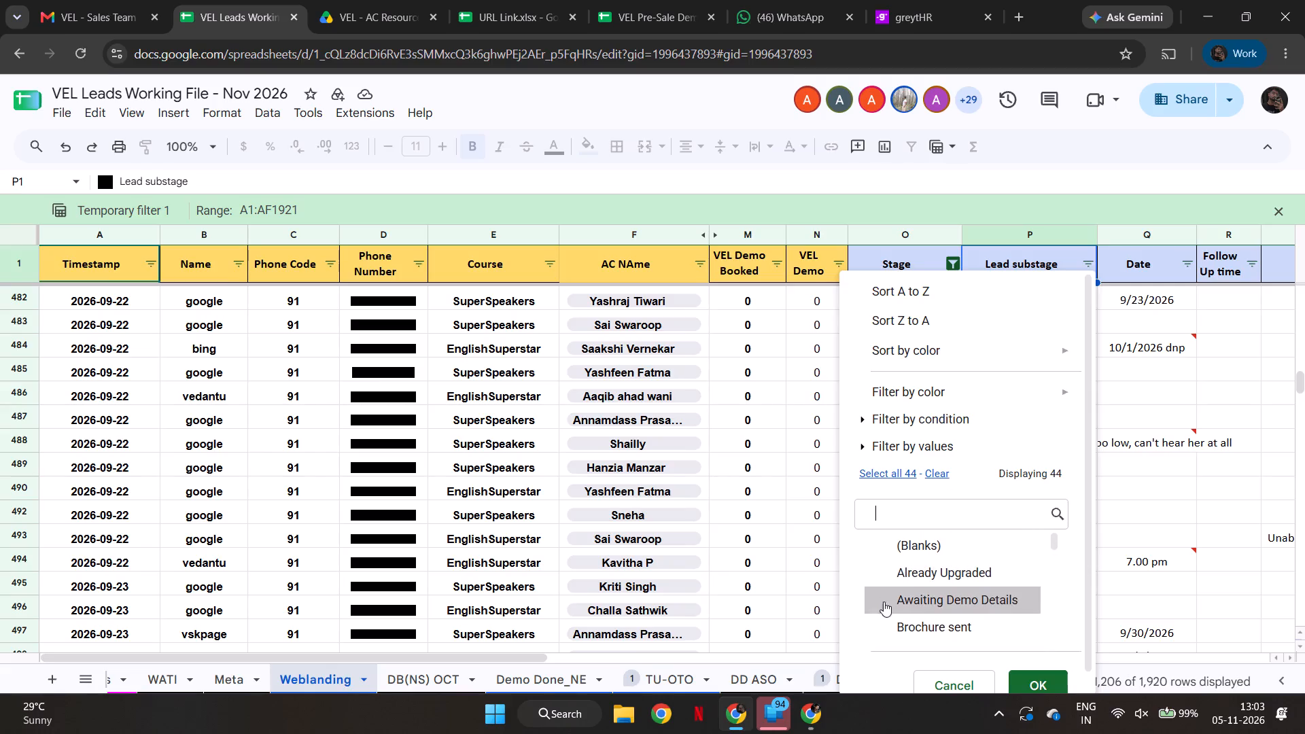
scroll(880, 625, down, 1)
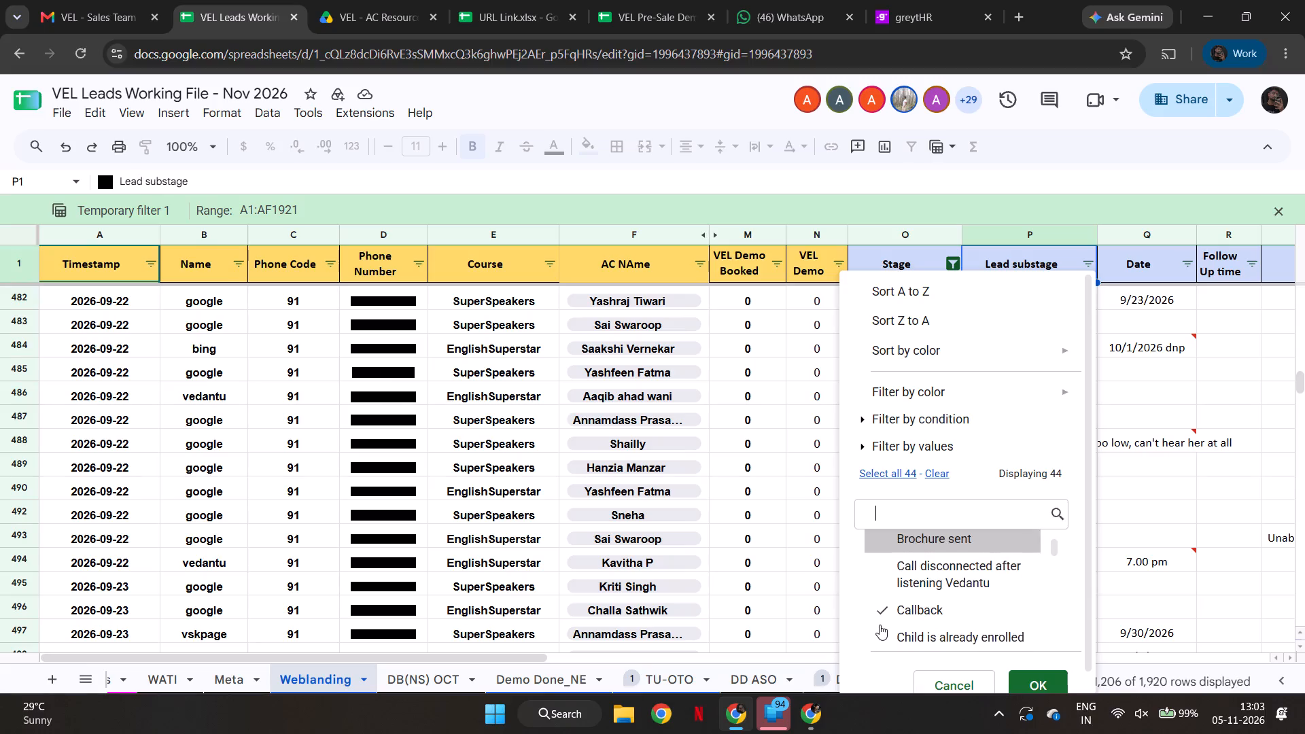
scroll(880, 625, down, 3)
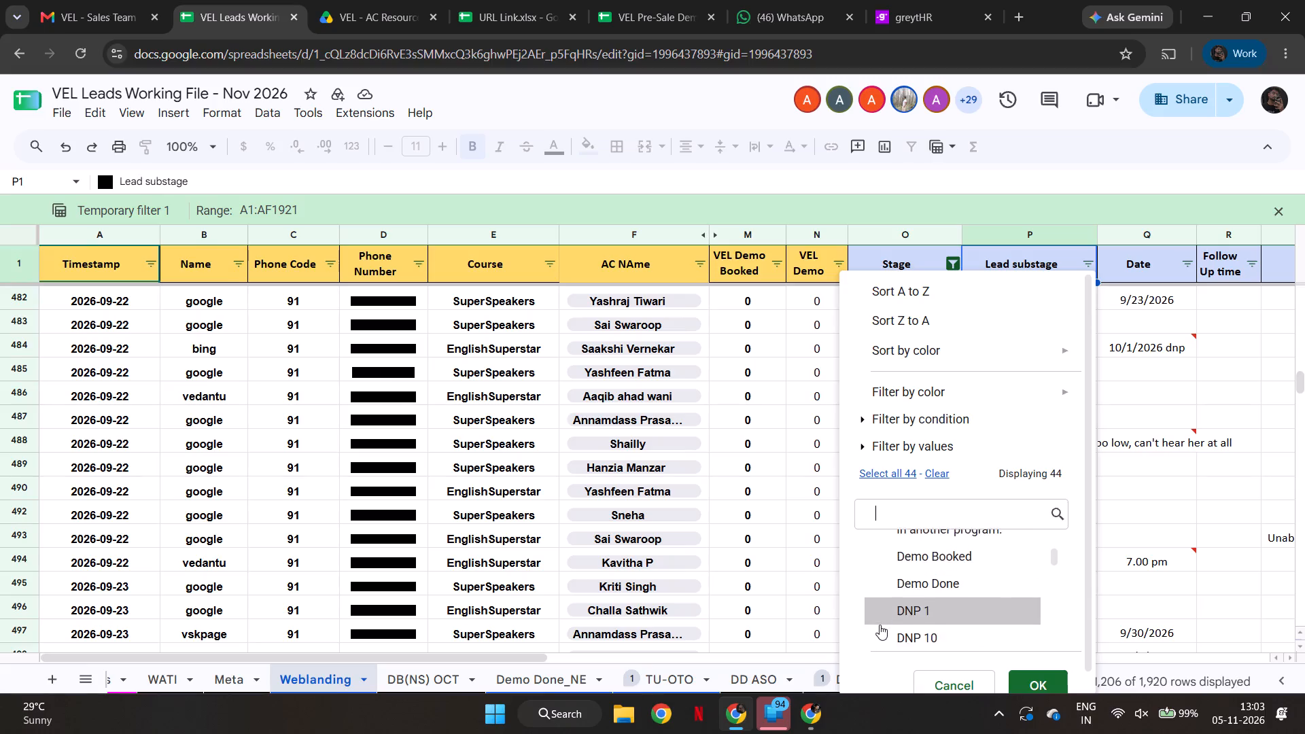
scroll(880, 625, down, 1)
click(881, 574)
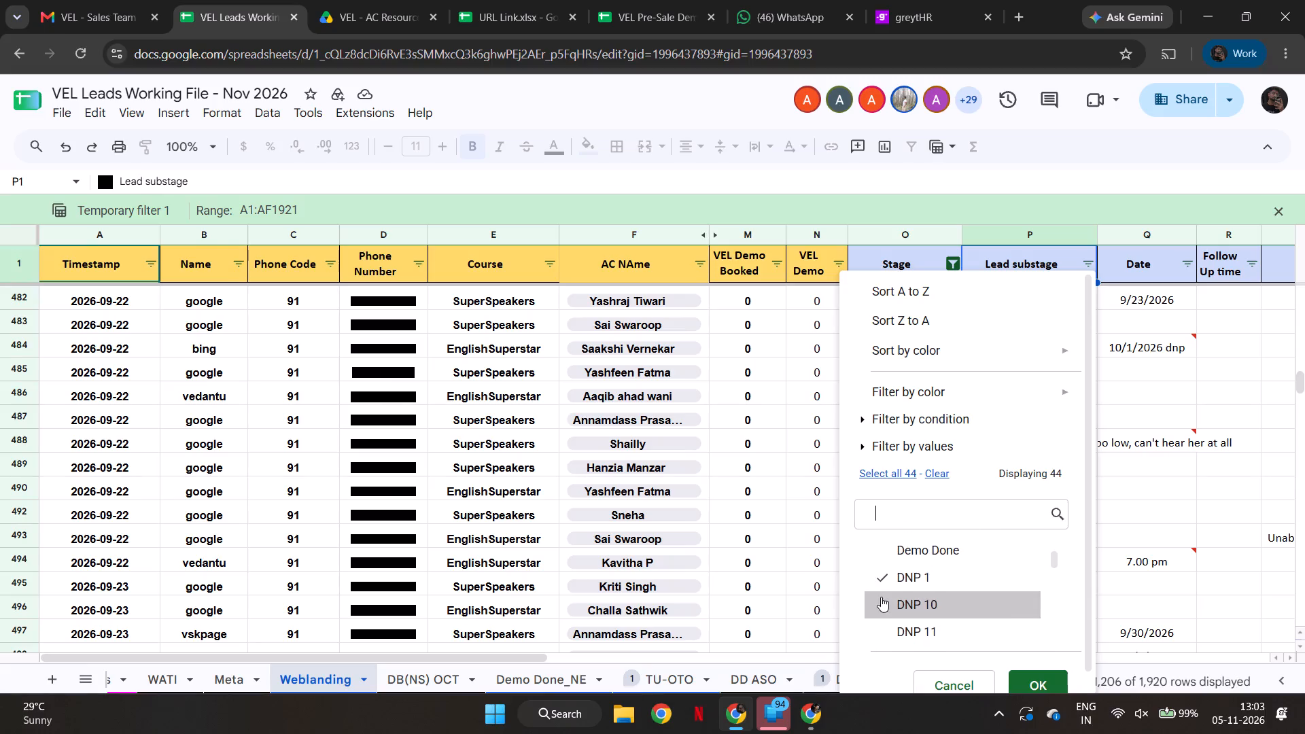
scroll(881, 597, down, 1)
click(890, 598)
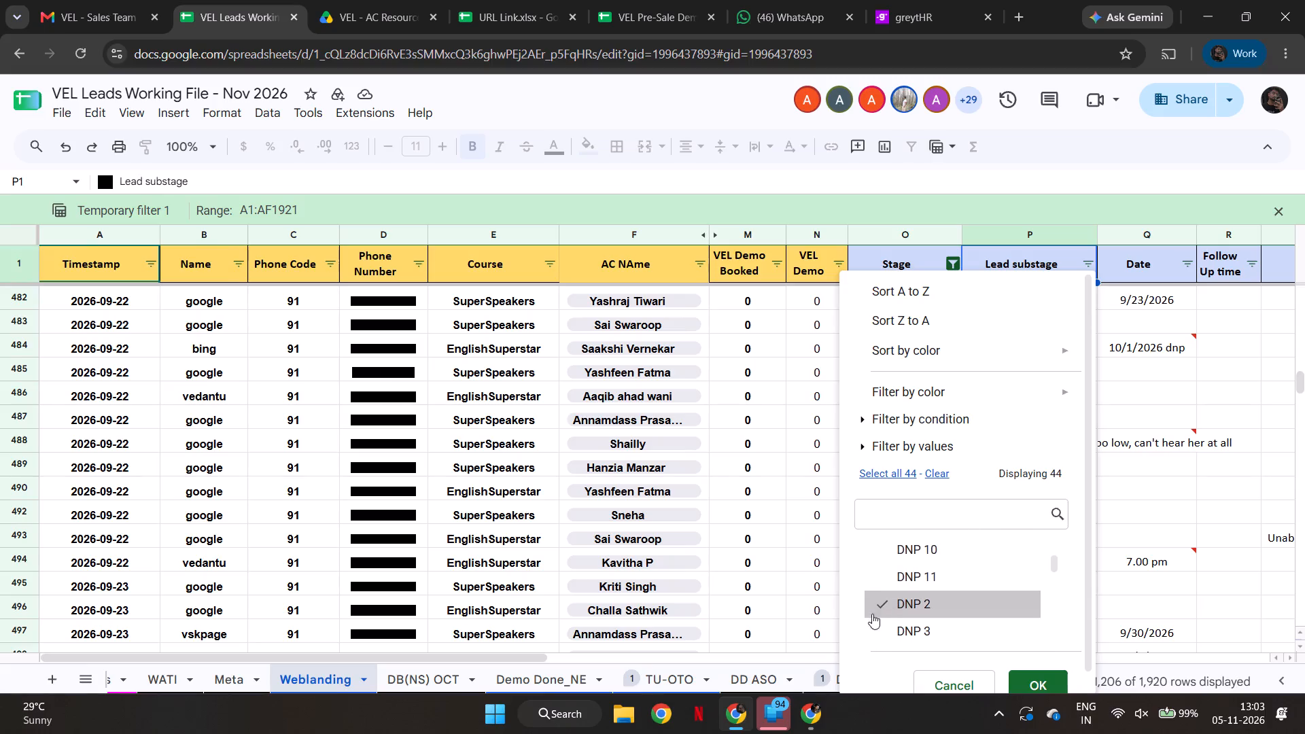
click(873, 621)
scroll(881, 576, down, 1)
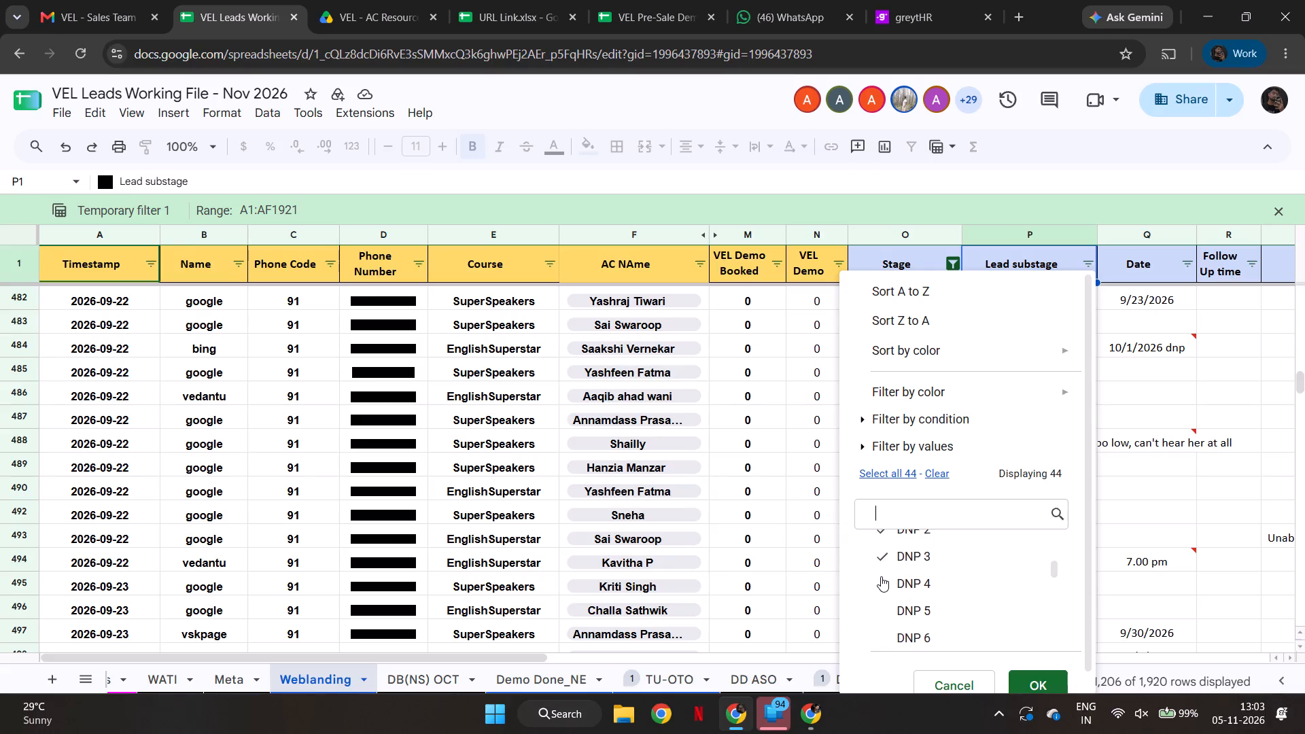
scroll(881, 576, down, 4)
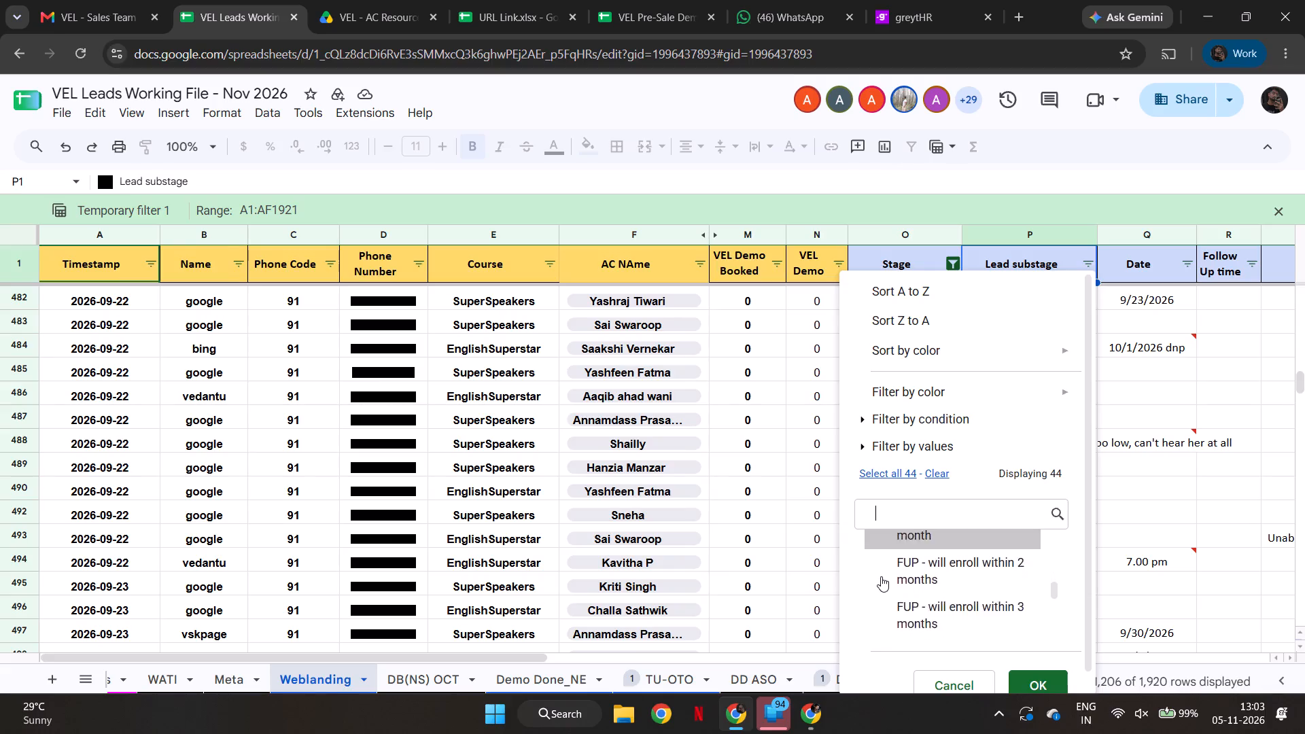
scroll(881, 576, down, 3)
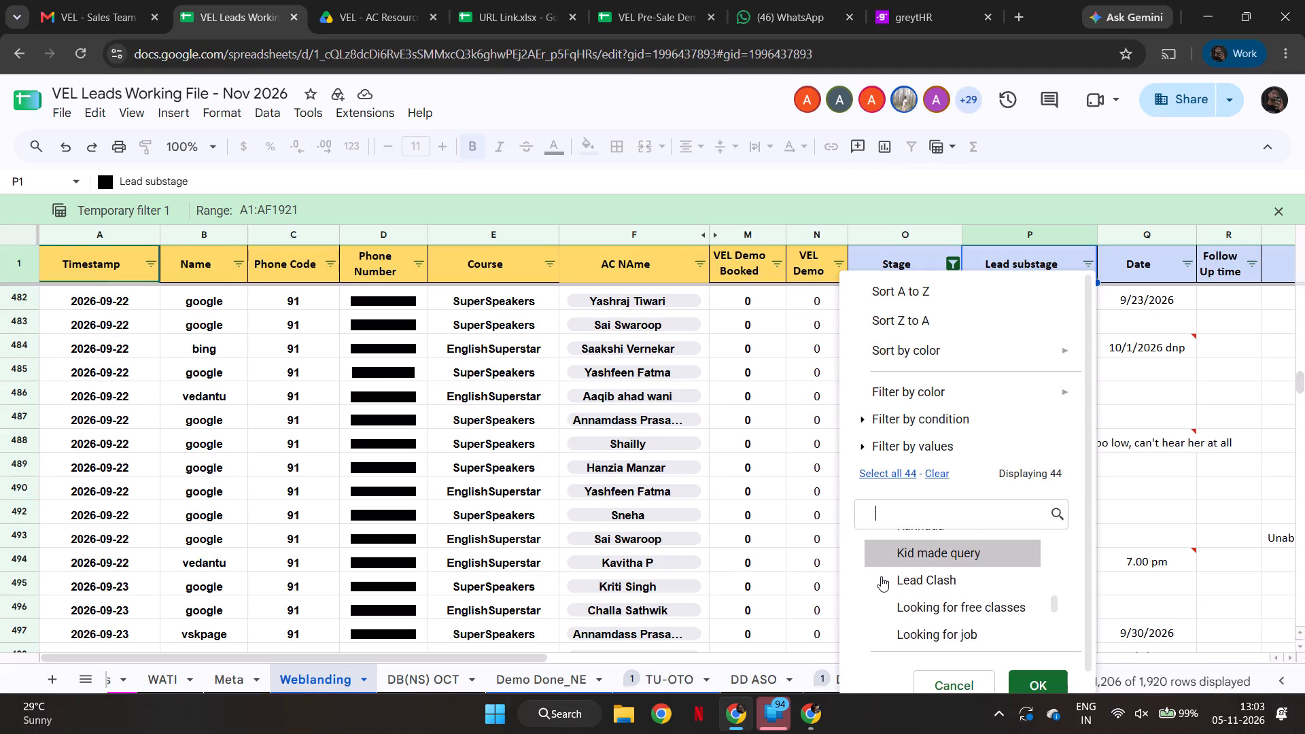
scroll(881, 576, down, 3)
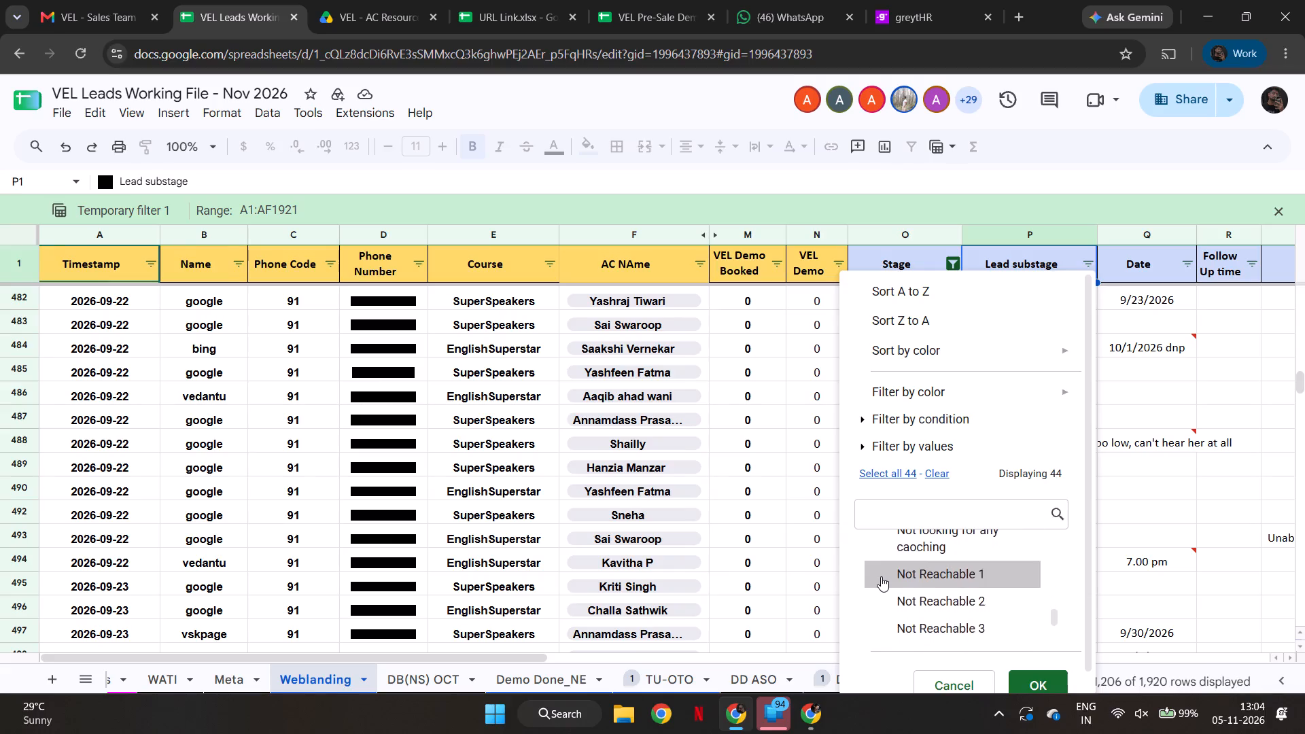
scroll(881, 576, down, 4)
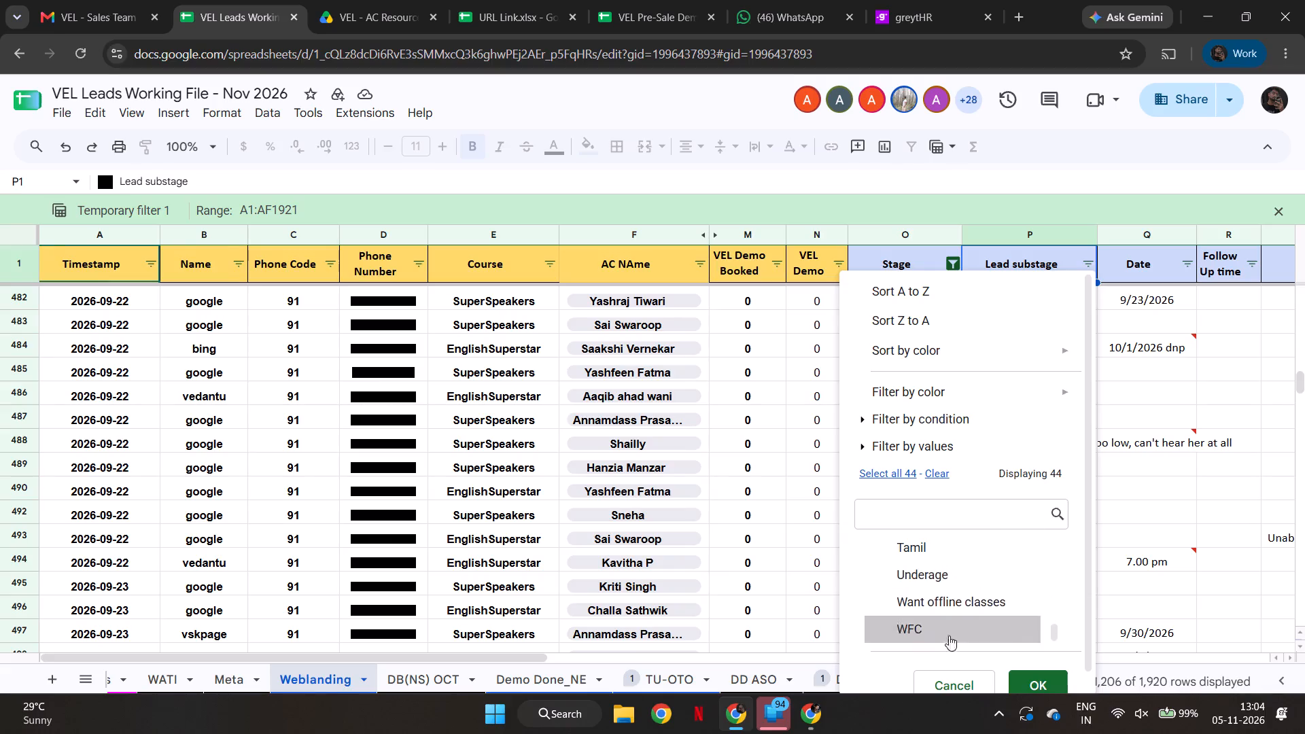
click(1032, 689)
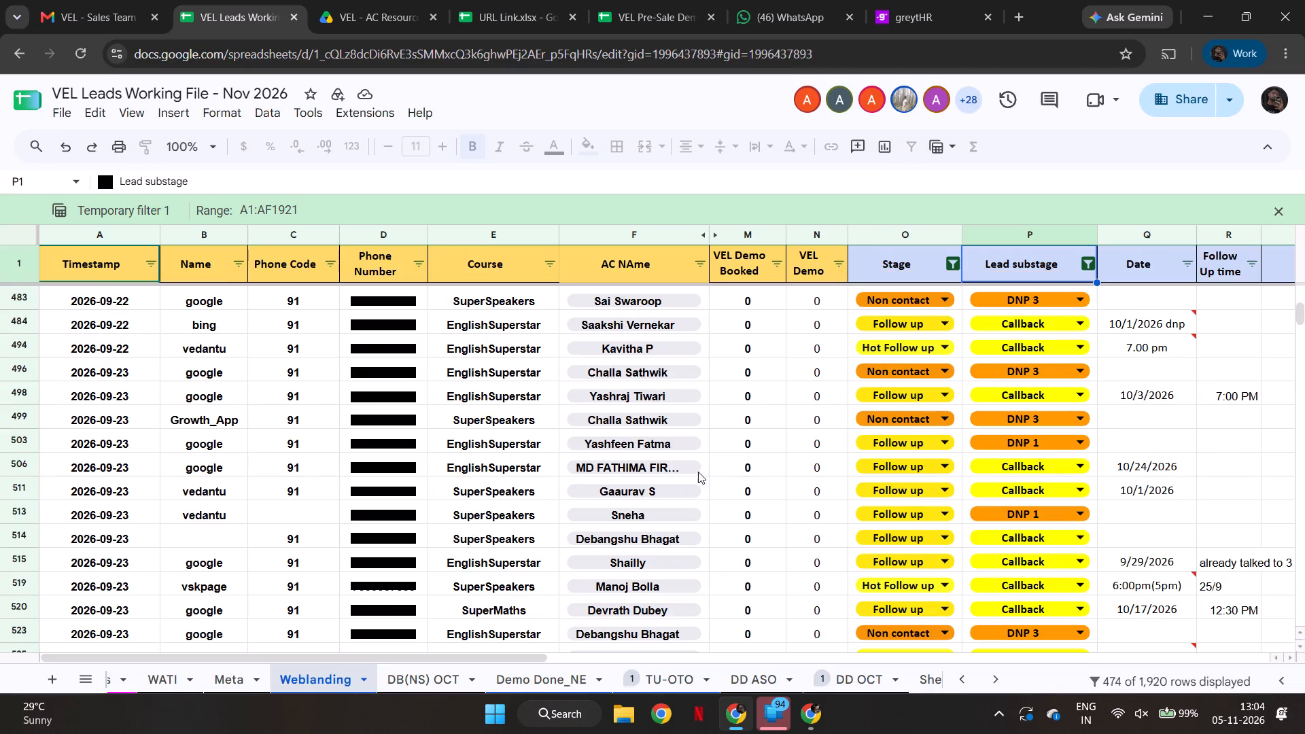
Copy the phone number of the last filtered lead, in row 1780, cell D1780.
scroll(530, 444, up, 1)
scroll(530, 444, down, 14)
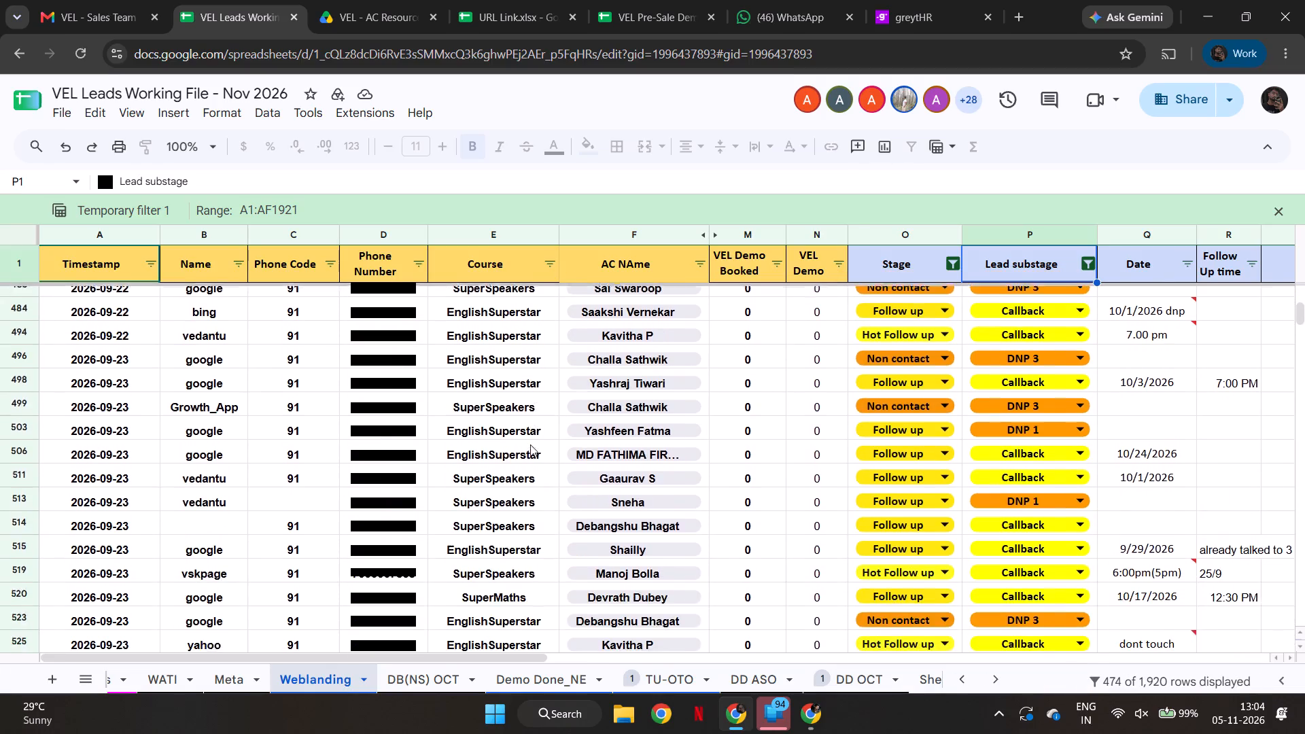
scroll(530, 444, down, 9)
scroll(530, 444, down, 16)
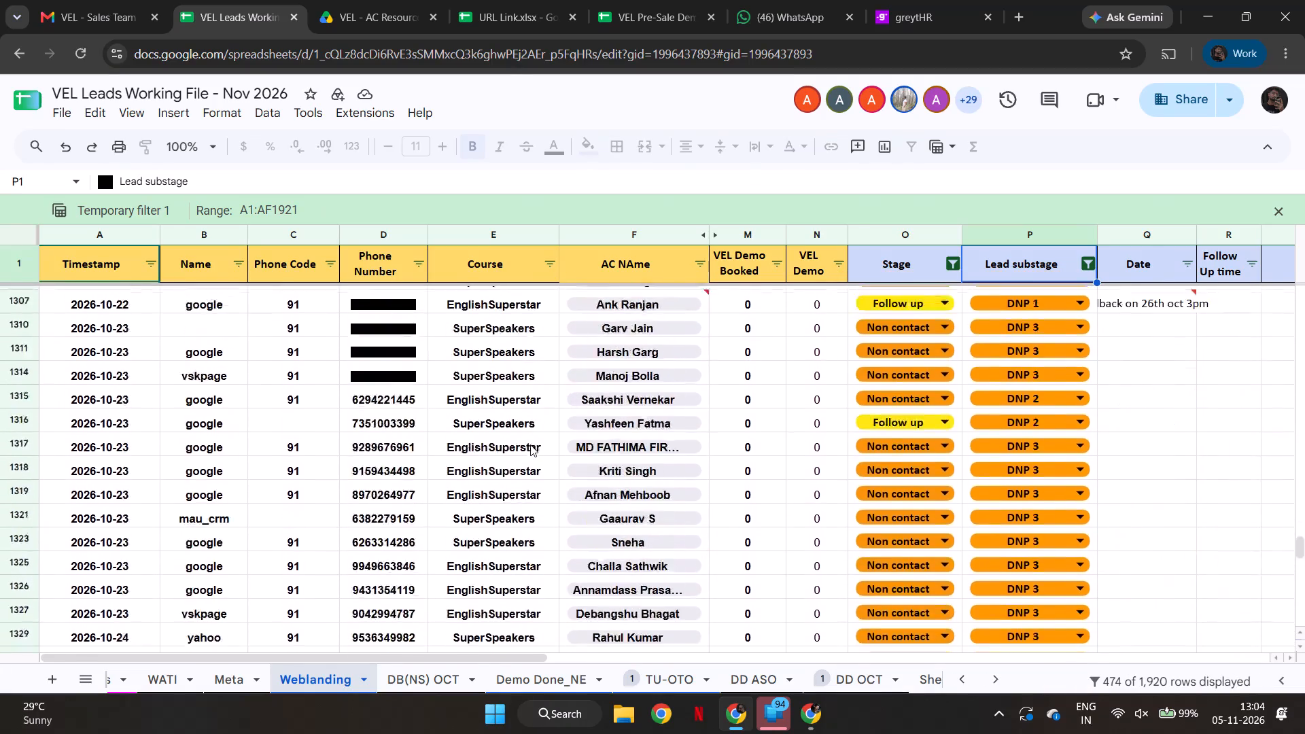
scroll(530, 444, down, 8)
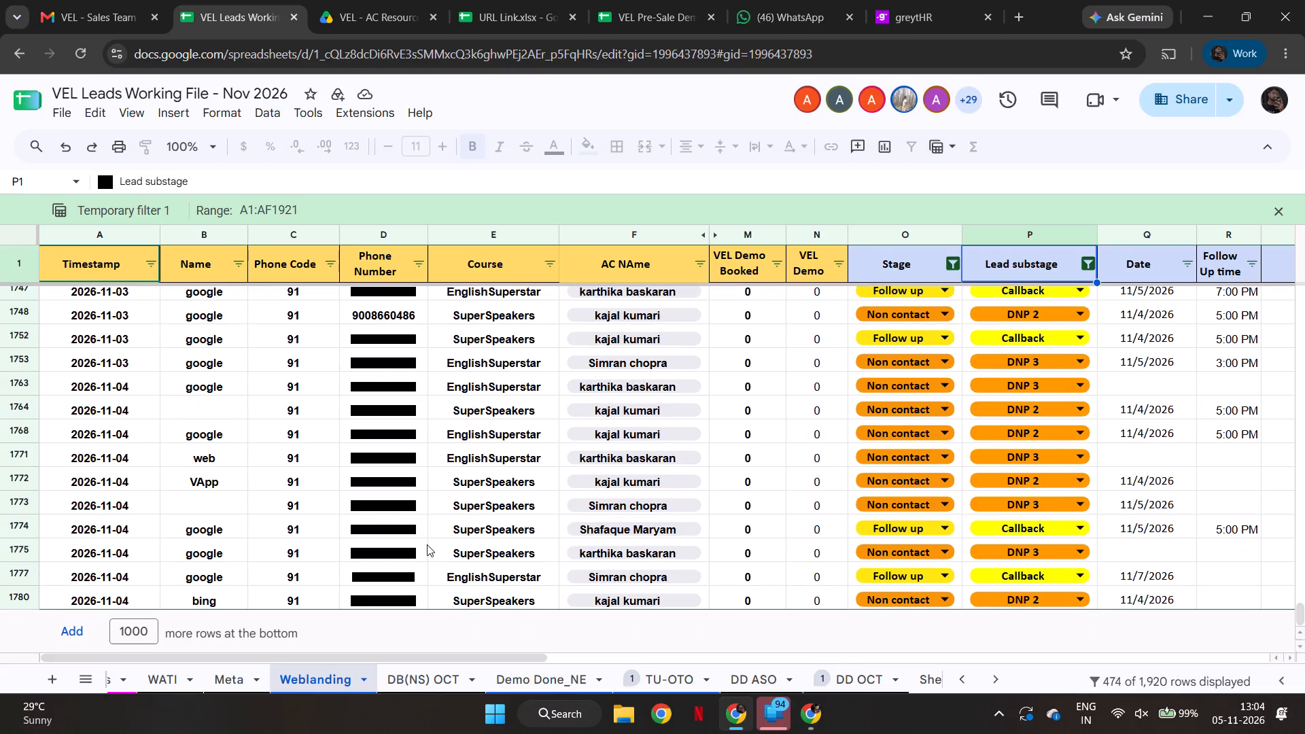
click(413, 596)
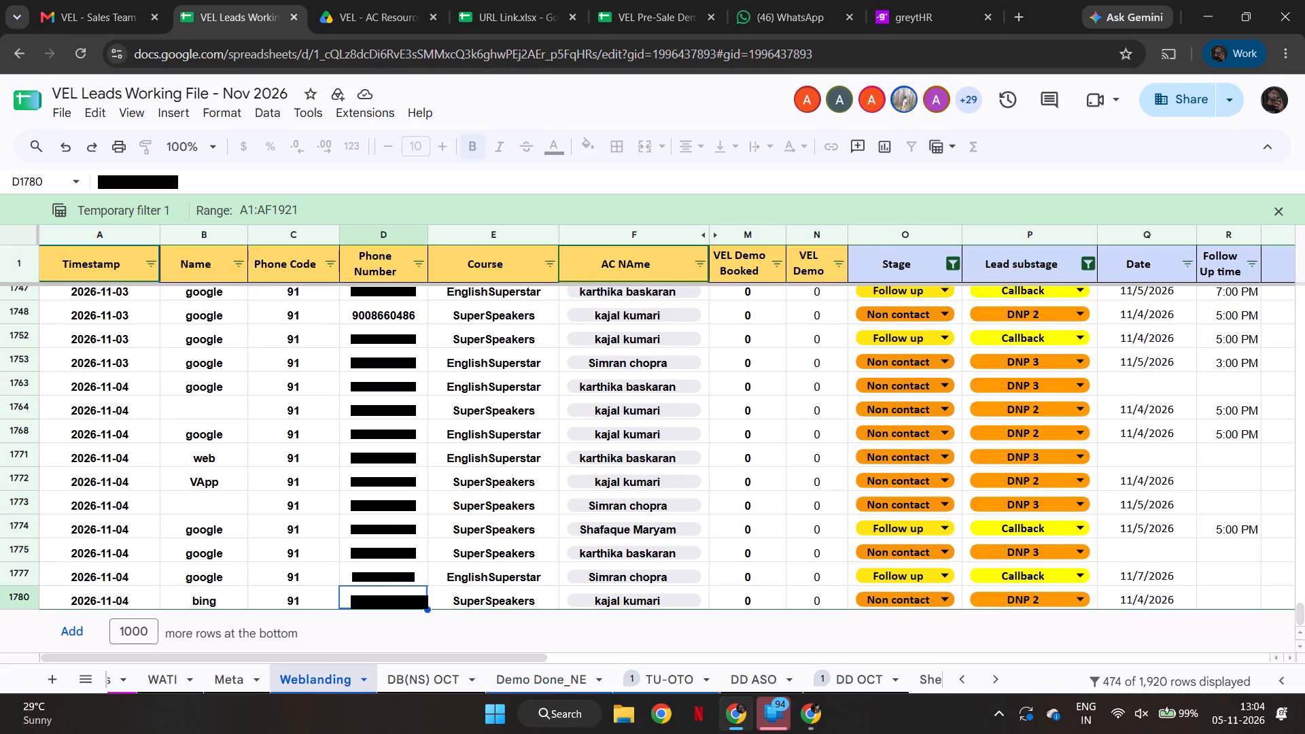
key(ctrl+c)
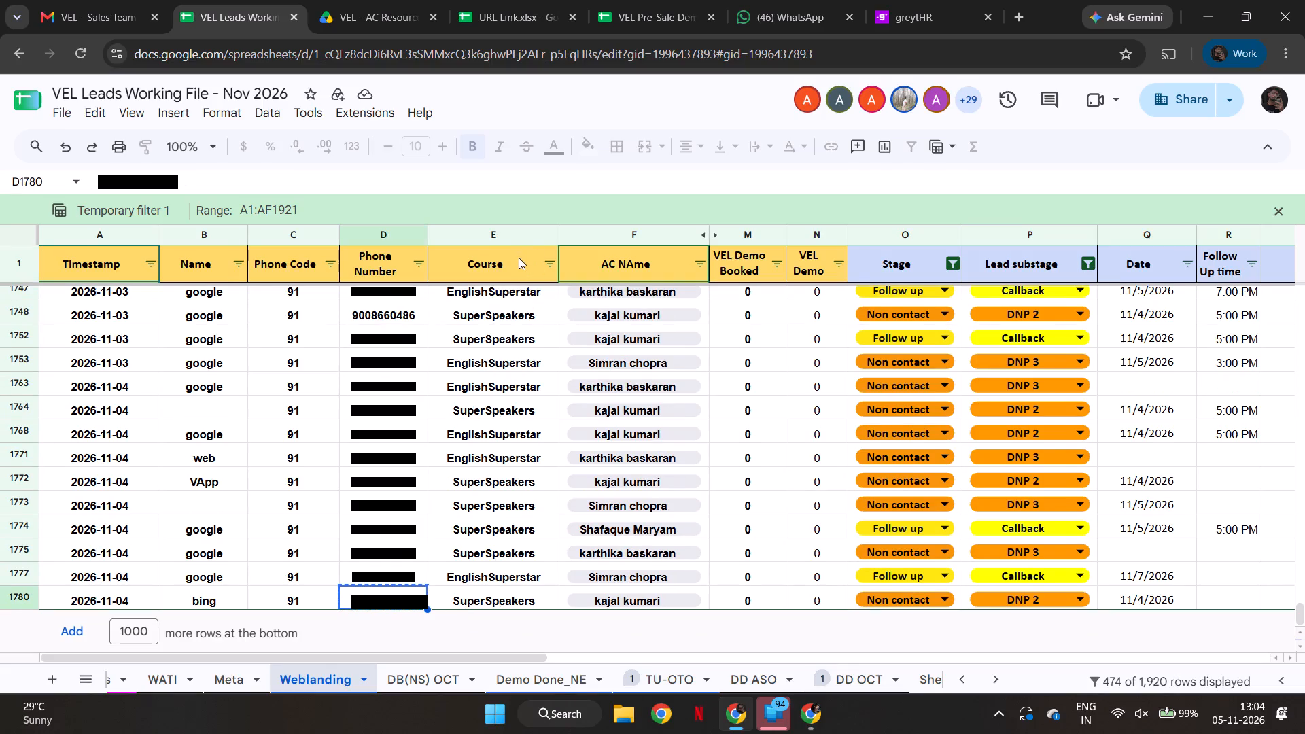
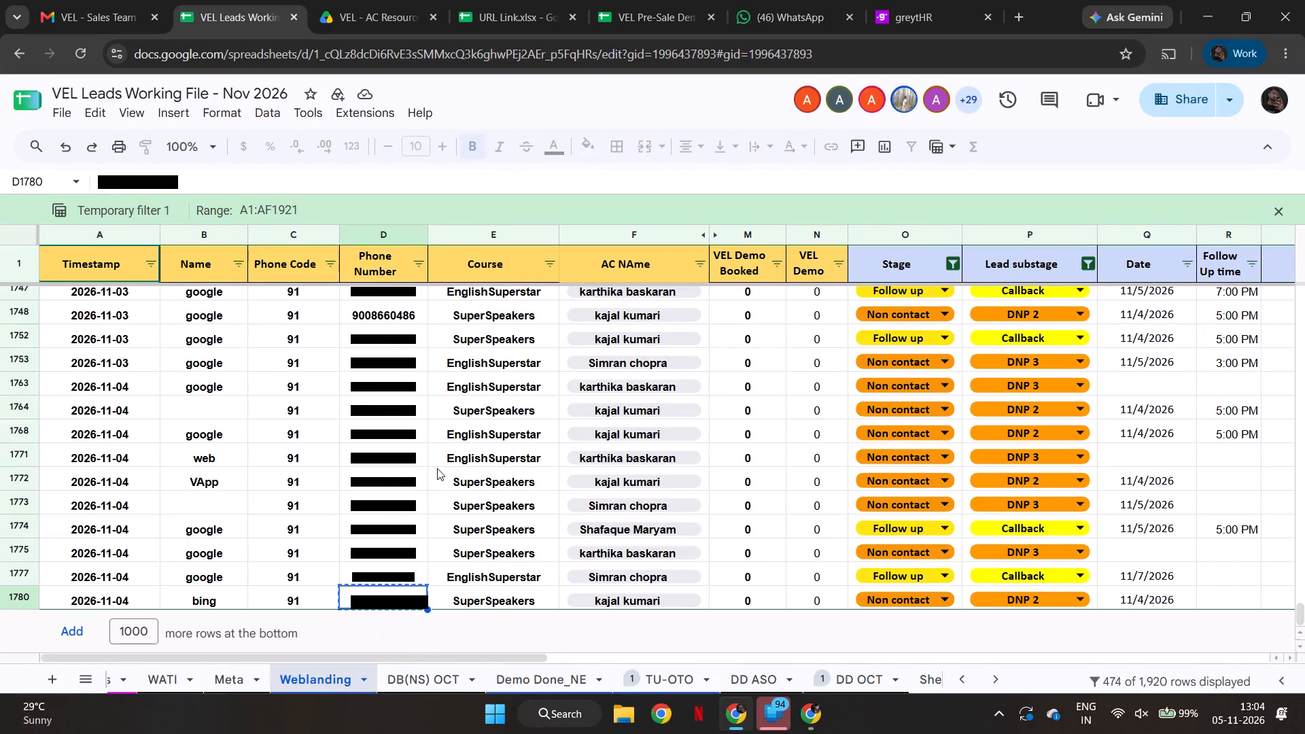
Copy the phone number of the filtered lead in row 1775, cell D1775.
scroll(437, 468, left, 5)
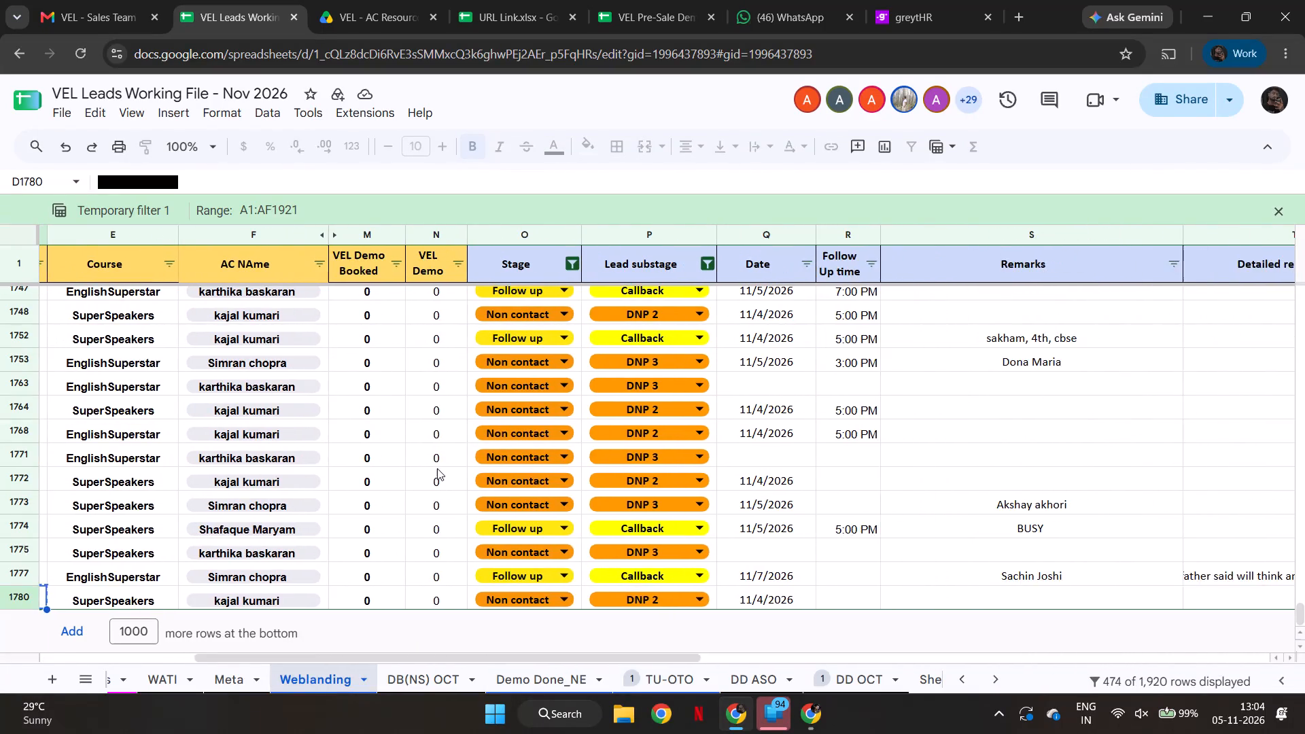
scroll(437, 468, left, 5)
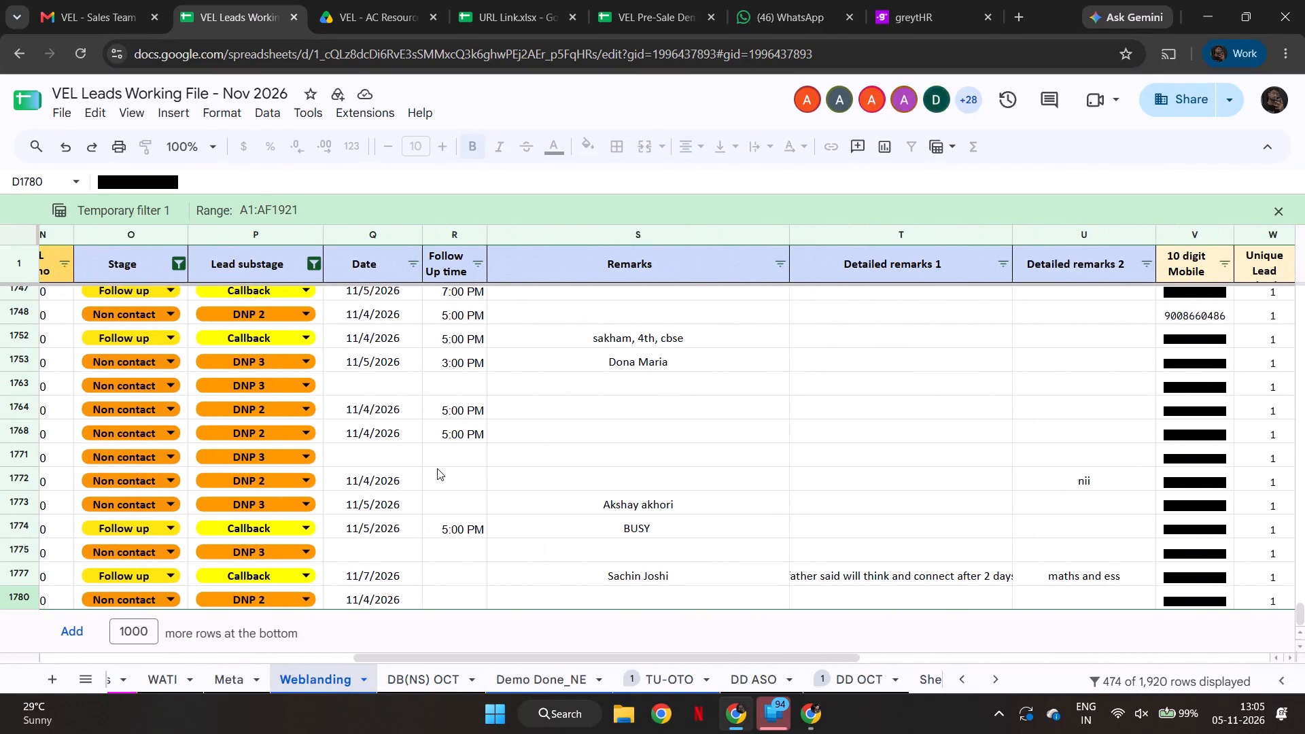
scroll(437, 468, right, 8)
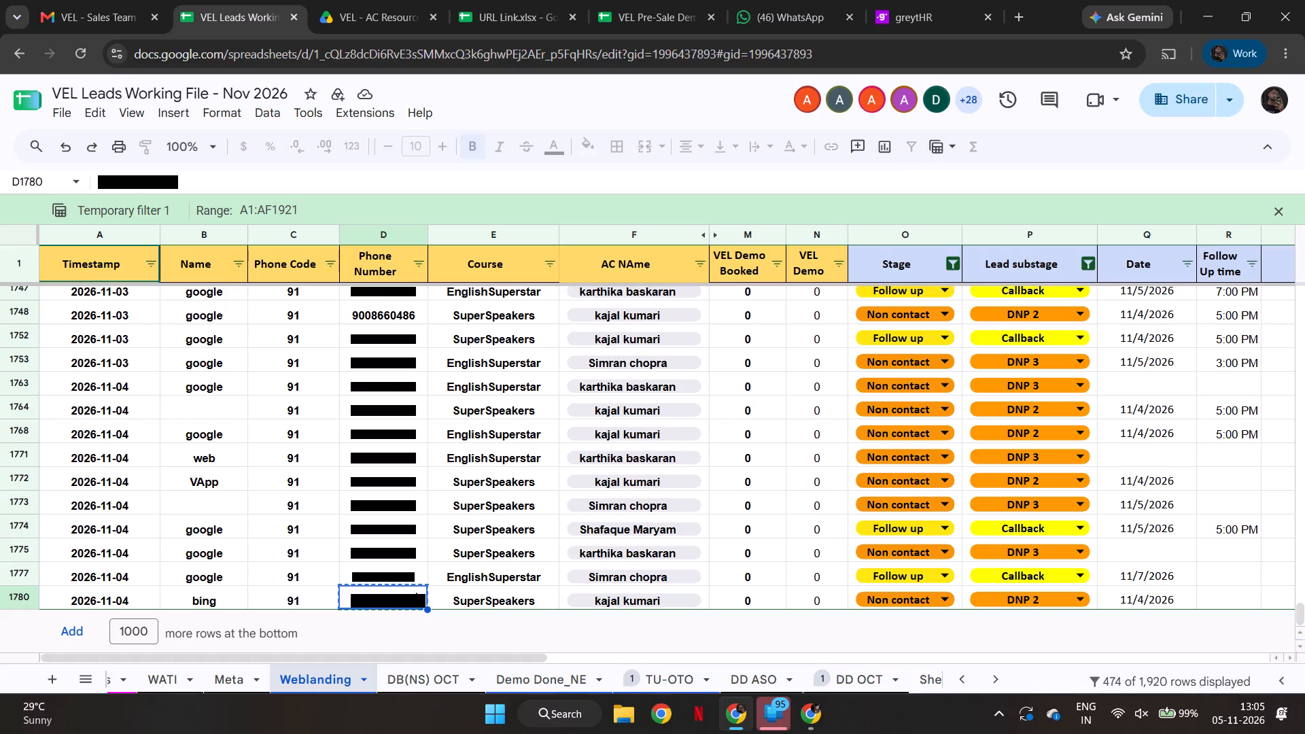
key(Up)
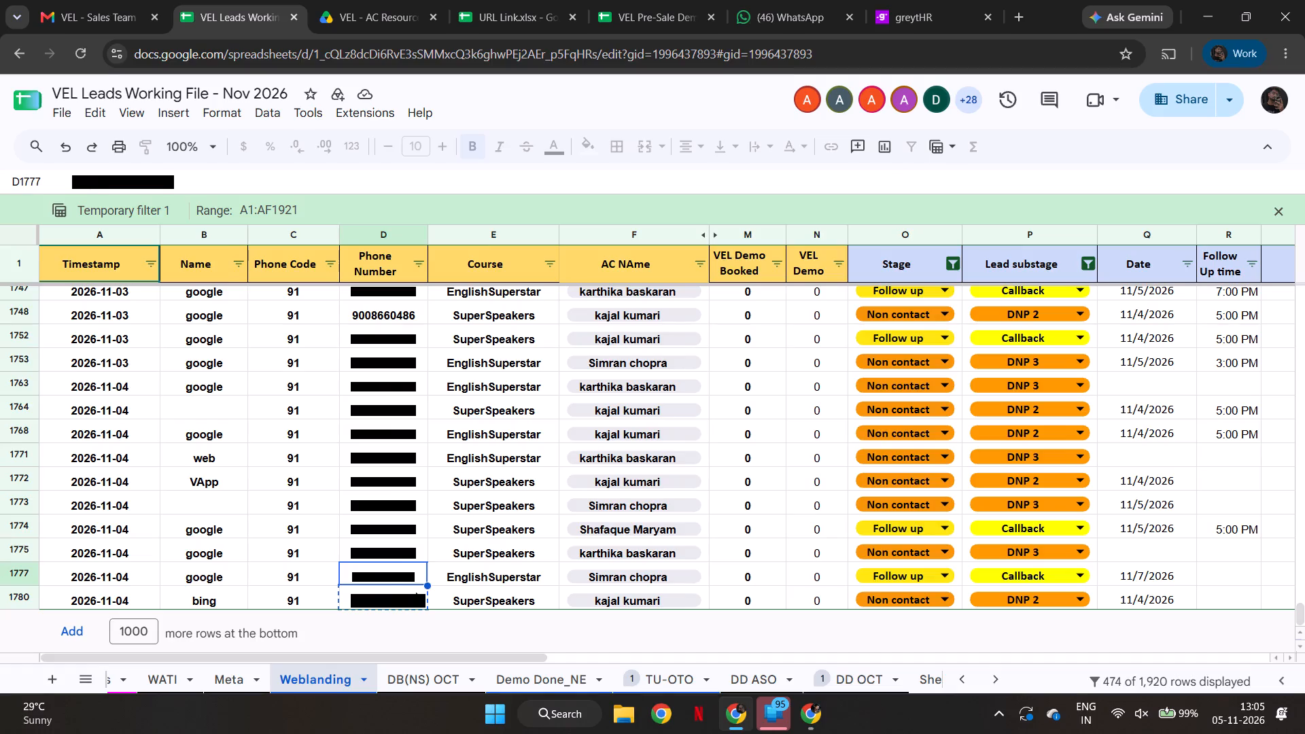
key(Up)
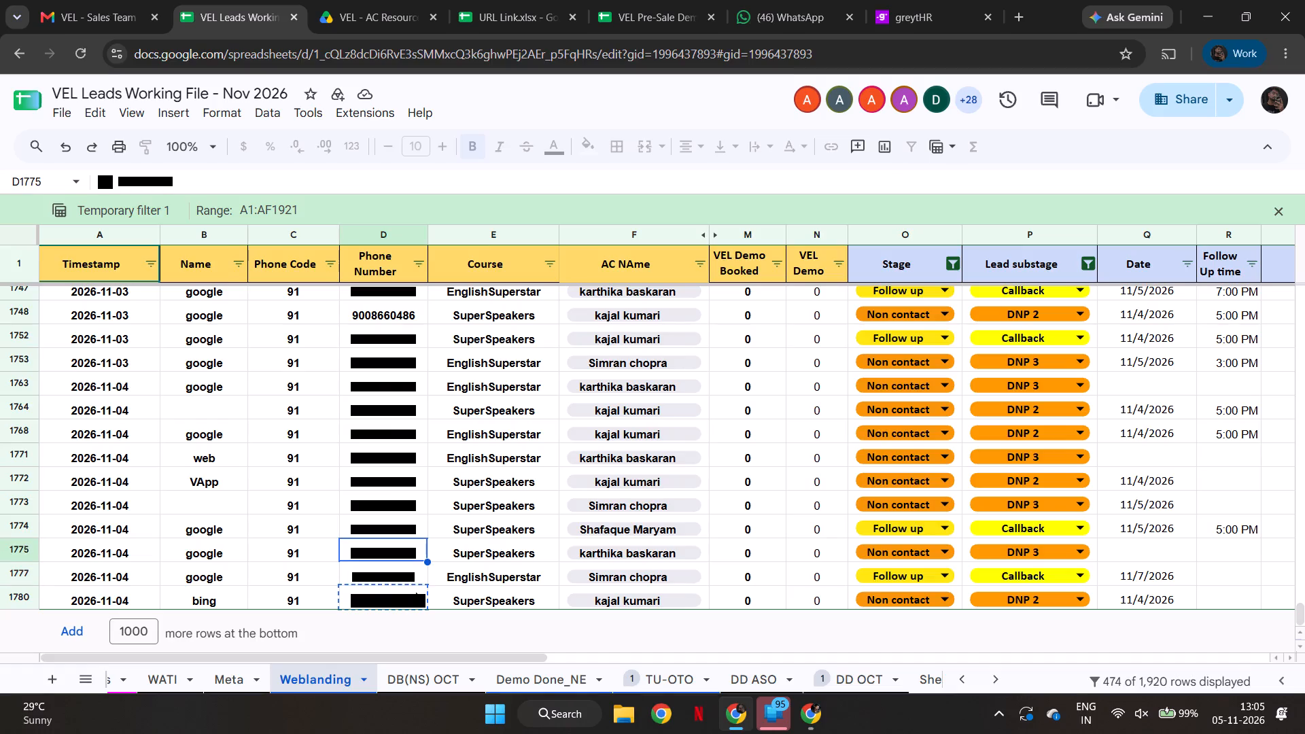
key(ctrl+c)
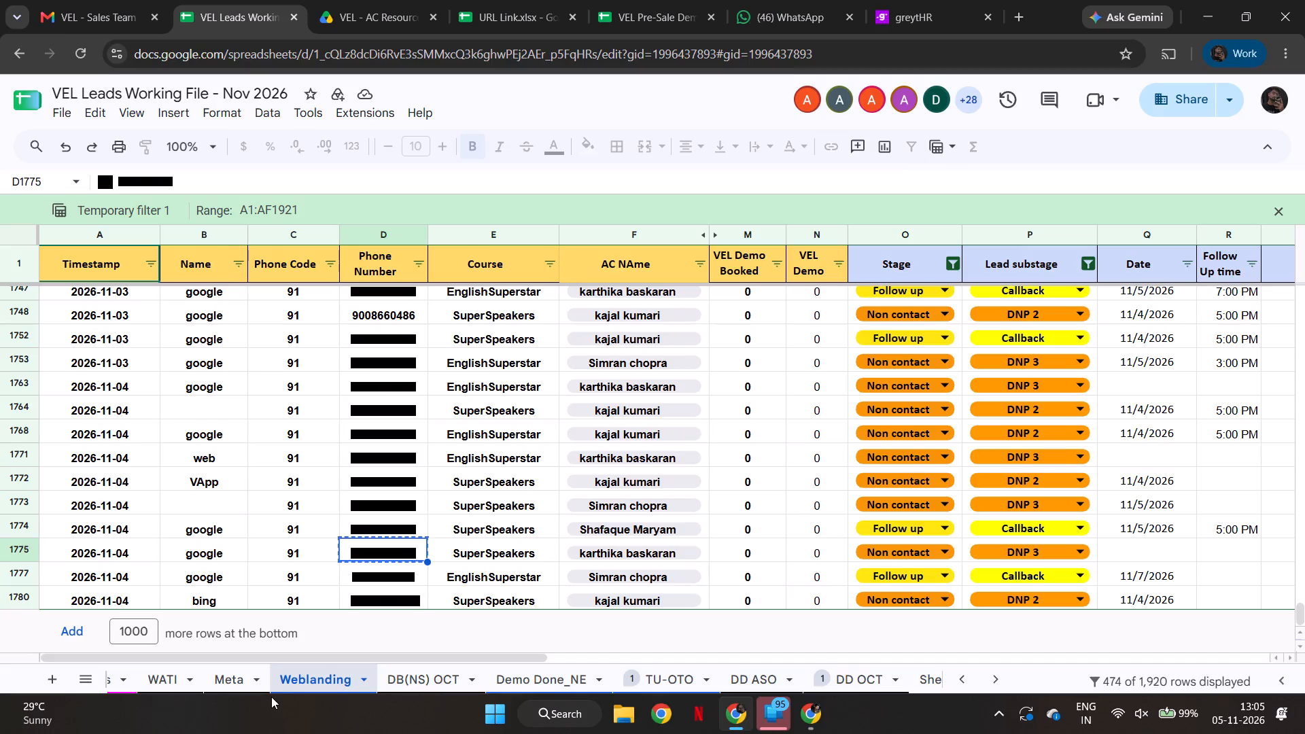
Copy the phone number of the filtered lead in row 1773, cell D1773.
key(Up)
key(Up)
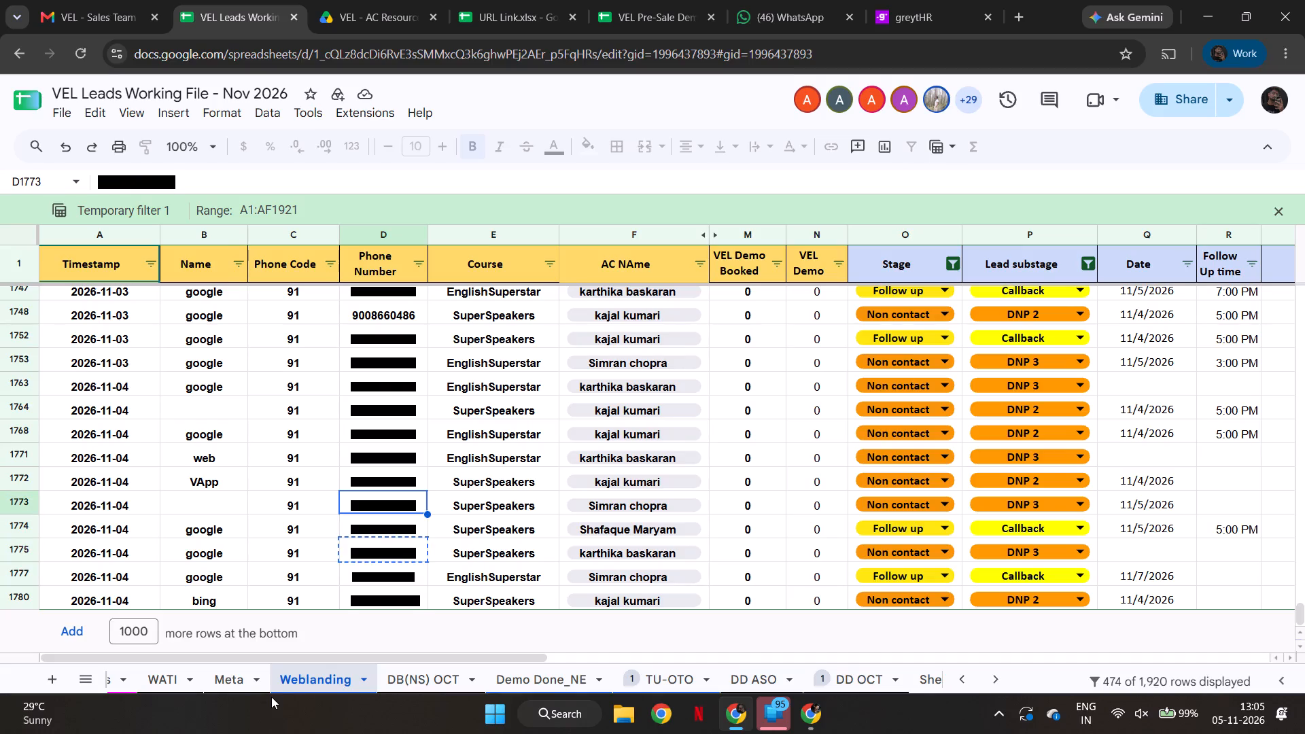
key(ctrl+c)
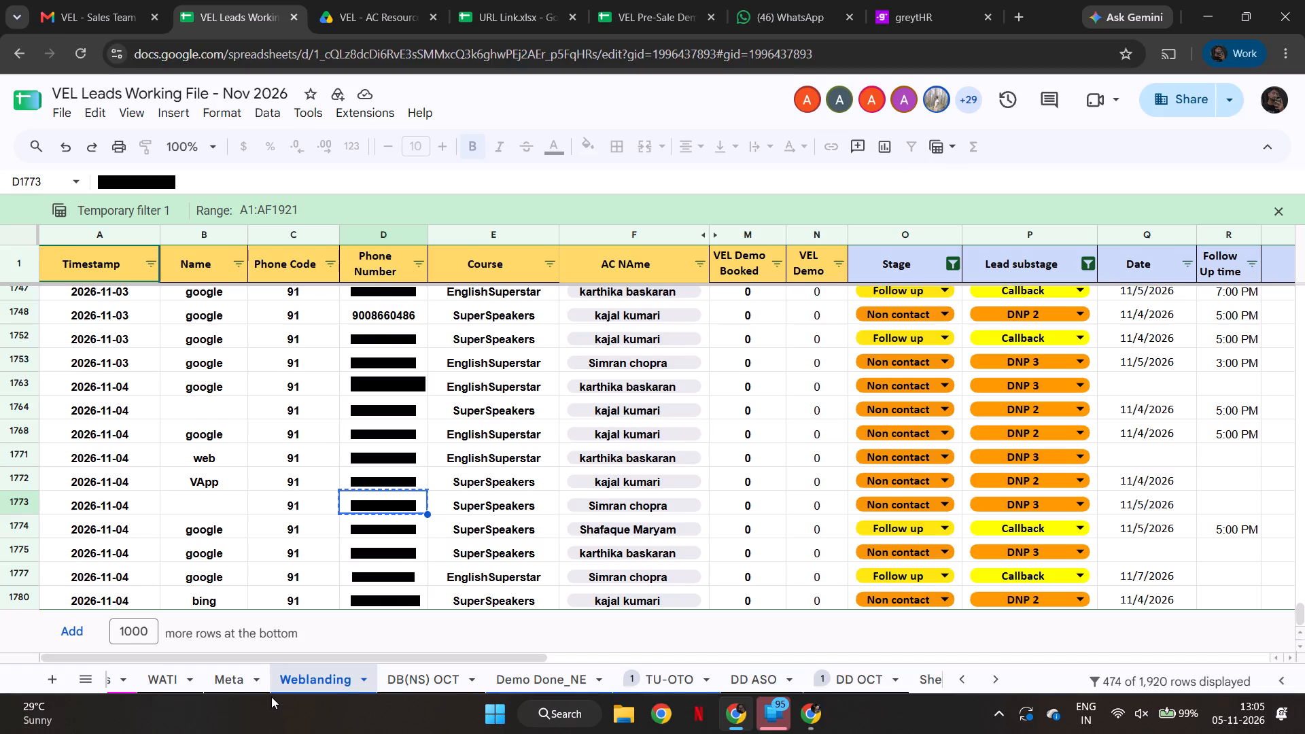
scroll(271, 697, left, 5)
scroll(657, 557, left, 5)
scroll(657, 557, right, 8)
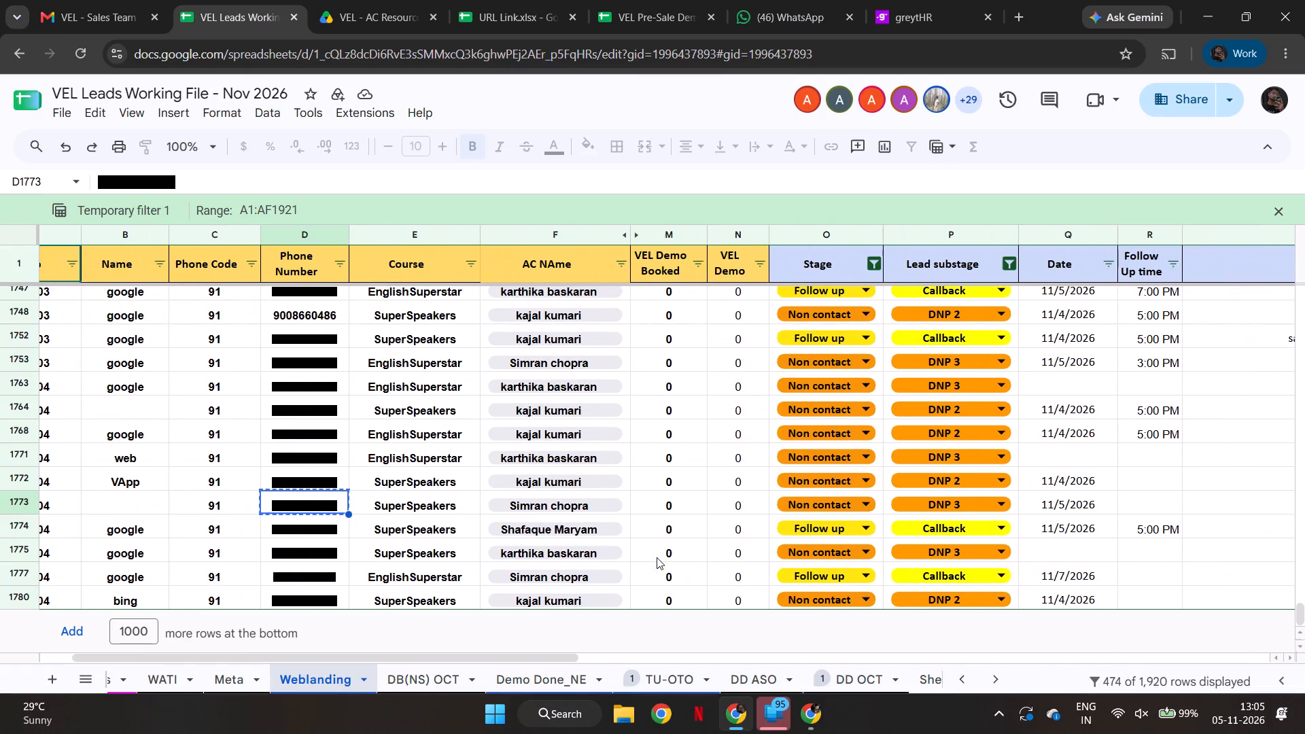
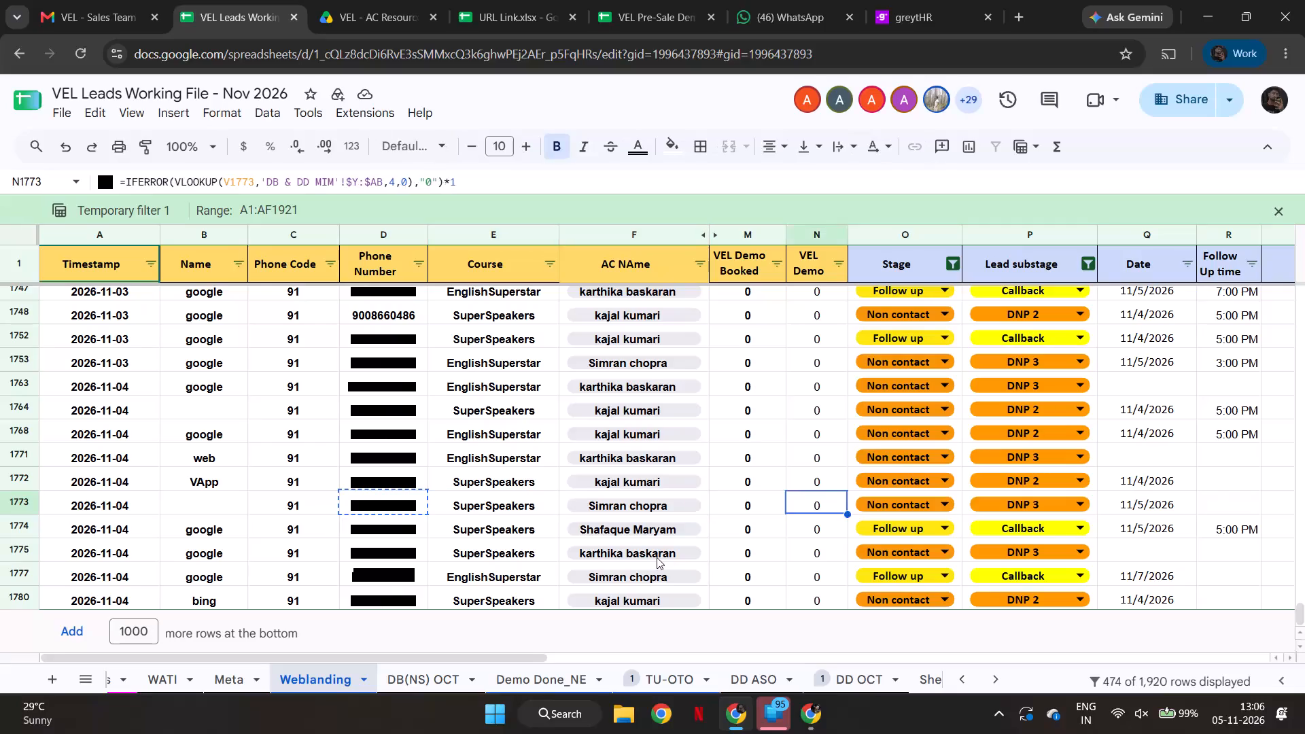
Set the lead substage of the filtered lead in row 1773, cell P1773, to DNP 4.
key(Right)
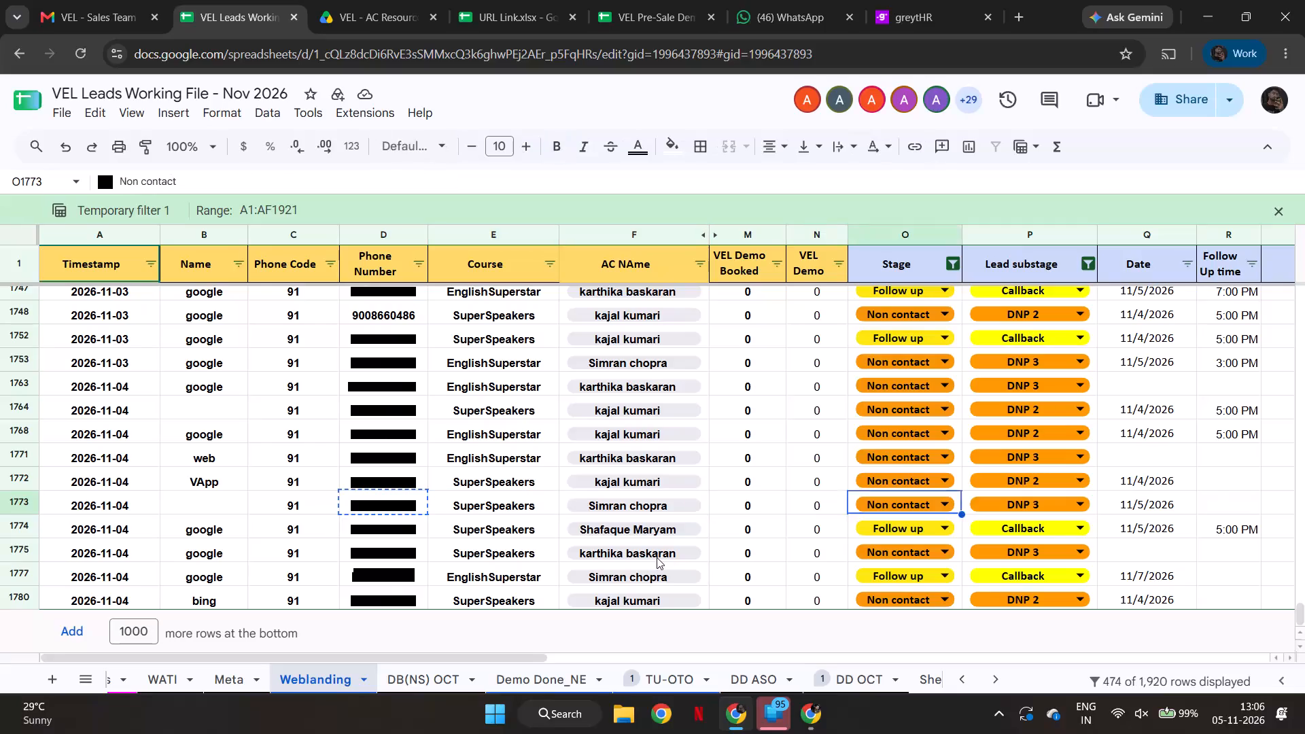
key(Right)
key(Right)
key(Left)
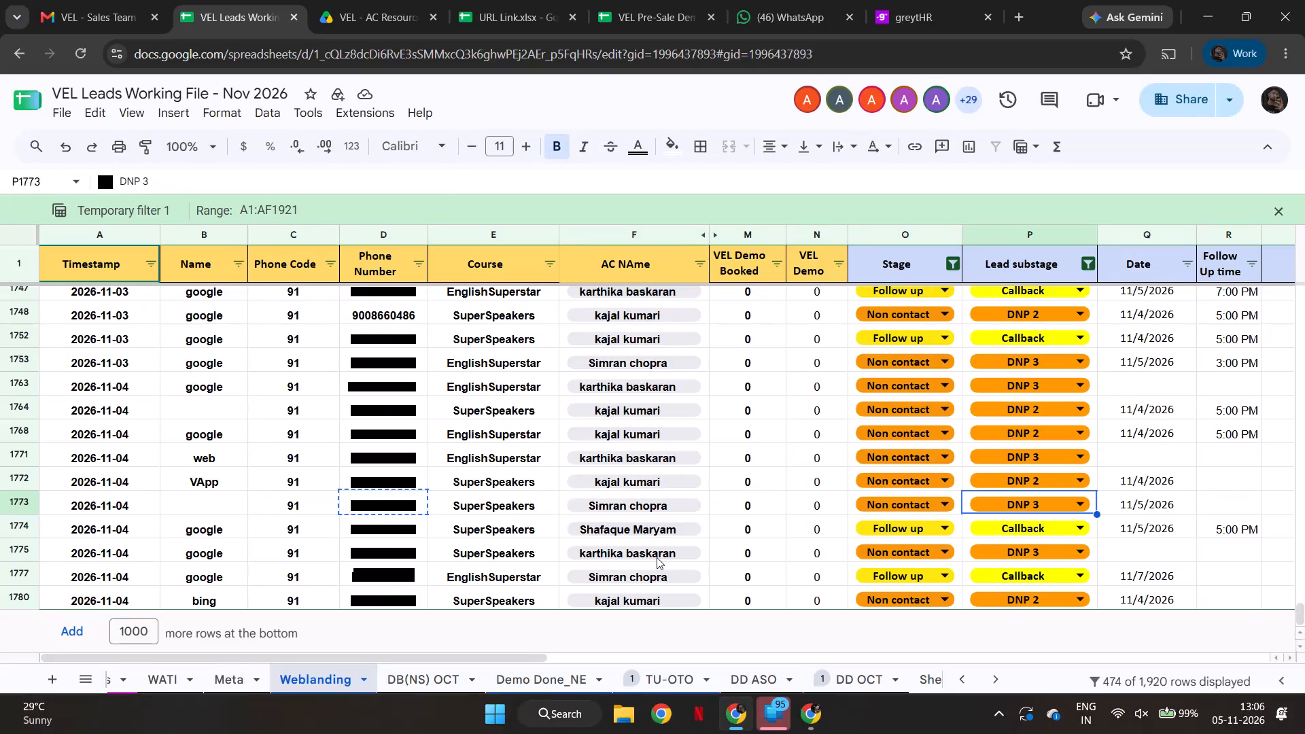
key(Return)
key(Down)
key(Down)
key(Down)
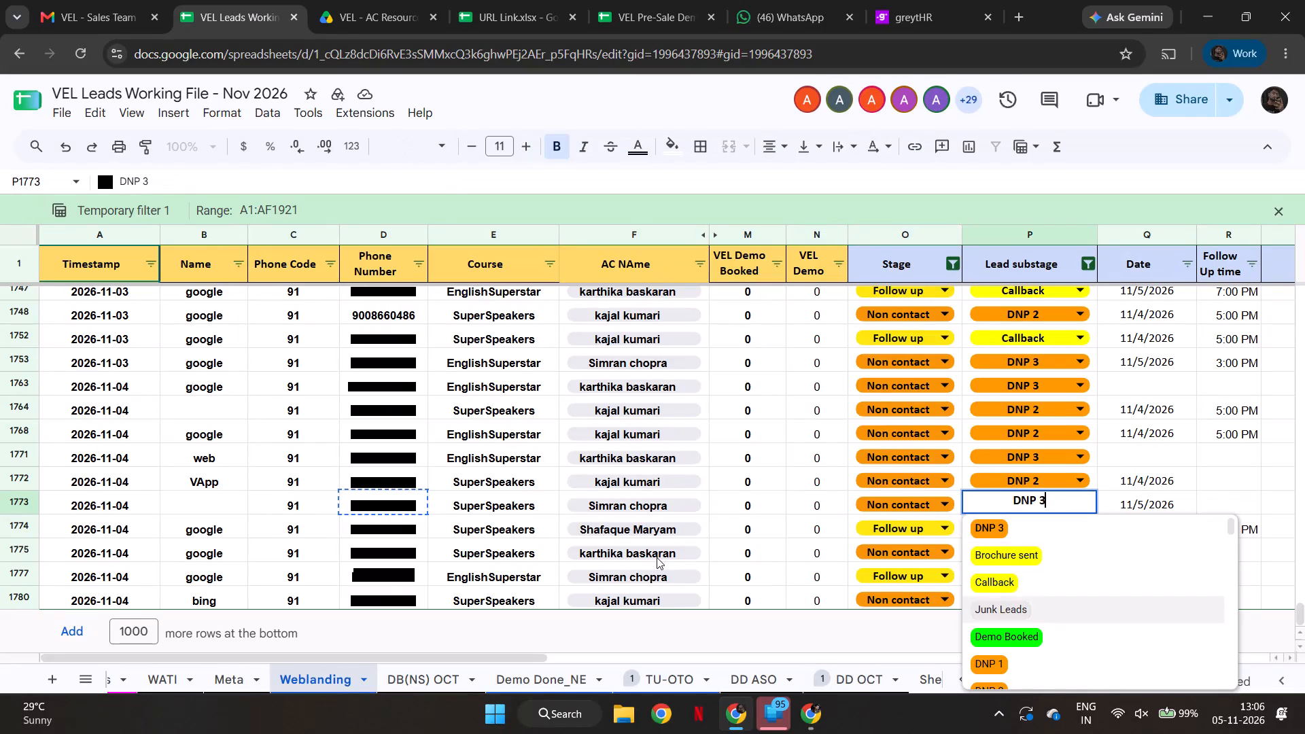
key(Down)
key(Down)
key(Down)
key(Down)
key(Down)
key(Down)
key(Down)
key(Down)
key(Down)
key(Down)
key(Down)
key(Down)
key(Down)
key(Down)
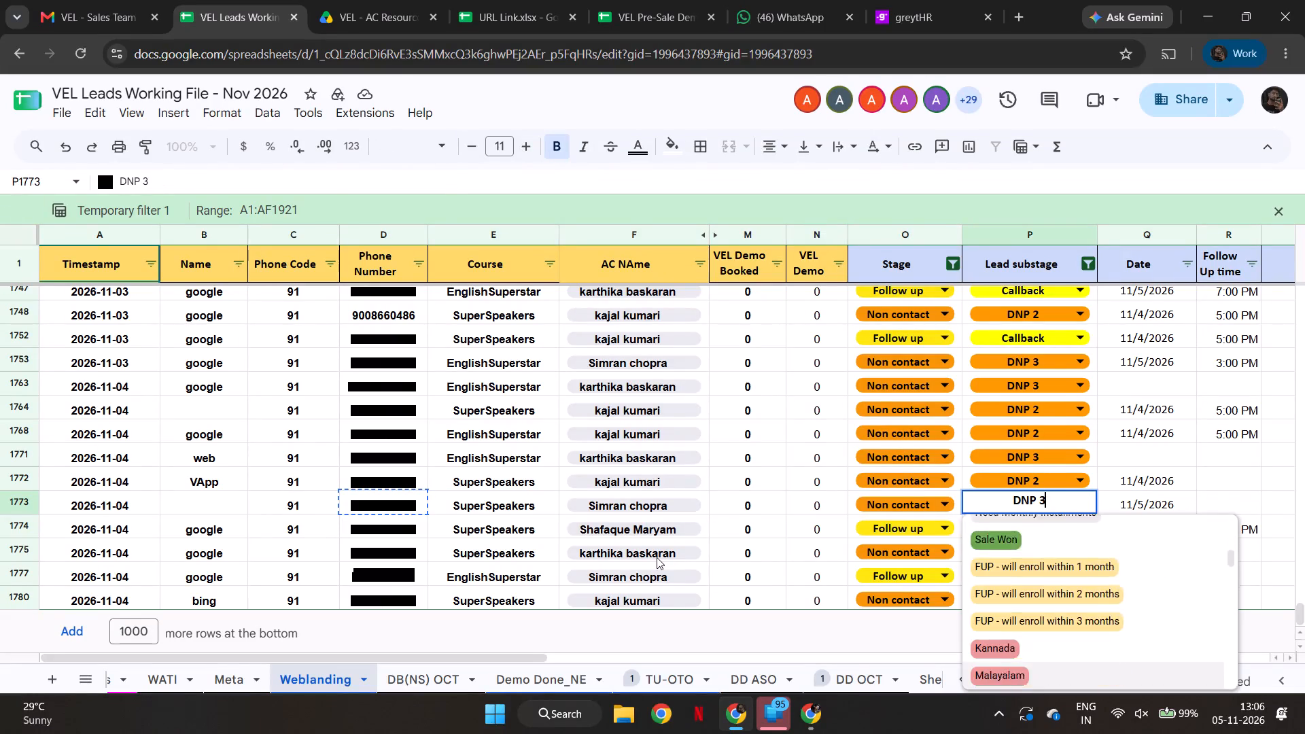
key(Down)
key(Down)
key(Down)
key(Down)
key(Down)
key(Down)
key(Down)
key(Down)
key(Down)
key(Down)
key(Up)
key(Up)
key(Up)
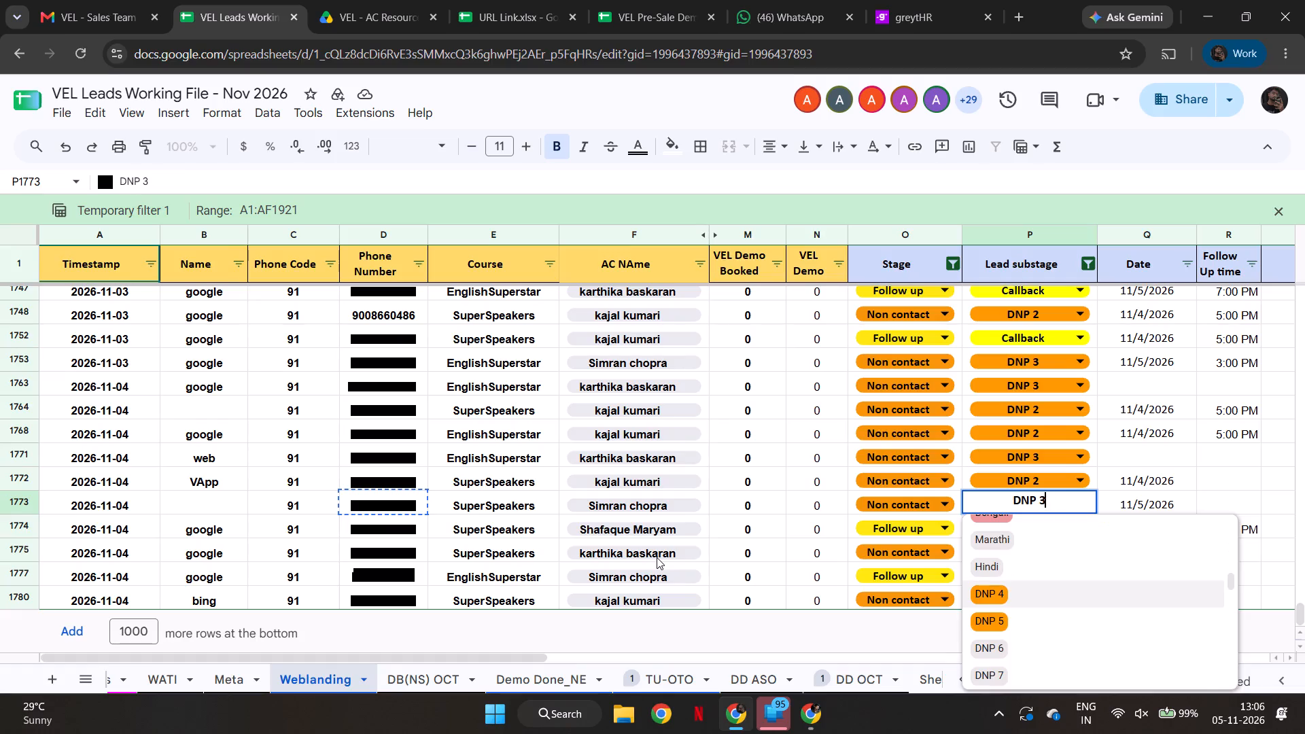
key(Return)
Copy the phone number of the filtered lead in row 1772, cell D1772.
key(Up)
key(Up)
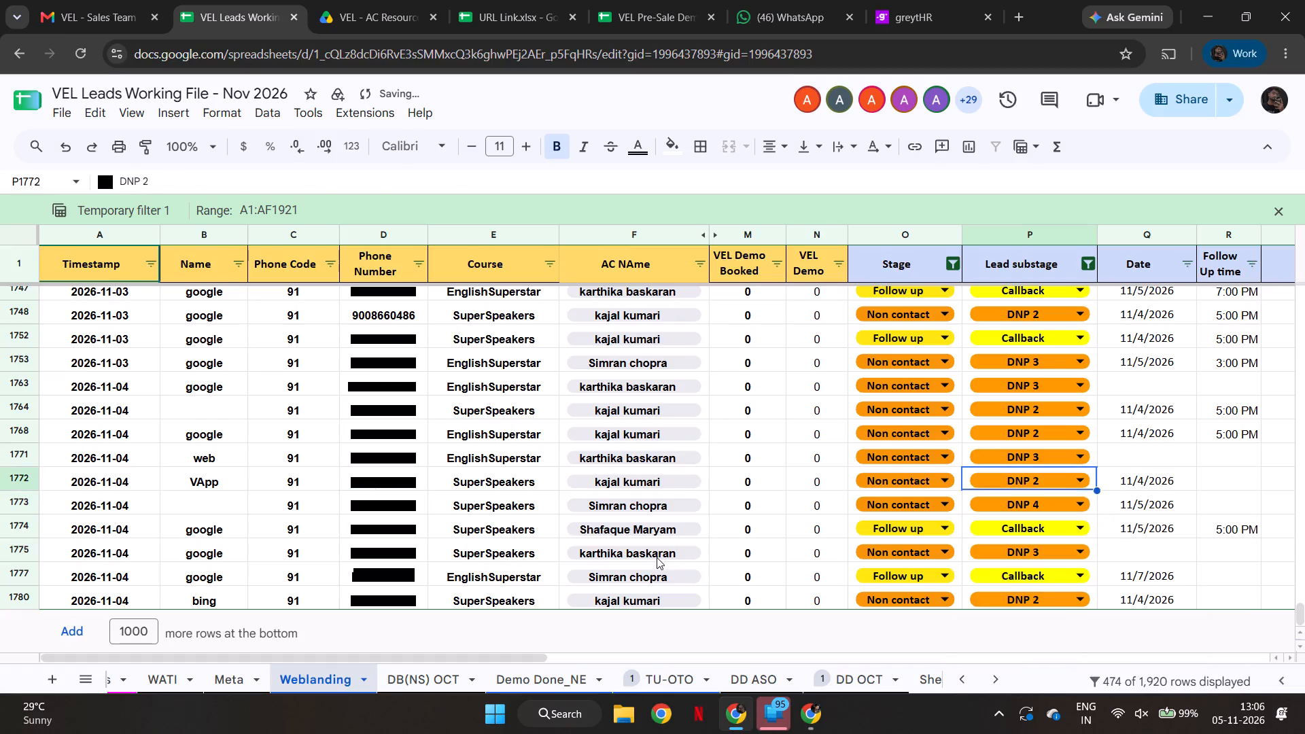
key(Left)
key(Left)
key(Left)
key(Left)
key(Left)
key(Left)
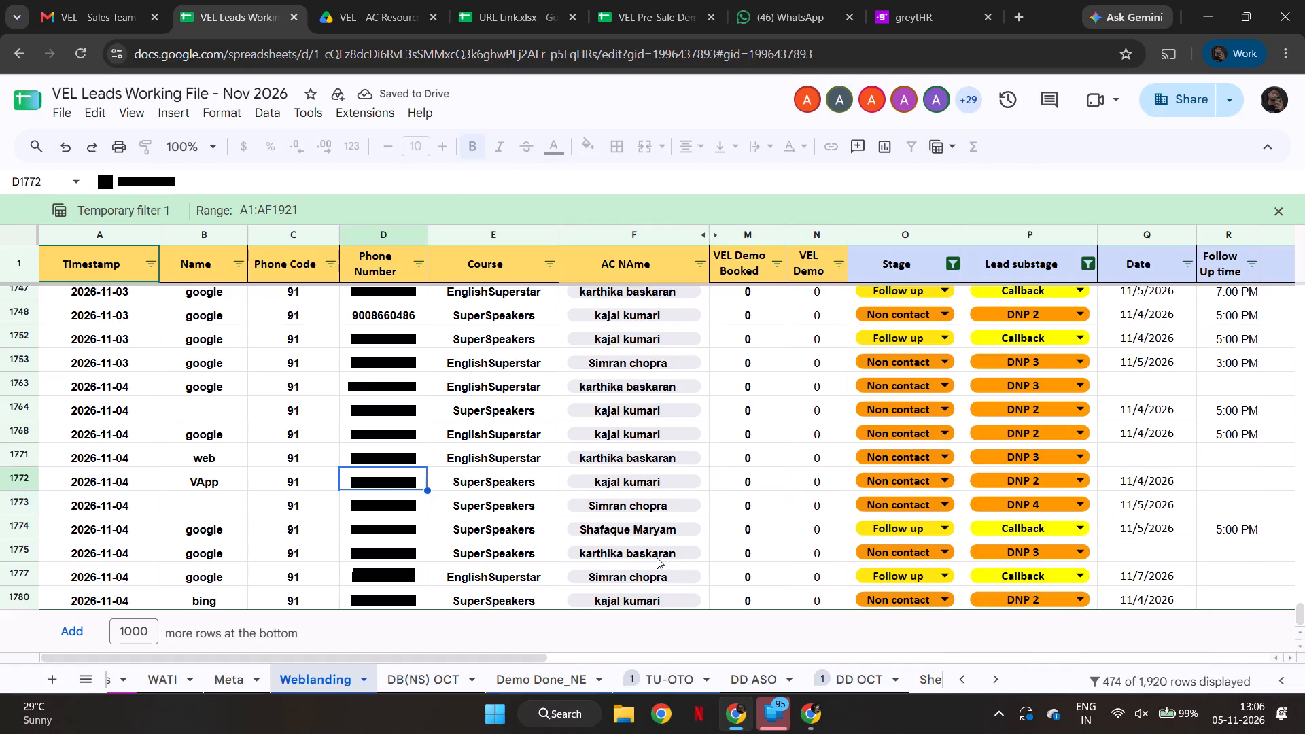
key(ctrl+c)
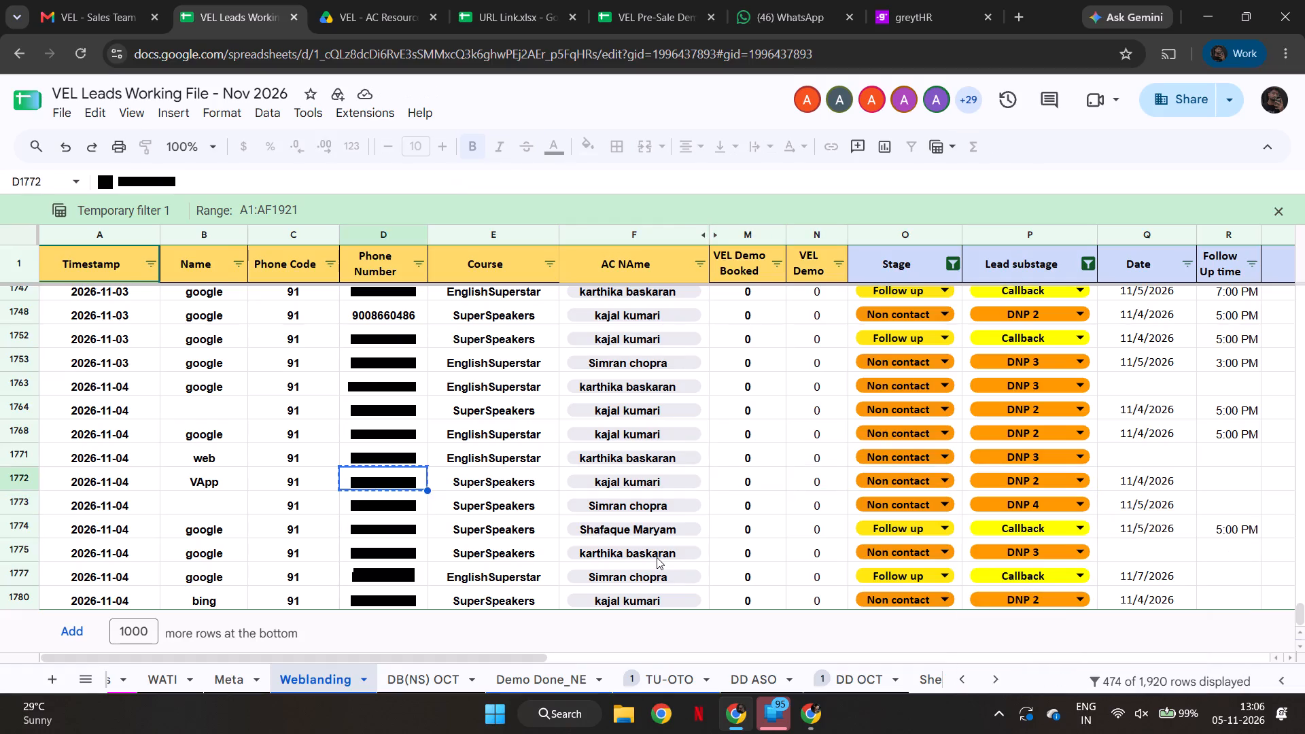
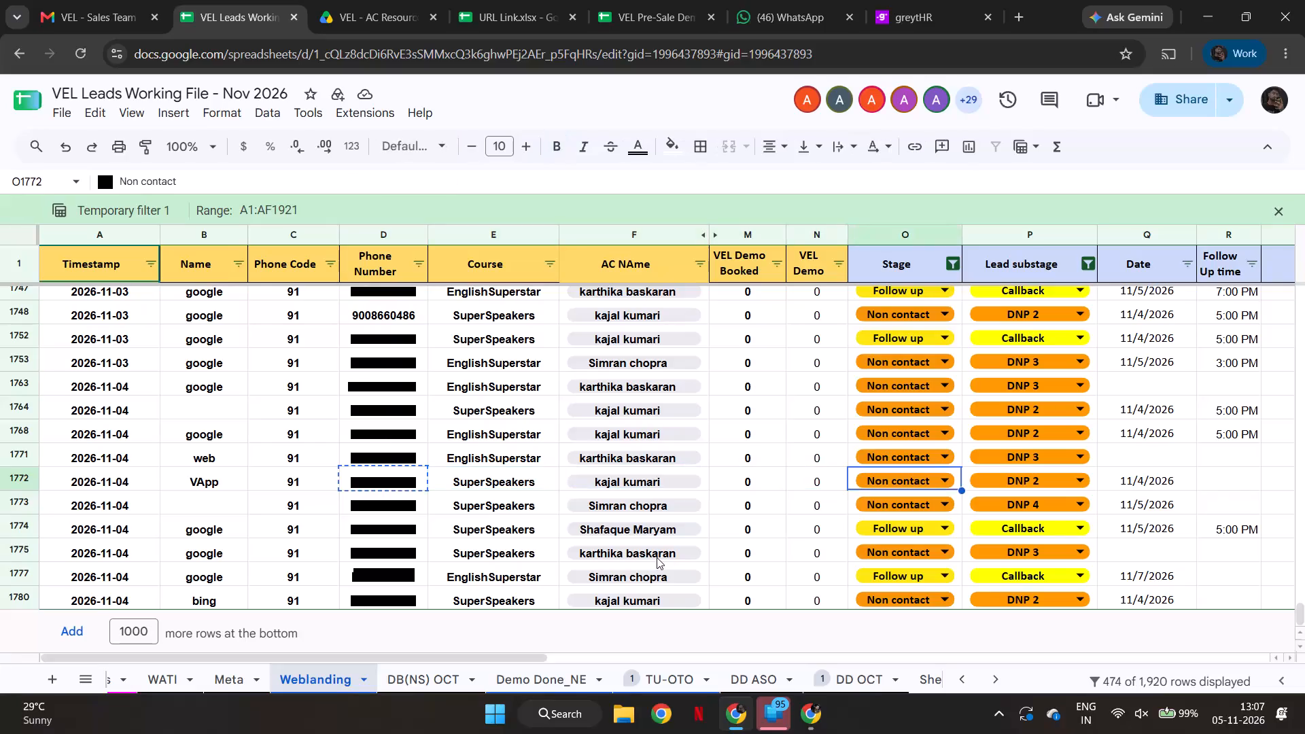
Set the lead substage of the filtered VApp lead in row 1772, cell P1772, to DNP 3.
key(Right)
key(Return)
key(Down)
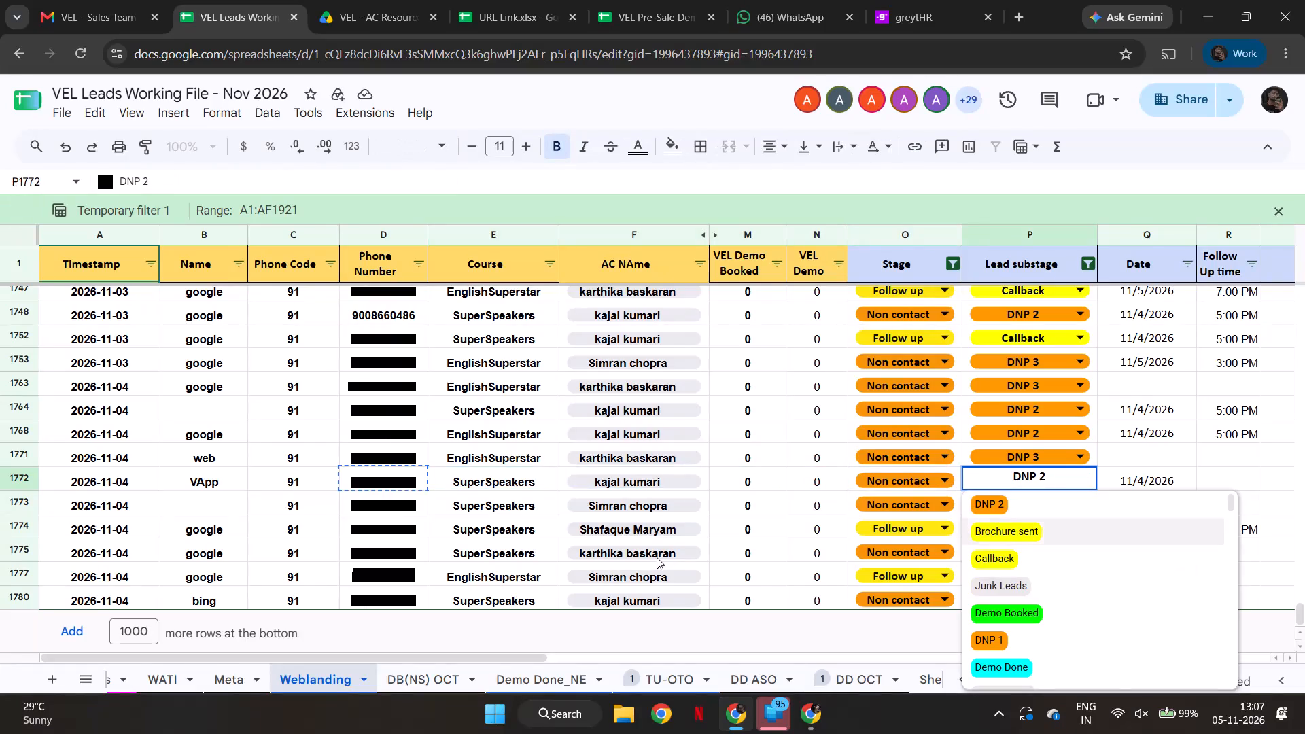
key(Down)
key(Down)
key(Down)
key(Down)
key(Down)
key(Down)
key(Down)
key(Down)
key(Down)
key(Down)
key(Down)
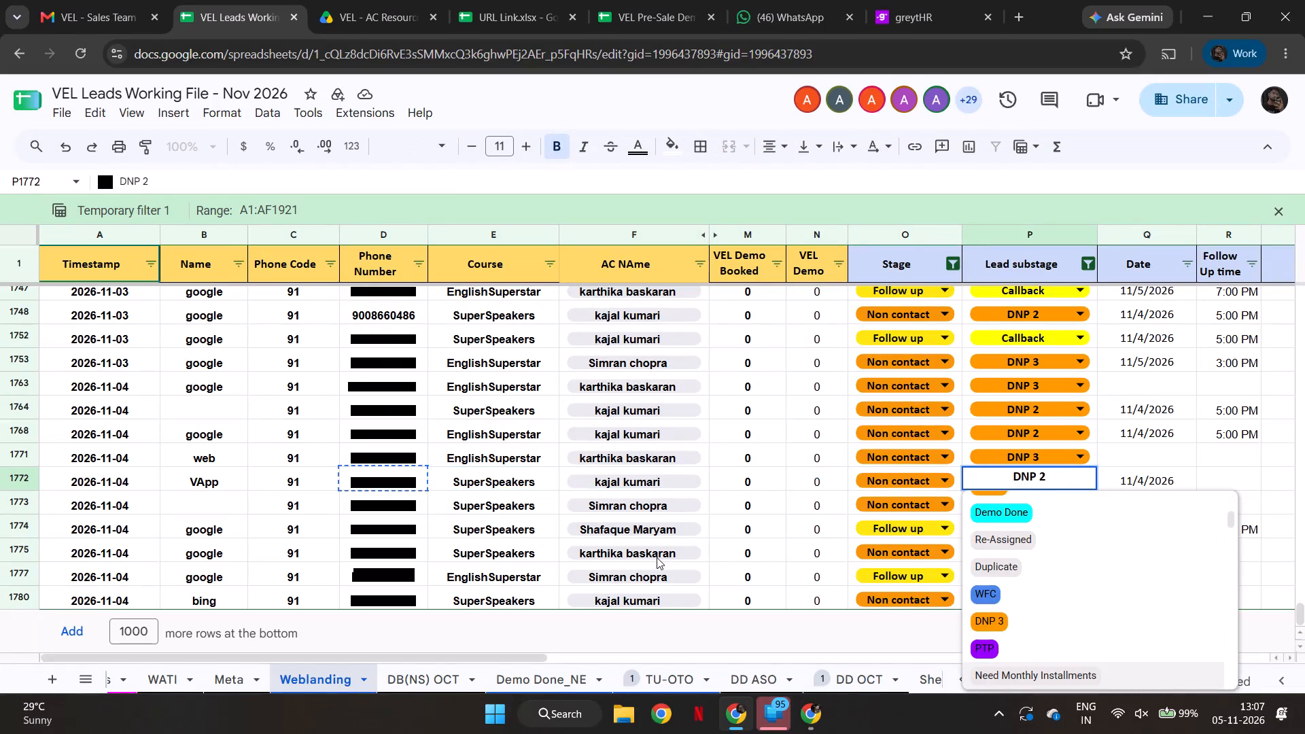
key(Up)
key(Up)
key(Return)
Copy the phone number of the filtered web lead in row 1771, cell D1771.
key(Up)
key(Up)
key(Left)
key(Left)
key(Left)
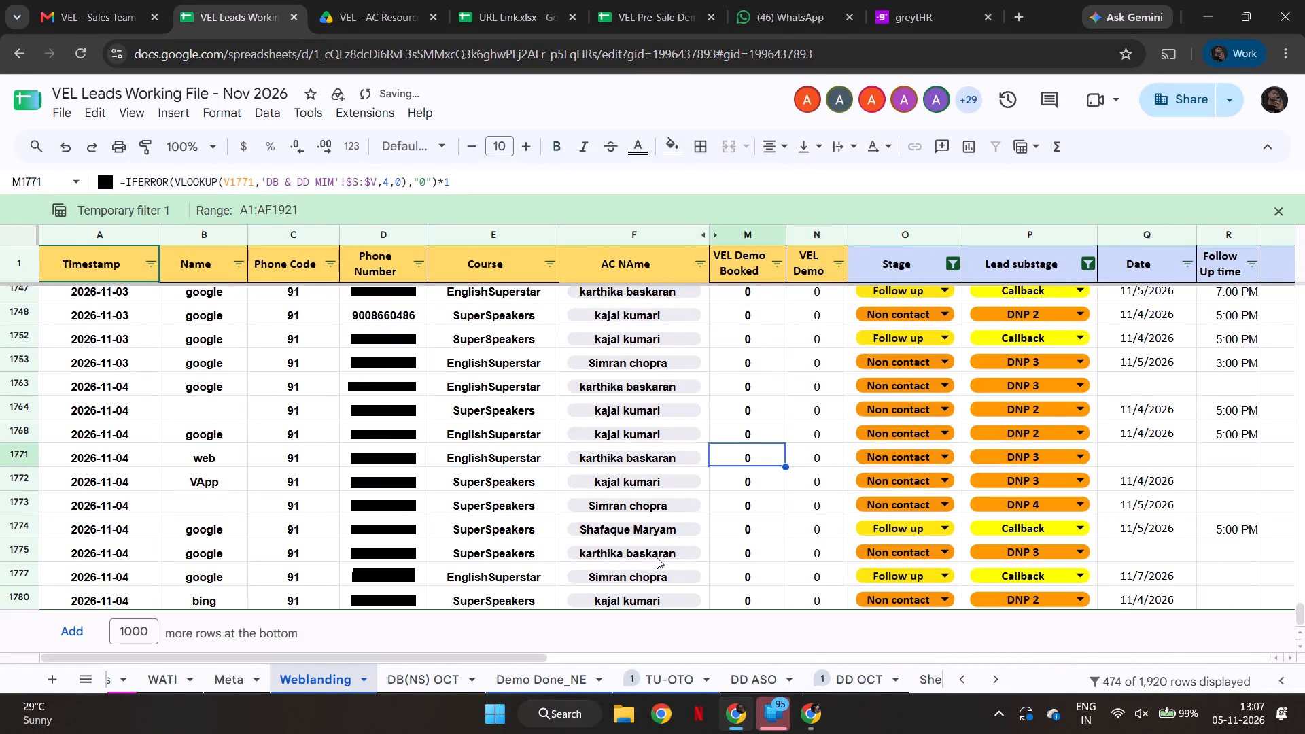
key(Left)
key(Left)
key(Left)
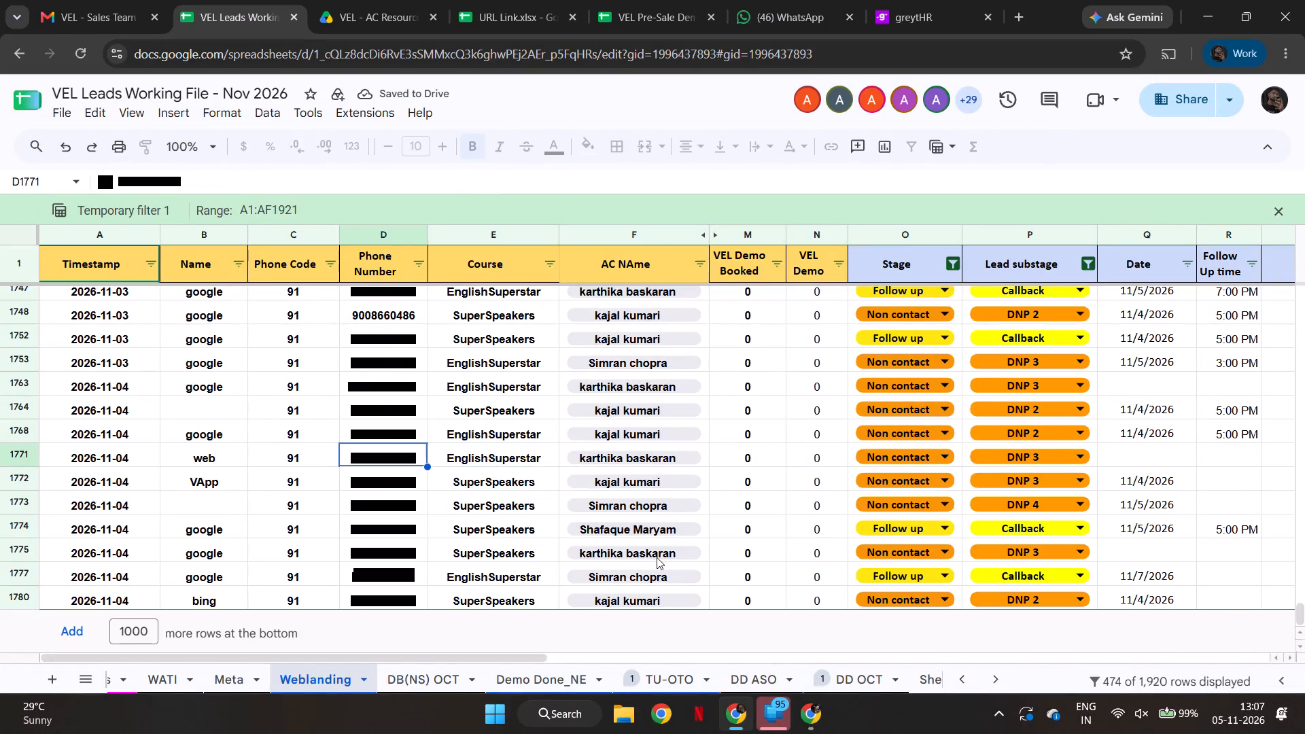
key(ctrl+c)
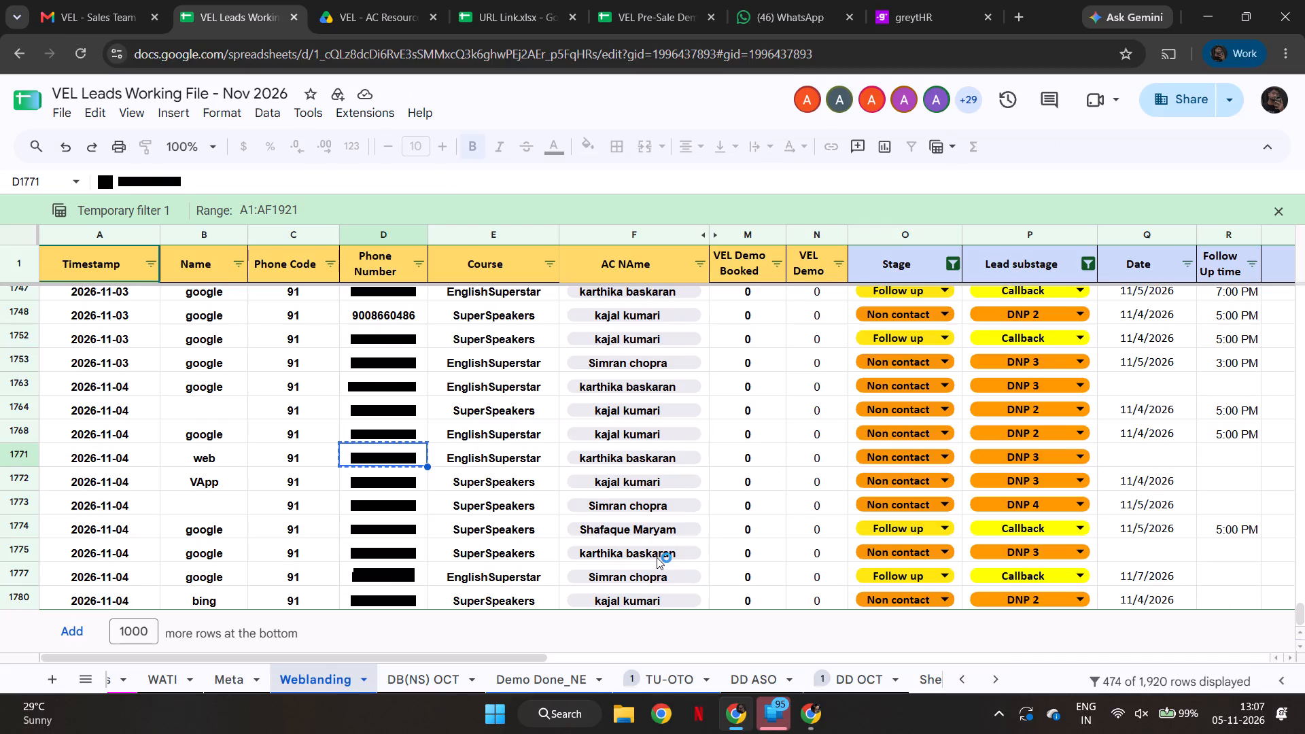
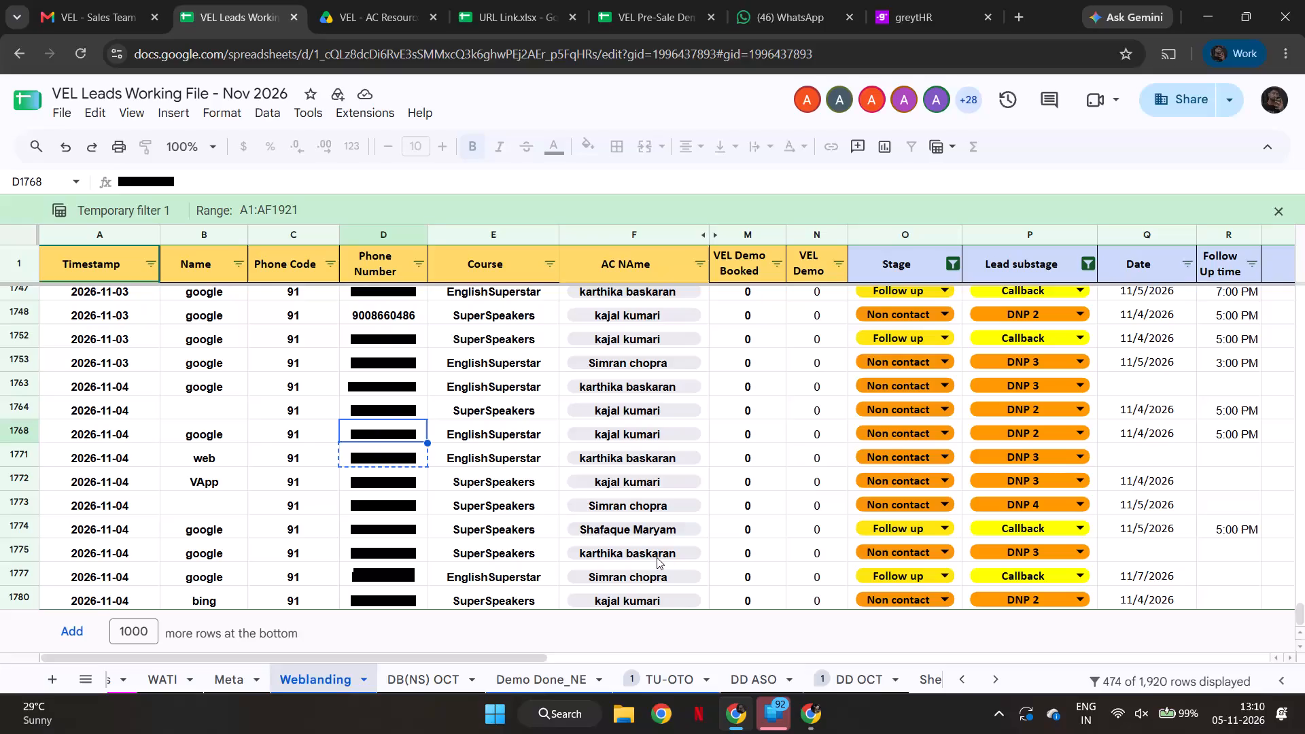
Copy the phone number of the filtered google lead in row 1768, cell D1768.
key(ctrl+c)
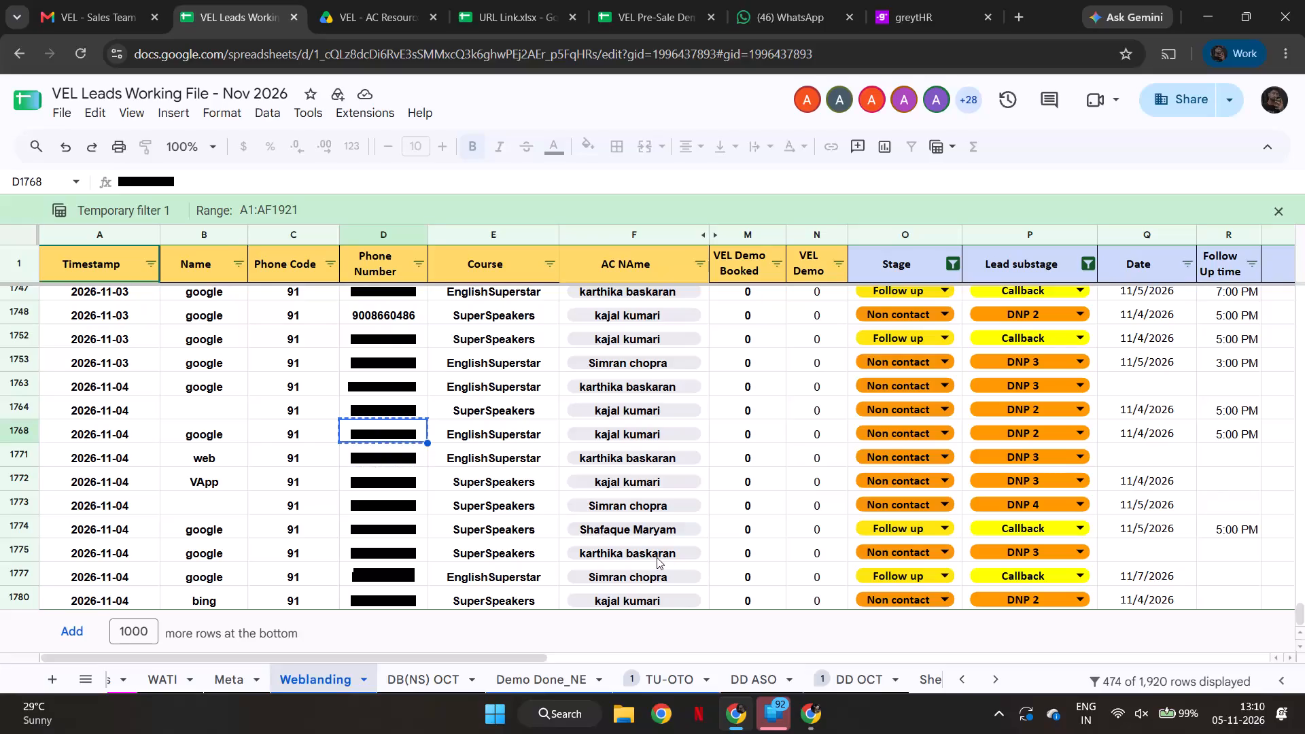
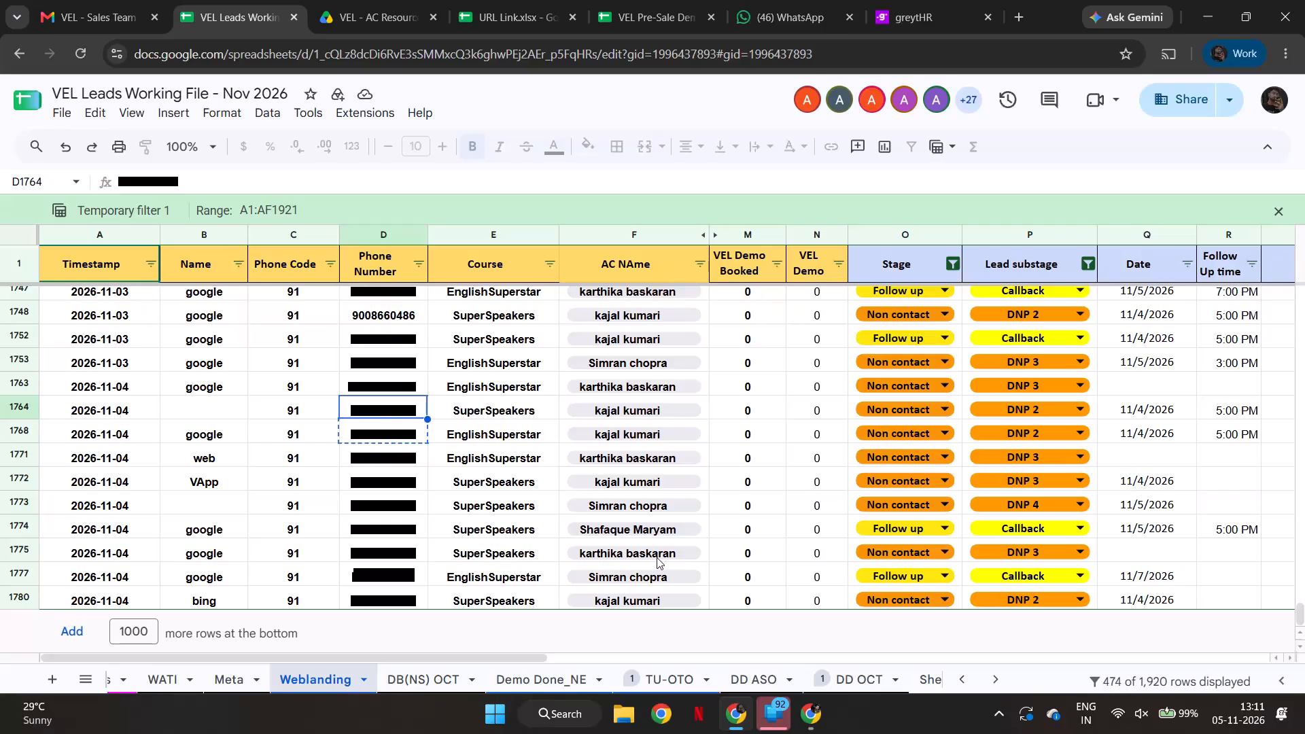
Copy the phone number of the filtered SuperSpeakers lead in row 1764, cell D1764.
key(ctrl+c)
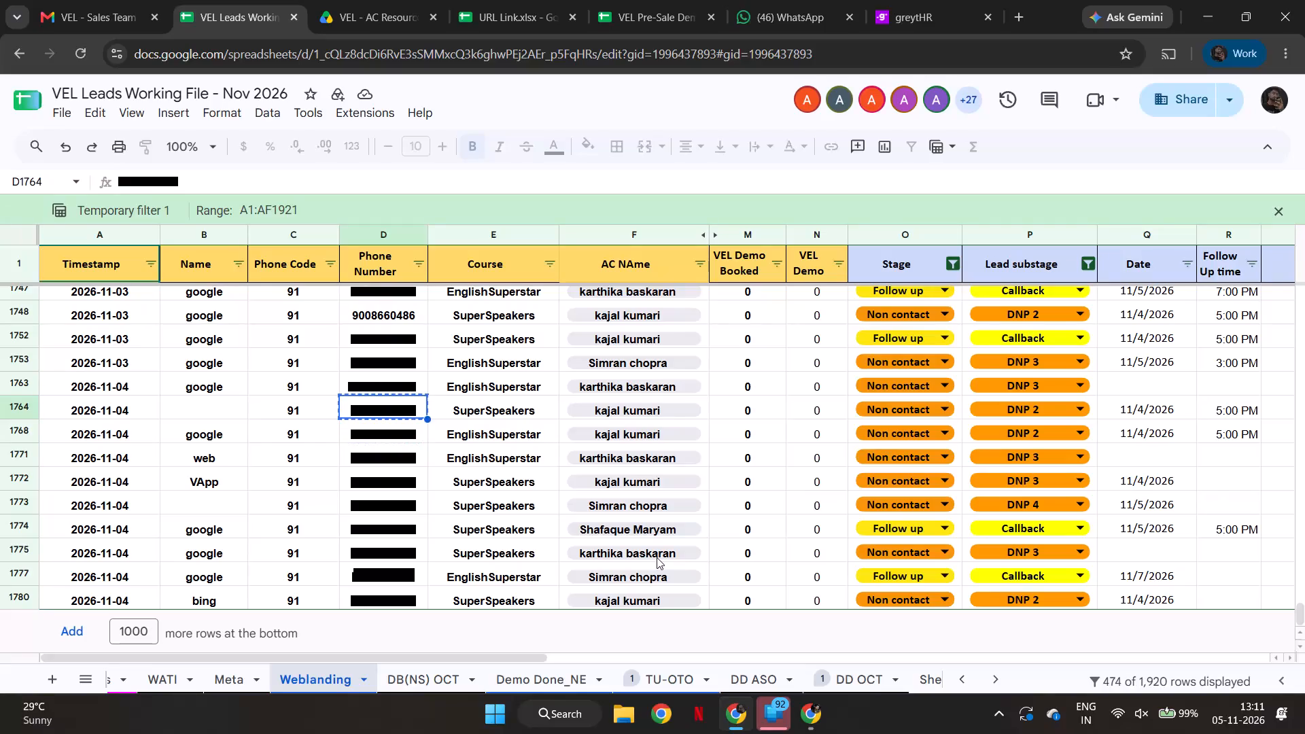
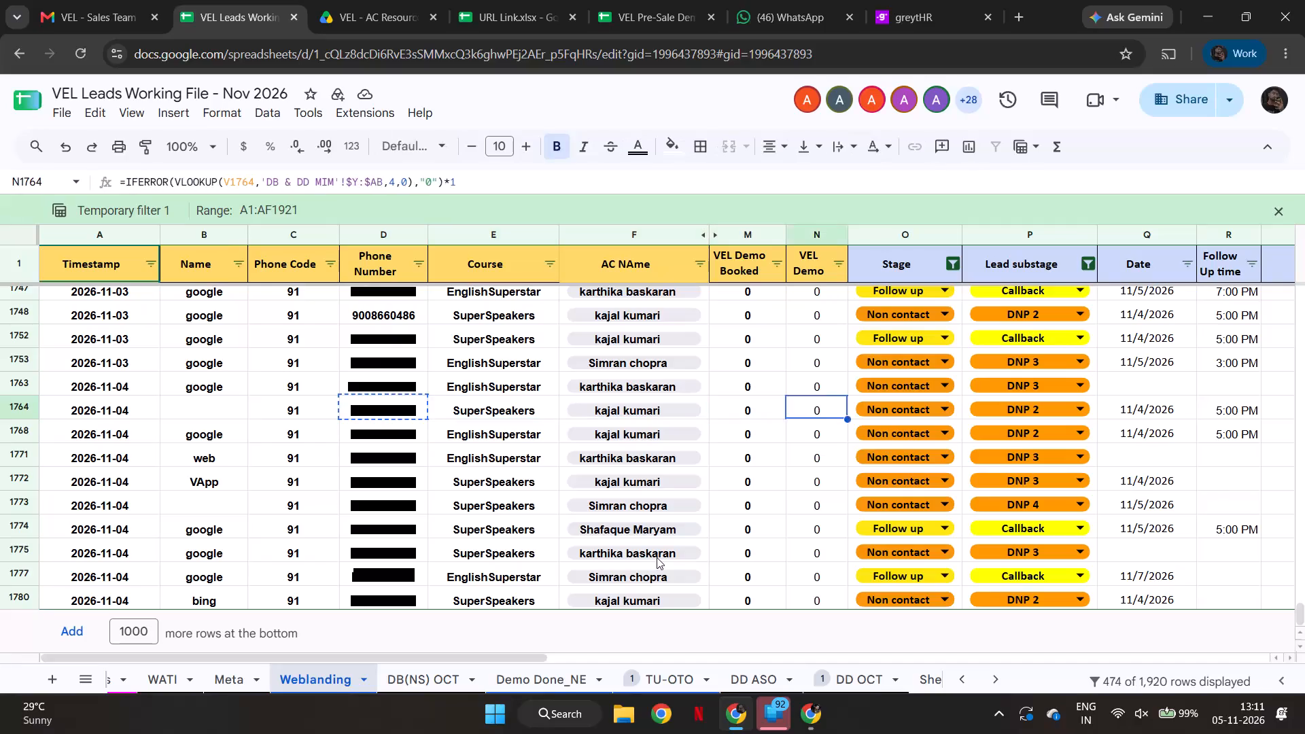
Set the stage of the SuperSpeakers lead in row 1764, cell O1764, to Not interested.
key(Right)
key(Return)
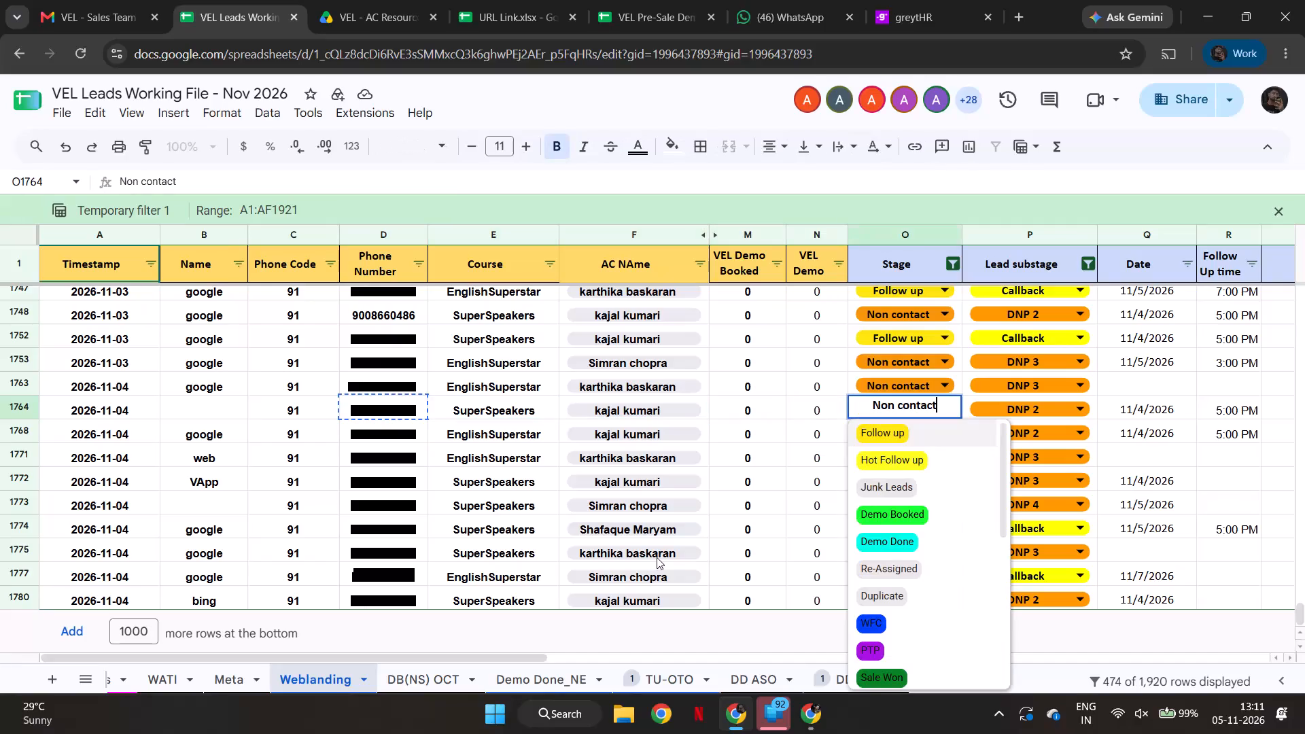
key(Down)
key(Down)
key(Down)
key(Down)
key(Down)
key(Down)
key(Down)
key(Down)
key(Down)
key(Down)
key(Down)
key(Down)
key(Down)
key(Down)
key(Down)
key(Down)
key(Down)
key(Down)
key(Down)
key(Up)
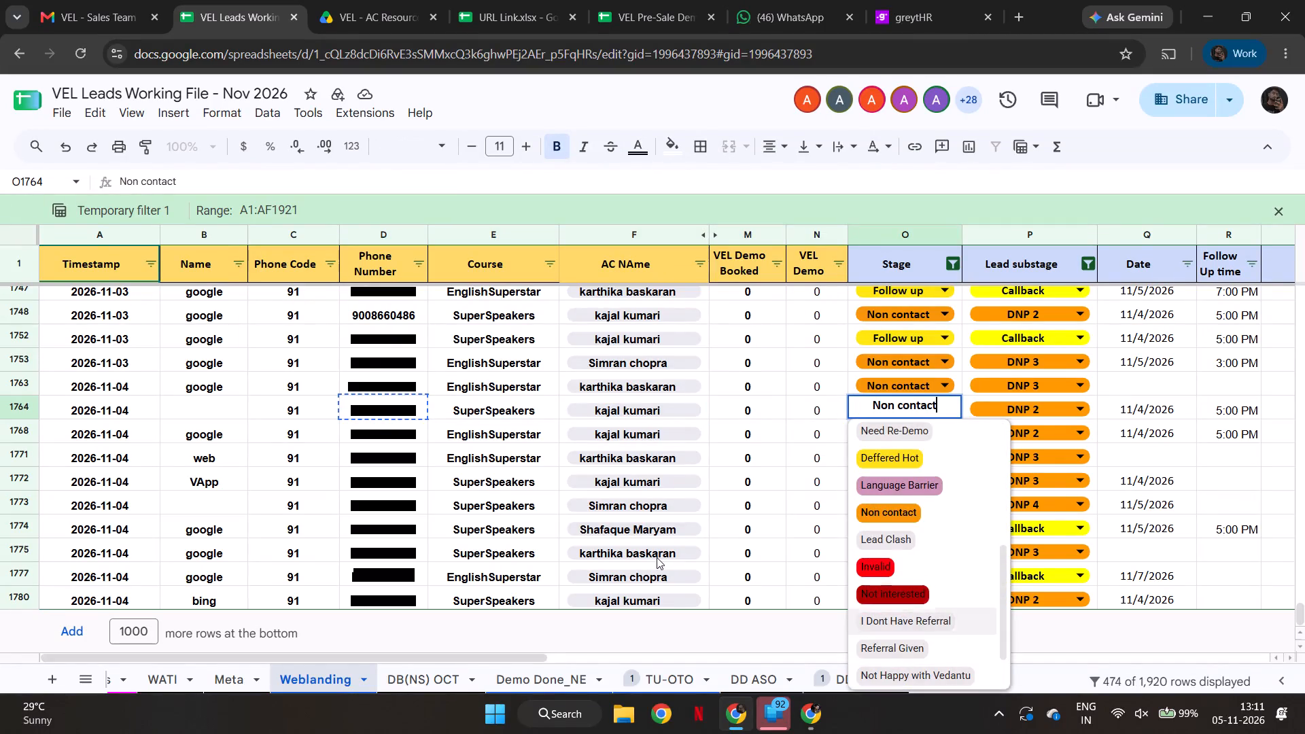
key(Up)
key(Up)
key(Return)
Set the lead substage of the same lead, cell P1764, to Messaged by mistake.
key(Up)
key(Right)
key(Return)
key(Down)
key(Down)
key(Down)
key(Down)
key(Down)
key(Down)
key(Down)
key(Down)
key(Down)
key(Down)
key(Down)
key(Down)
key(Down)
key(Down)
key(Down)
key(Down)
key(Down)
key(Down)
key(Down)
key(Down)
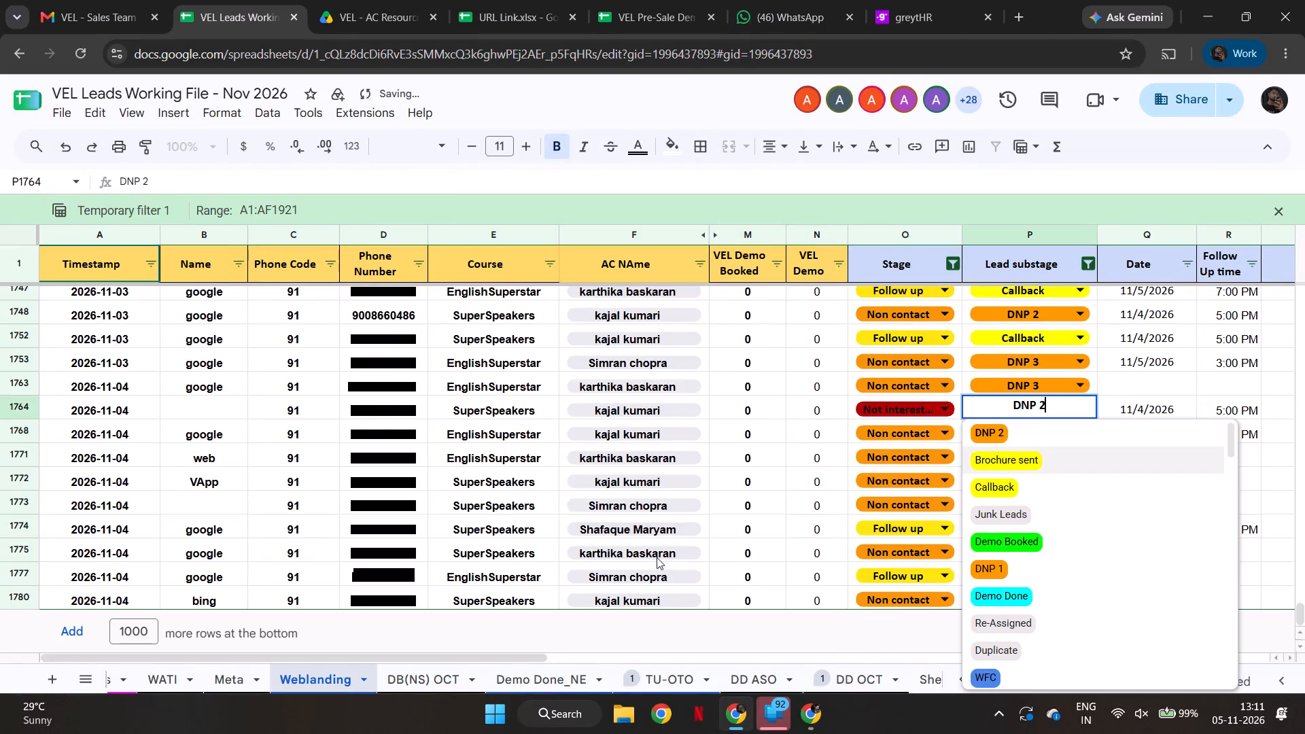
key(Up)
key(Down)
key(Down)
key(Down)
key(Down)
key(Down)
key(Down)
key(Down)
key(Down)
key(Down)
key(Down)
key(Down)
key(Down)
key(Down)
key(Down)
key(Down)
key(Down)
key(Down)
key(Down)
key(Down)
key(Down)
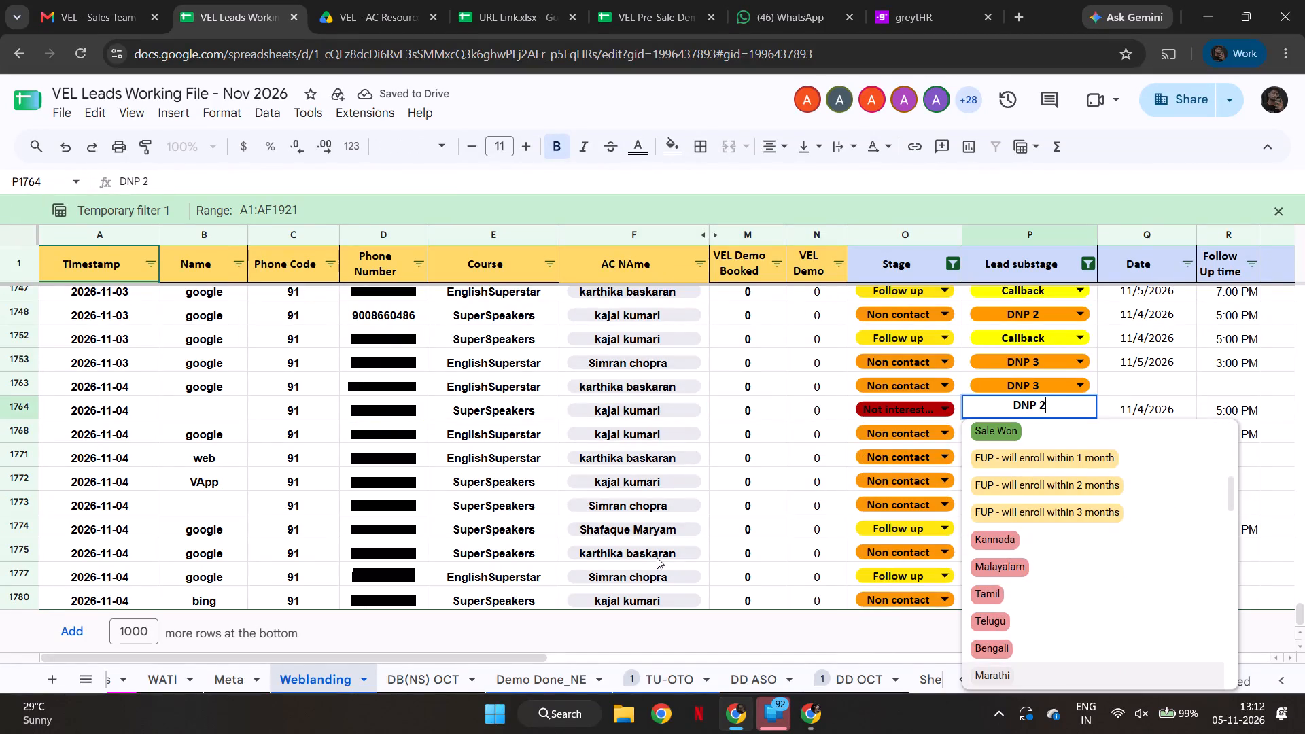
key(Up)
key(Up)
key(Up)
key(Up)
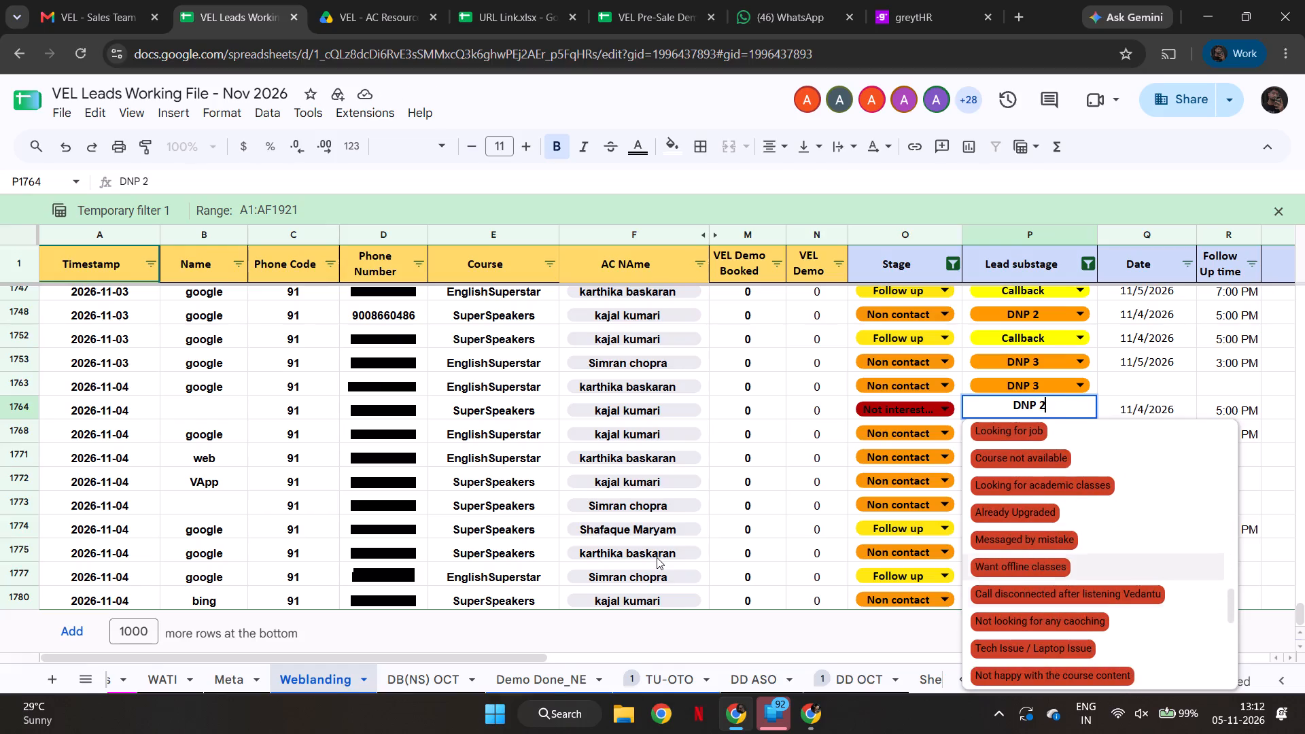
key(Up)
key(Return)
Copy the phone number of the EnglishSuperstar lead in row 1763, cell D1763.
key(Up)
key(Up)
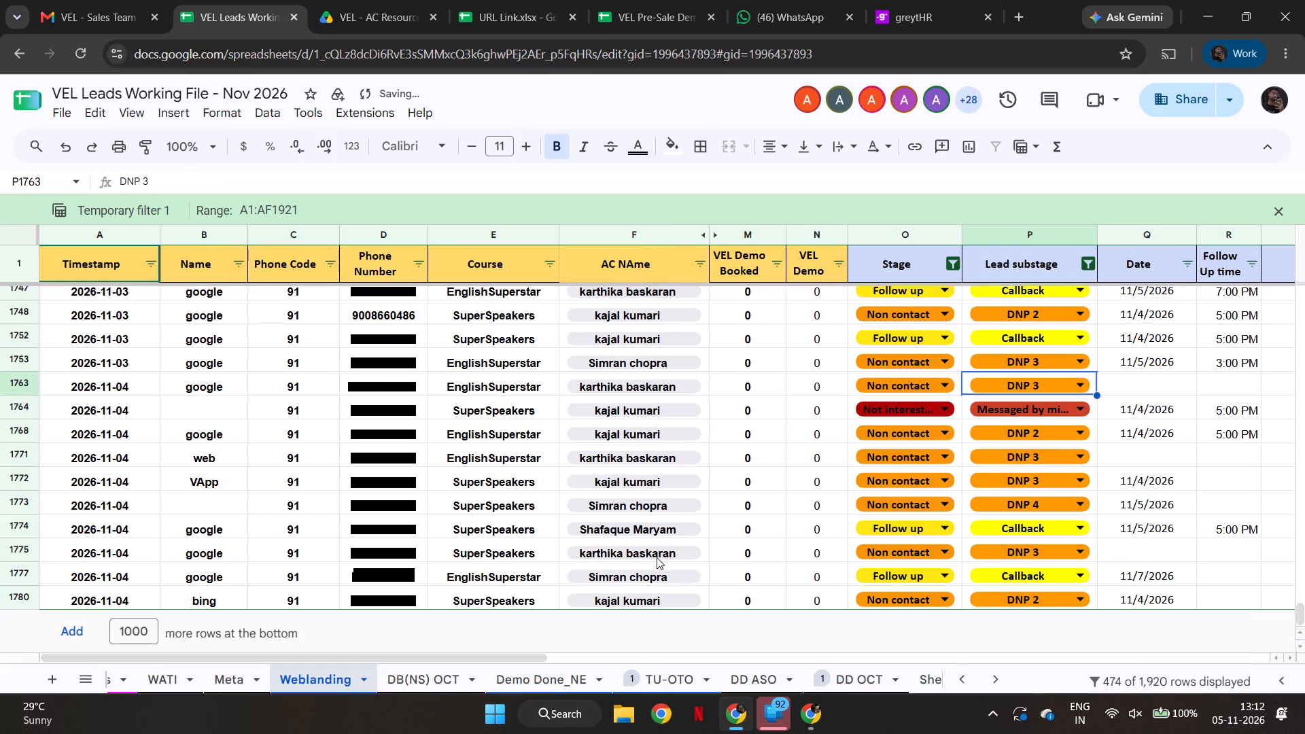
key(Left)
key(Left)
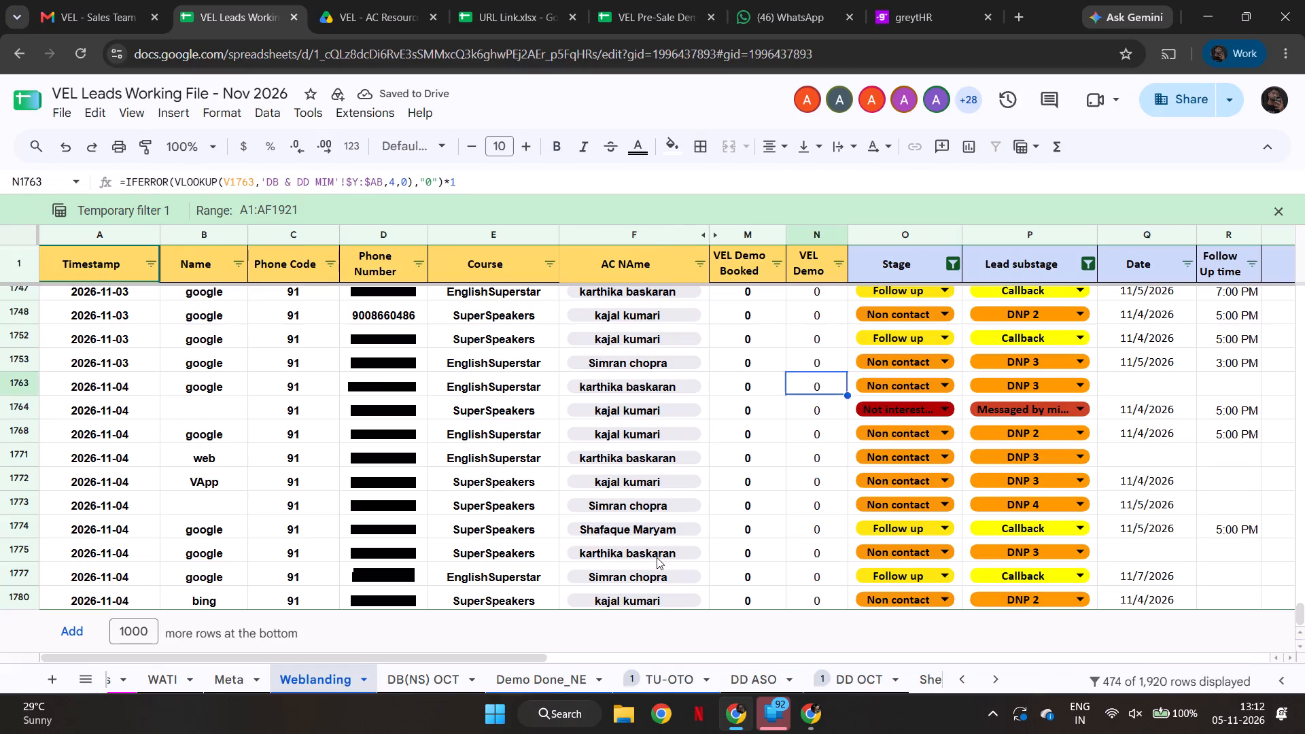
key(Left)
key(Left)
key(Left)
key(Left)
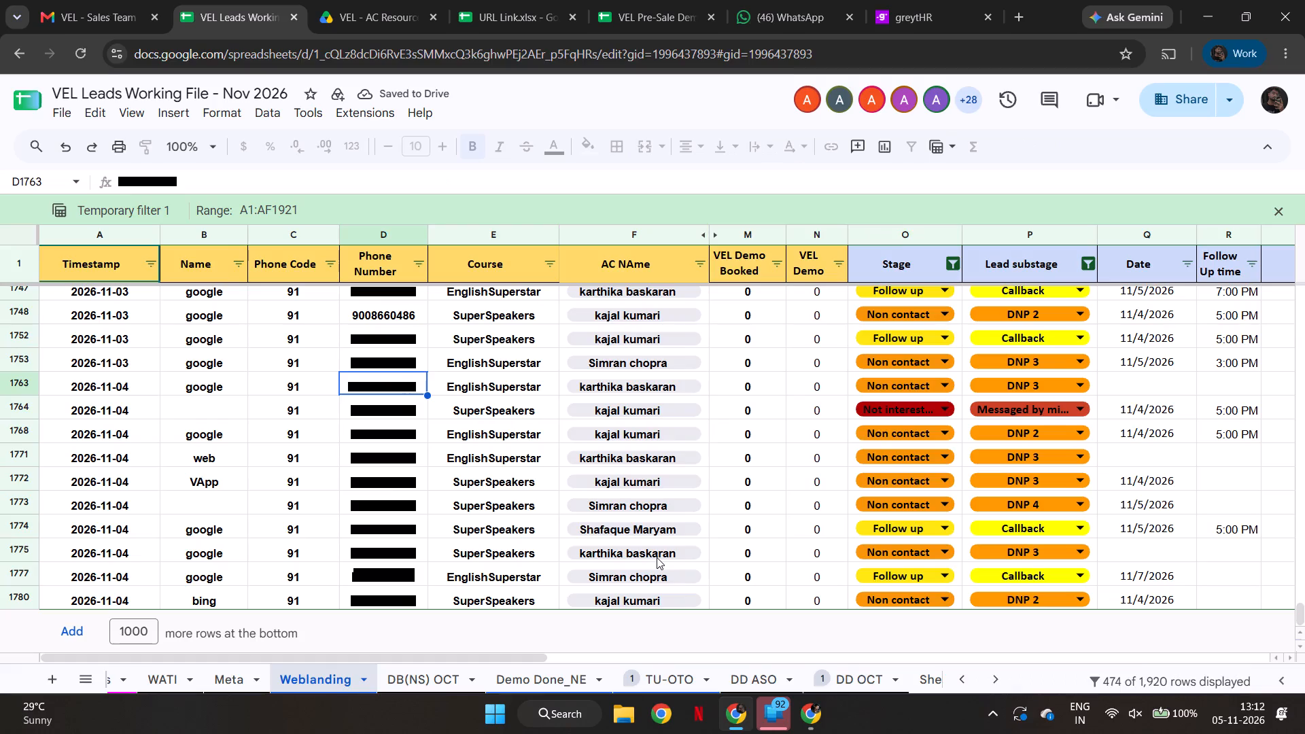
key(ctrl+c)
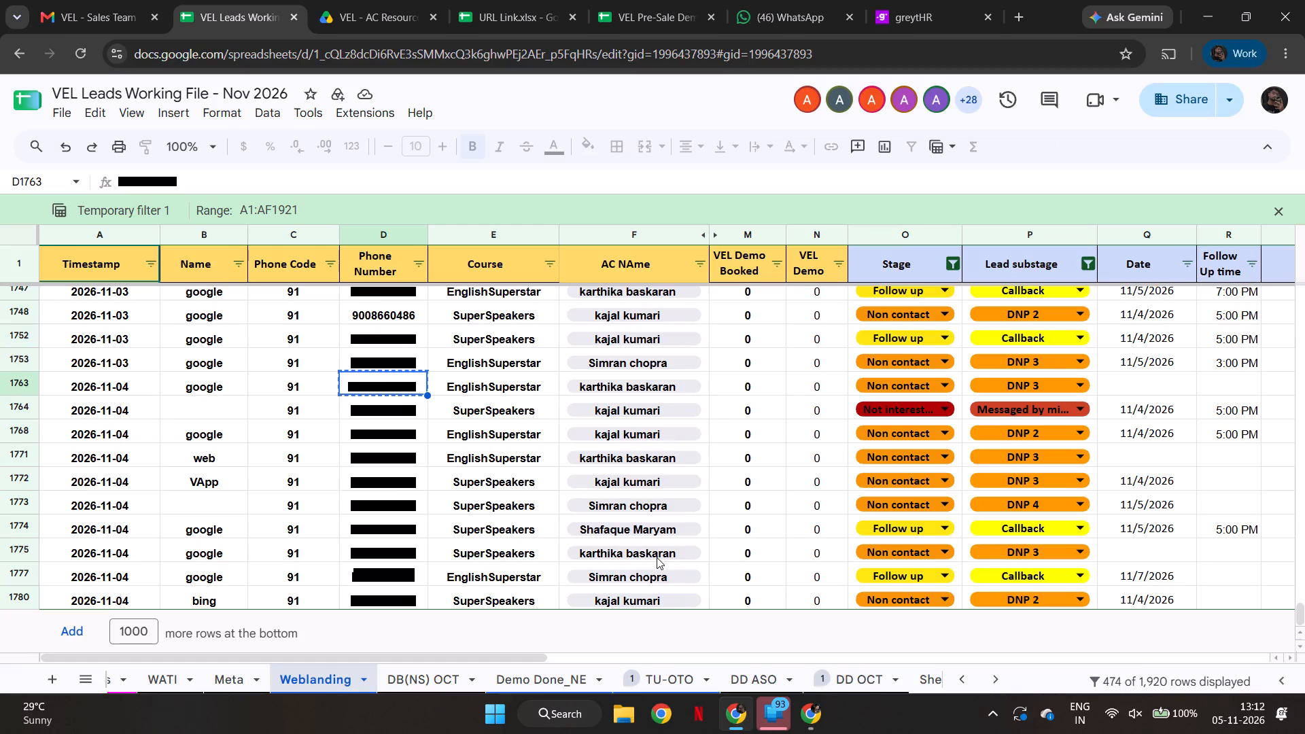
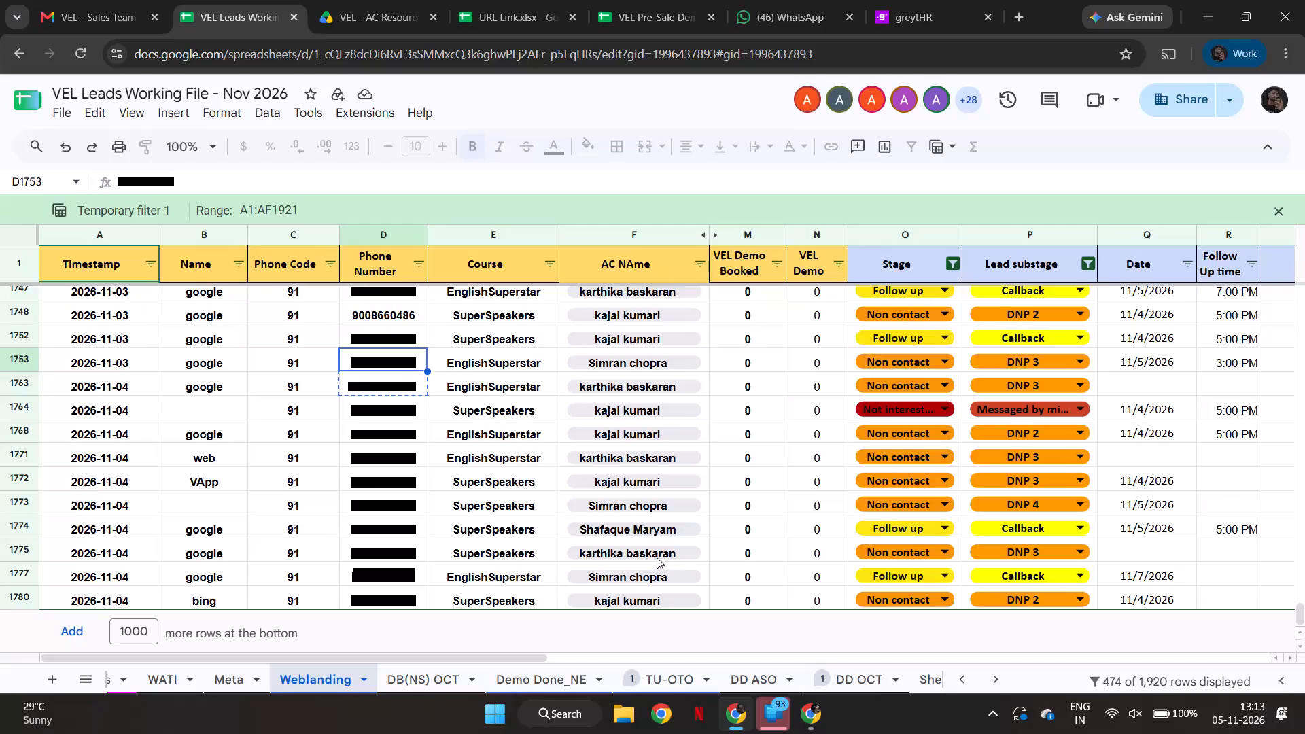
Copy the phone number of the EnglishSuperstar lead in row 1763, cell D1763, again.
key(Down)
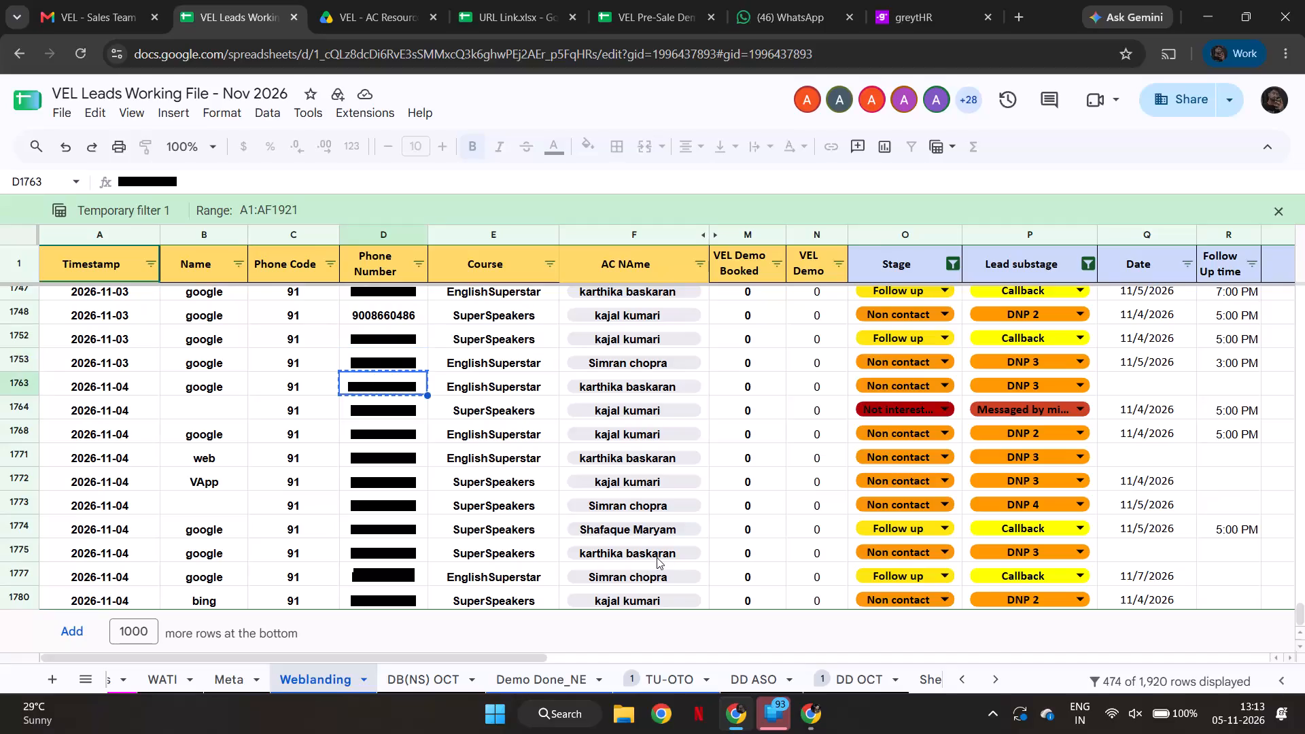
key(ctrl+c)
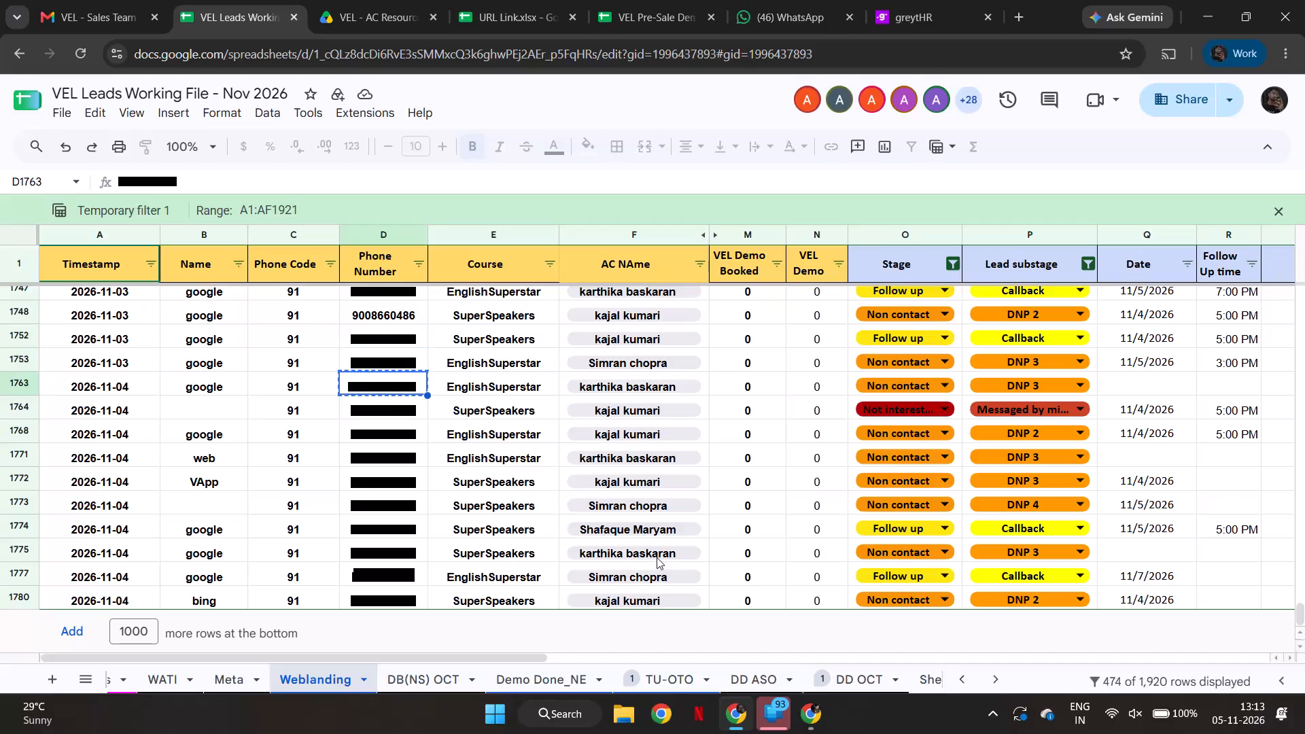
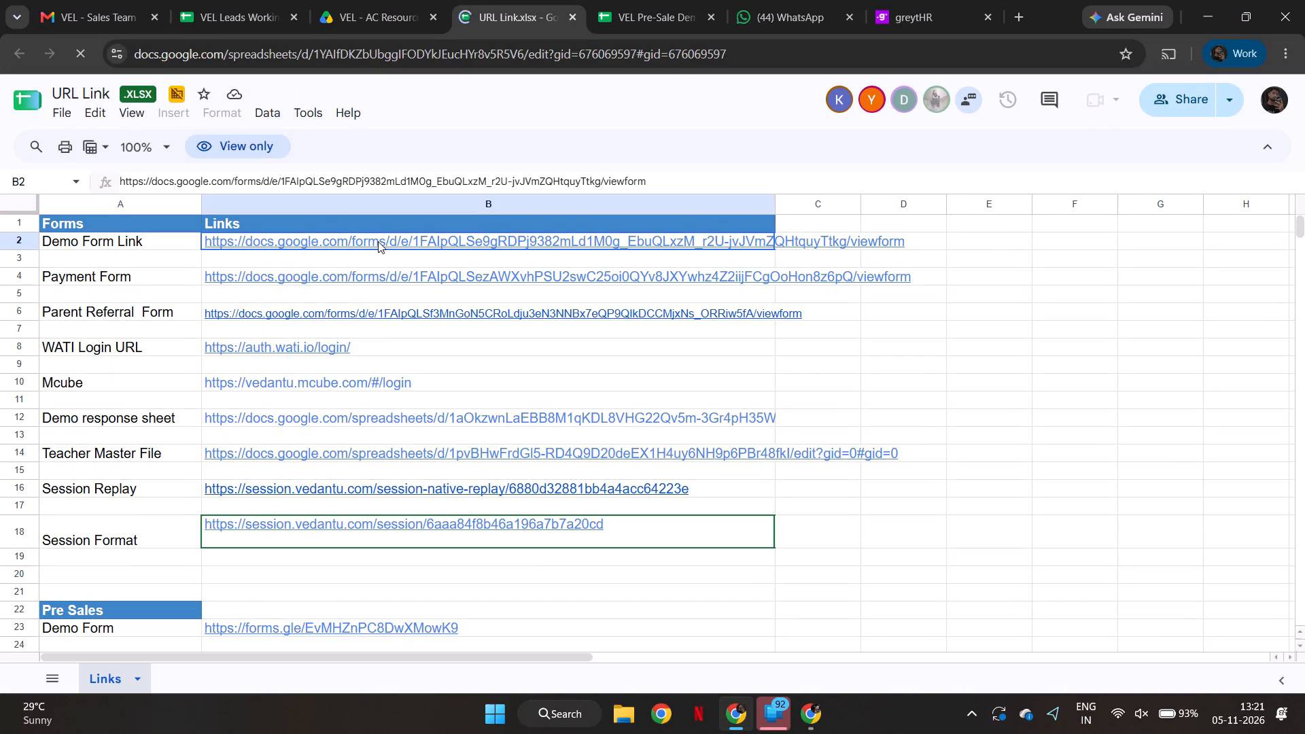
Open the pre-sale demo form from the Demo Form Link row of the URL Link sheet.
click(345, 267)
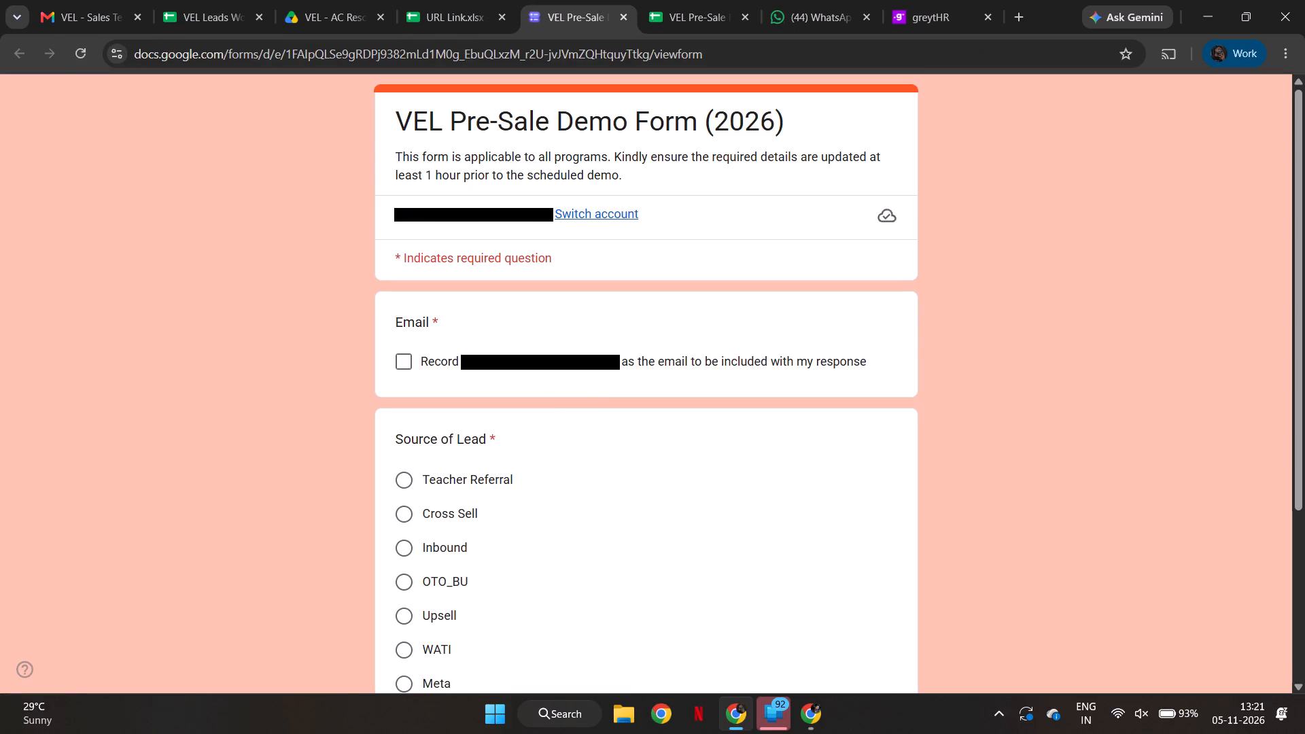
Record the account's email with the response, set the source of lead to Meta, and continue to the course section.
click(415, 357)
scroll(347, 490, down, 3)
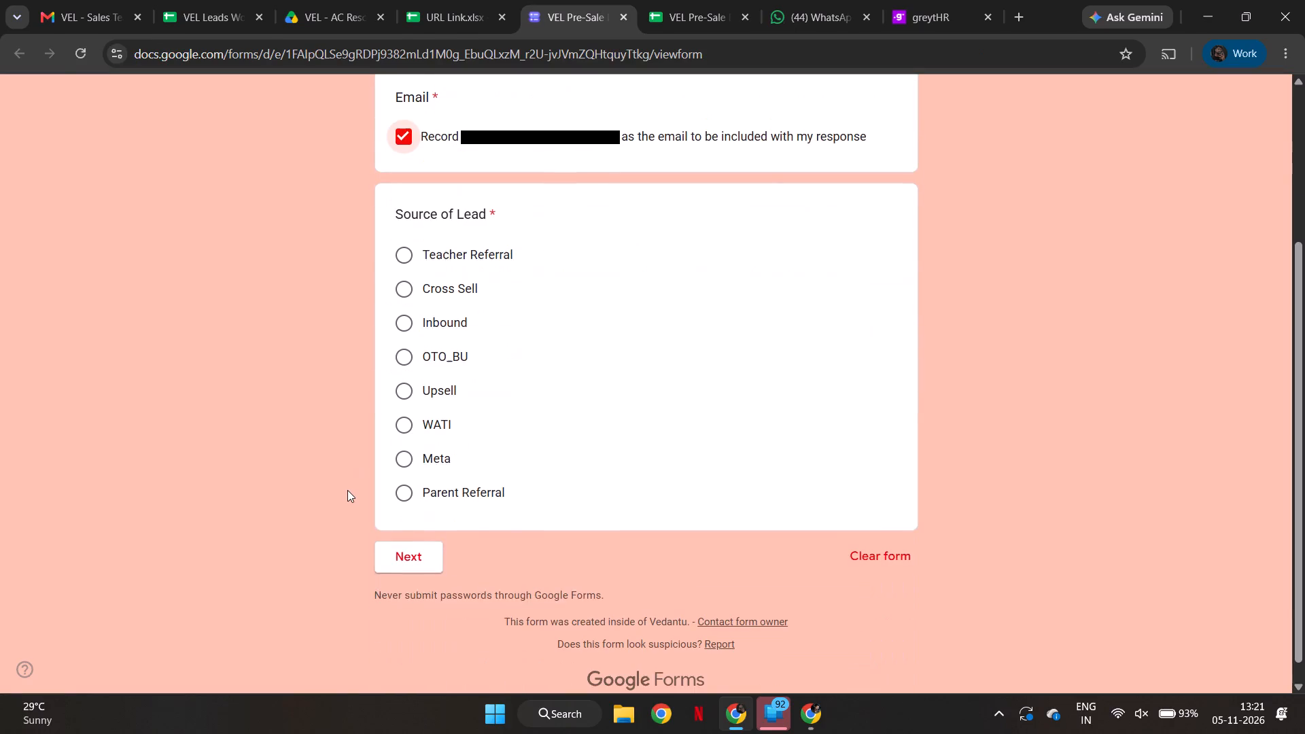
click(402, 432)
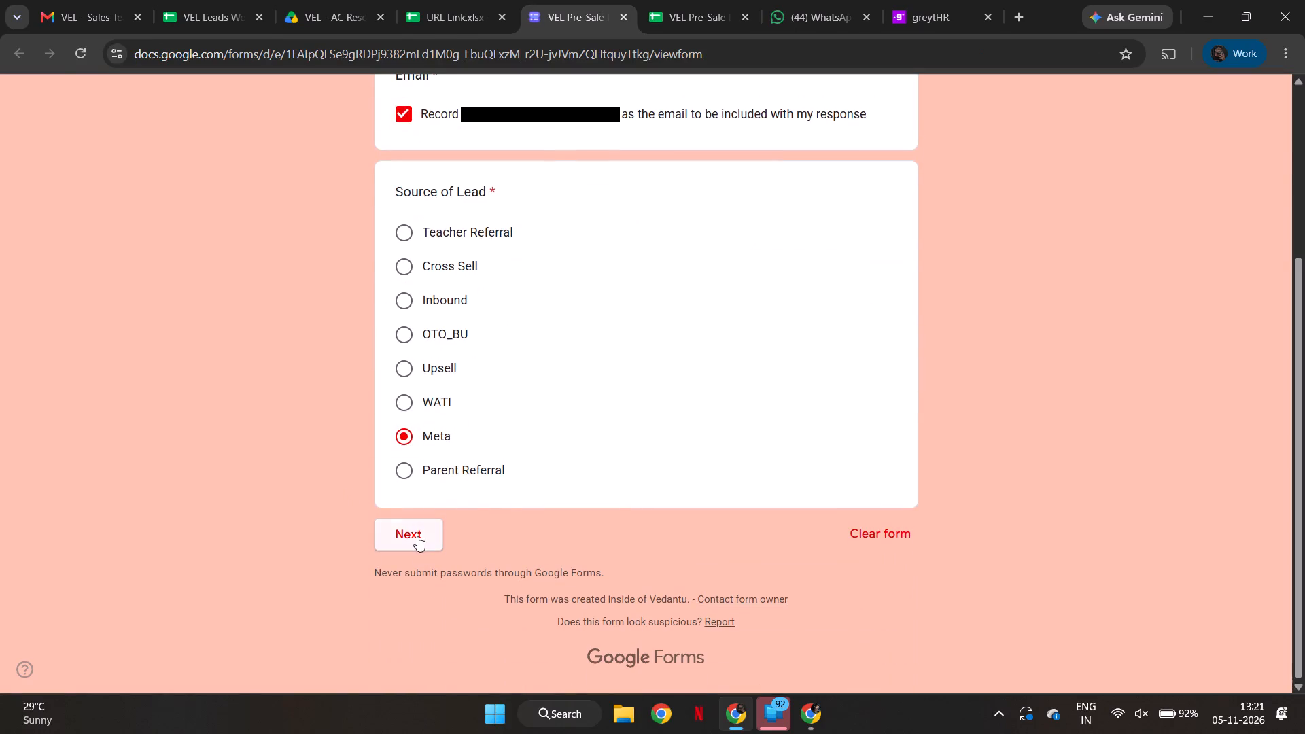
click(417, 535)
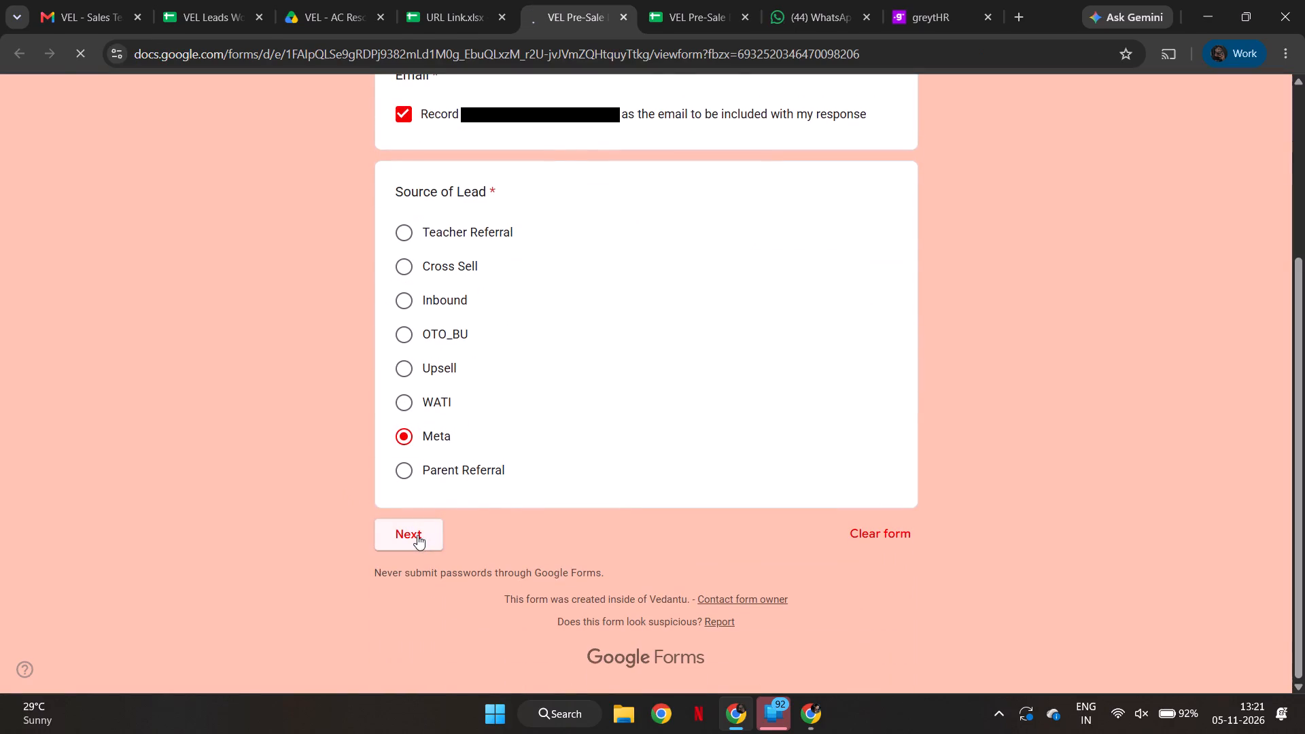
click(398, 414)
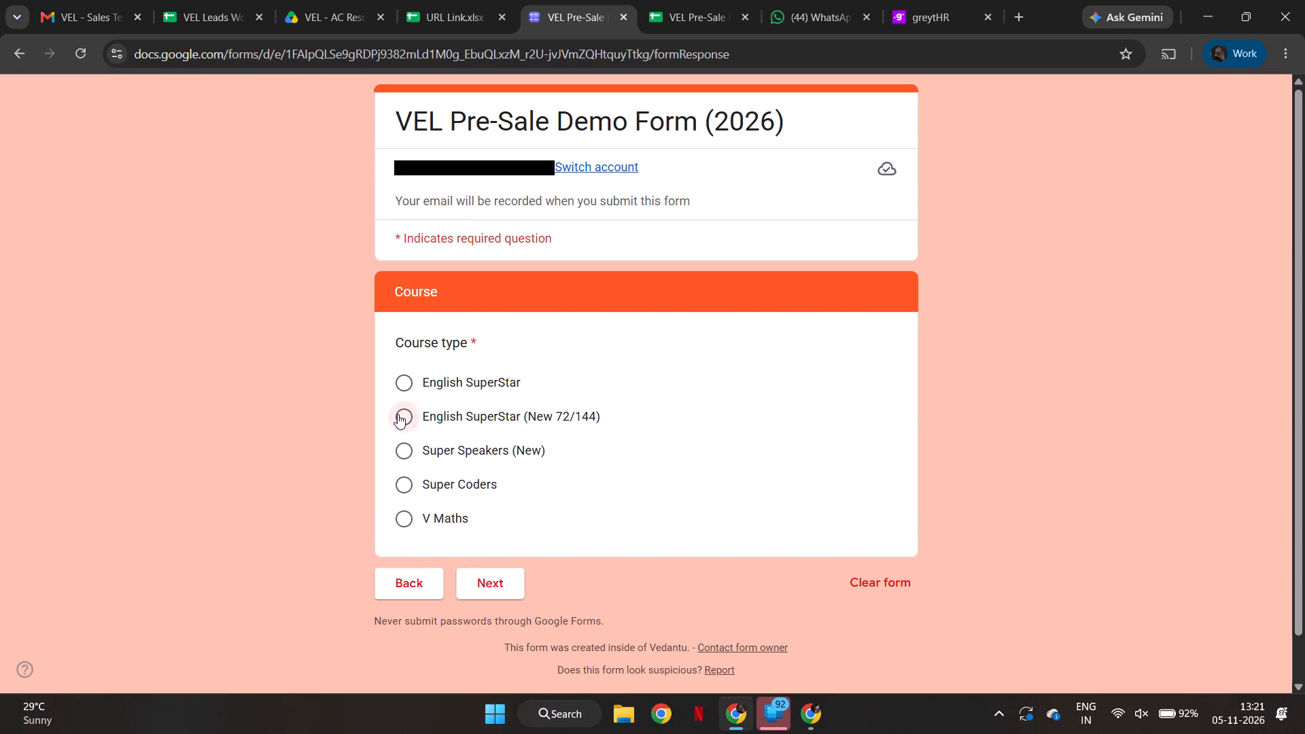
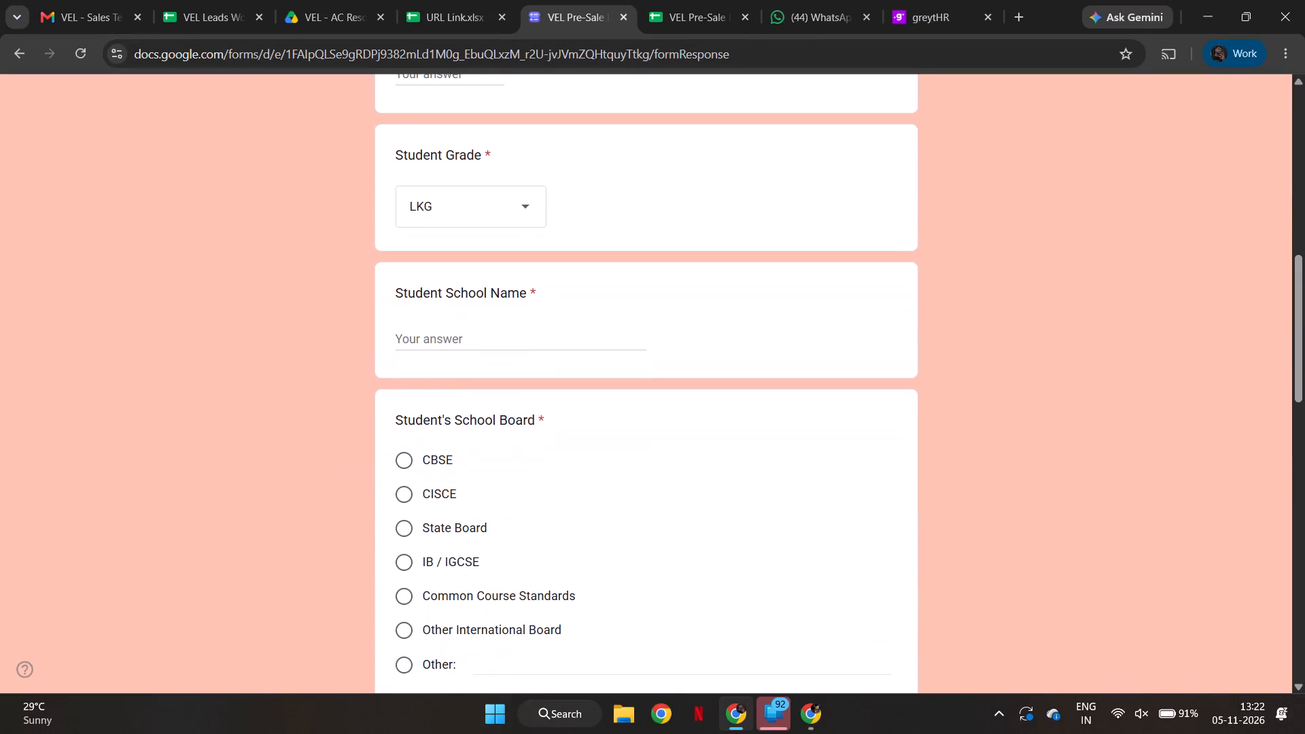
Fill in the student's school details: school name NA, board CBSE, and score level Progressing Towards Grade Level (60% to 80%).
click(459, 336)
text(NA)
scroll(459, 336, down, 2)
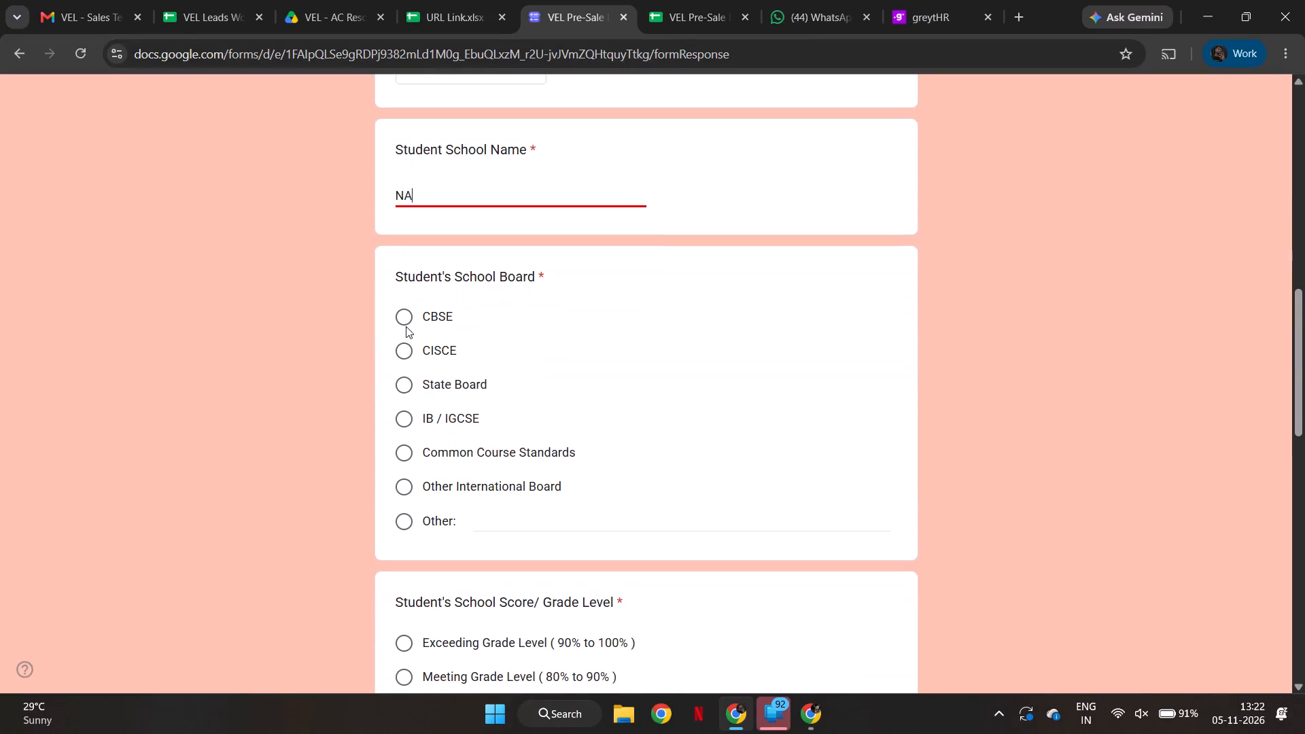
click(406, 317)
scroll(374, 482, down, 3)
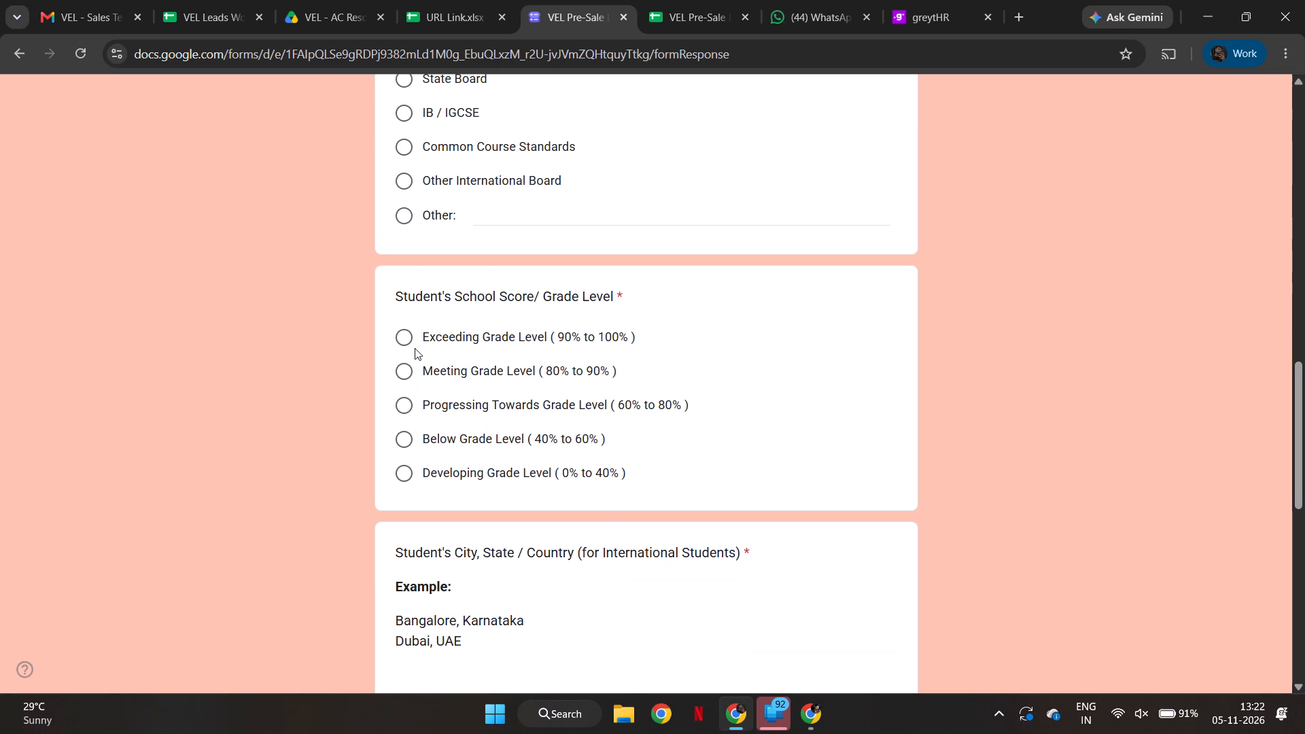
click(408, 401)
scroll(343, 514, down, 4)
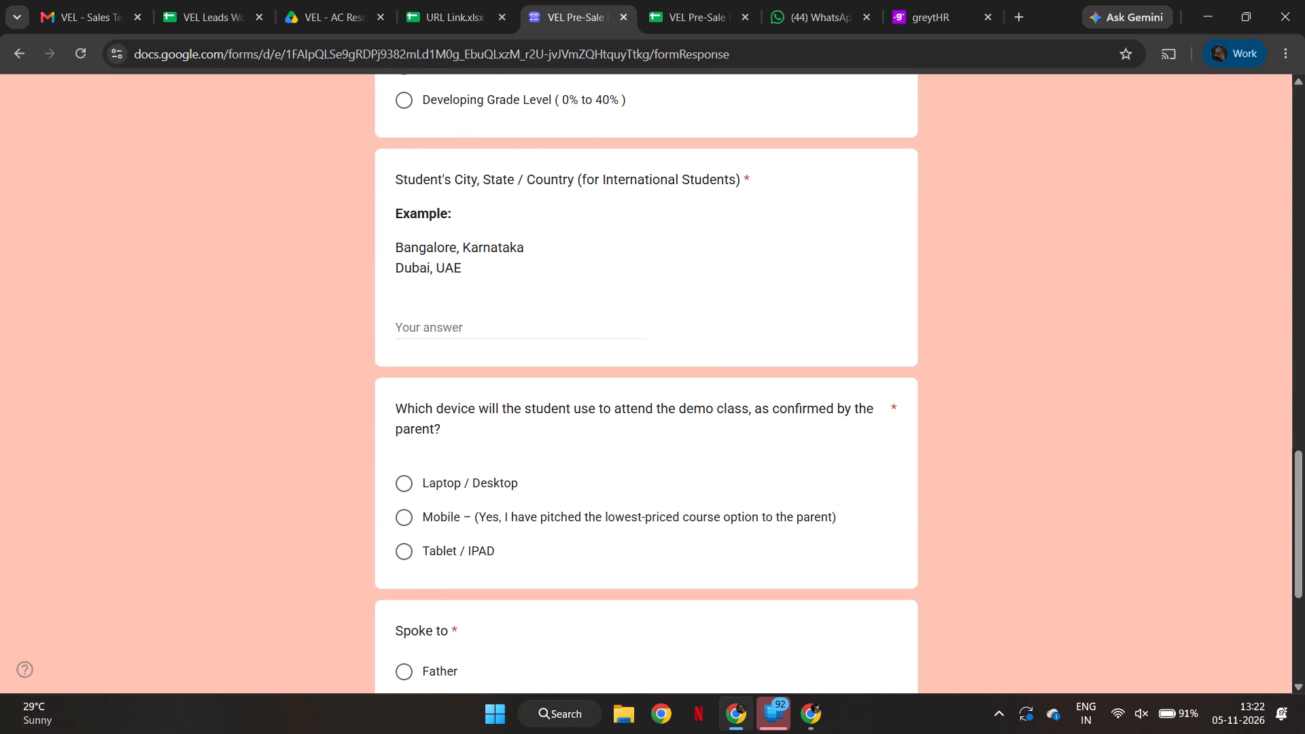
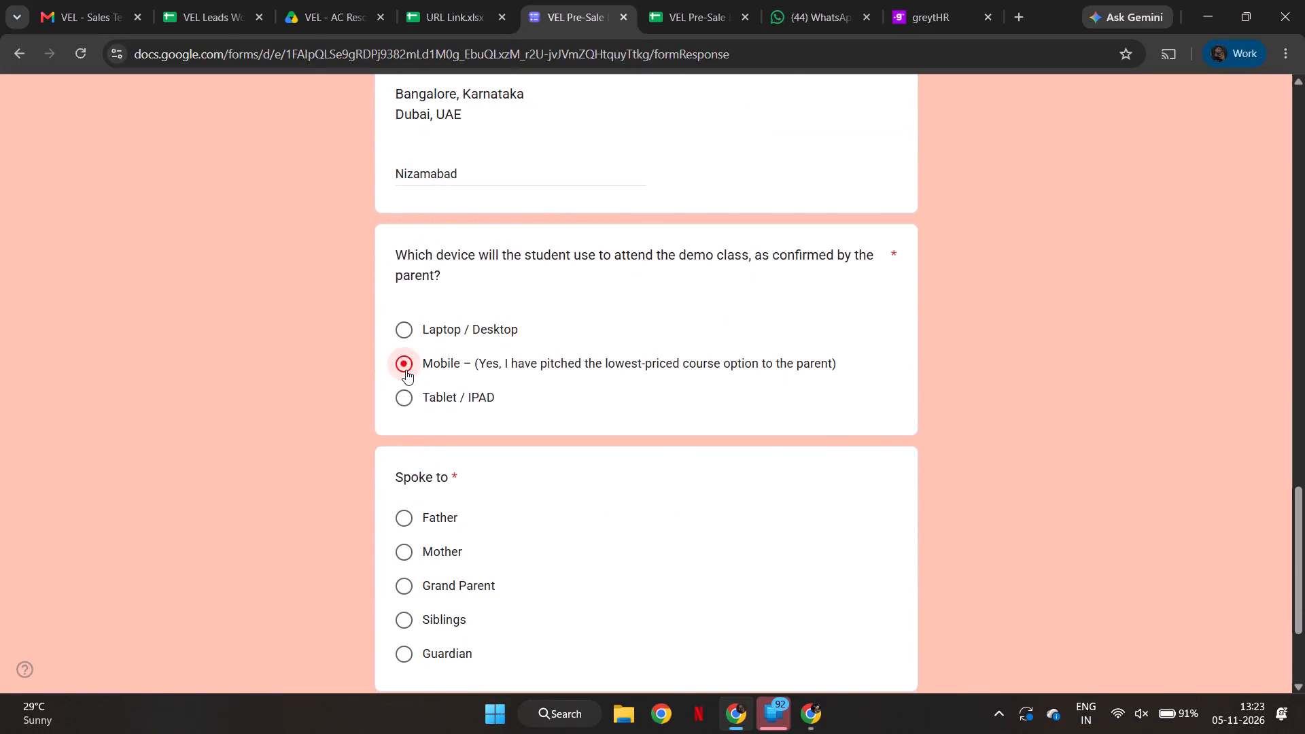
Record Father as the person spoken to and advance the demo form to its next section.
scroll(406, 370, down, 2)
click(404, 329)
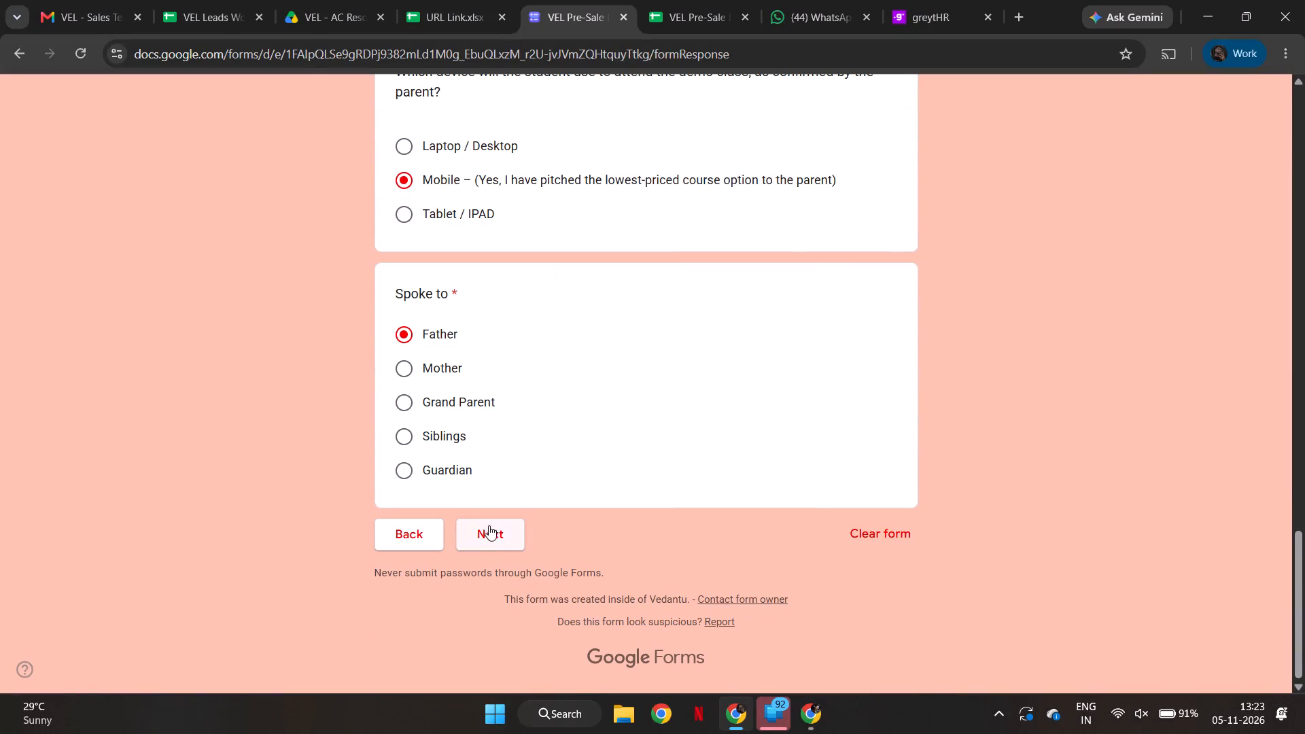
click(493, 532)
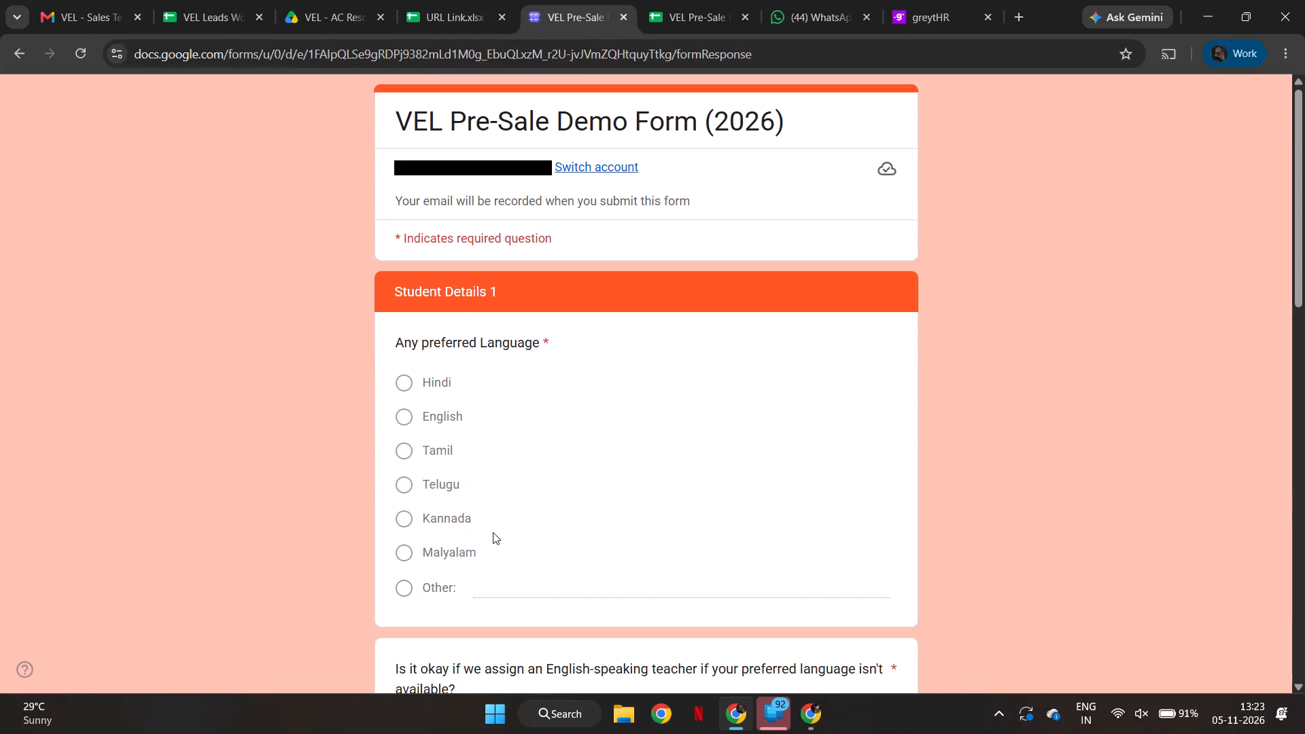
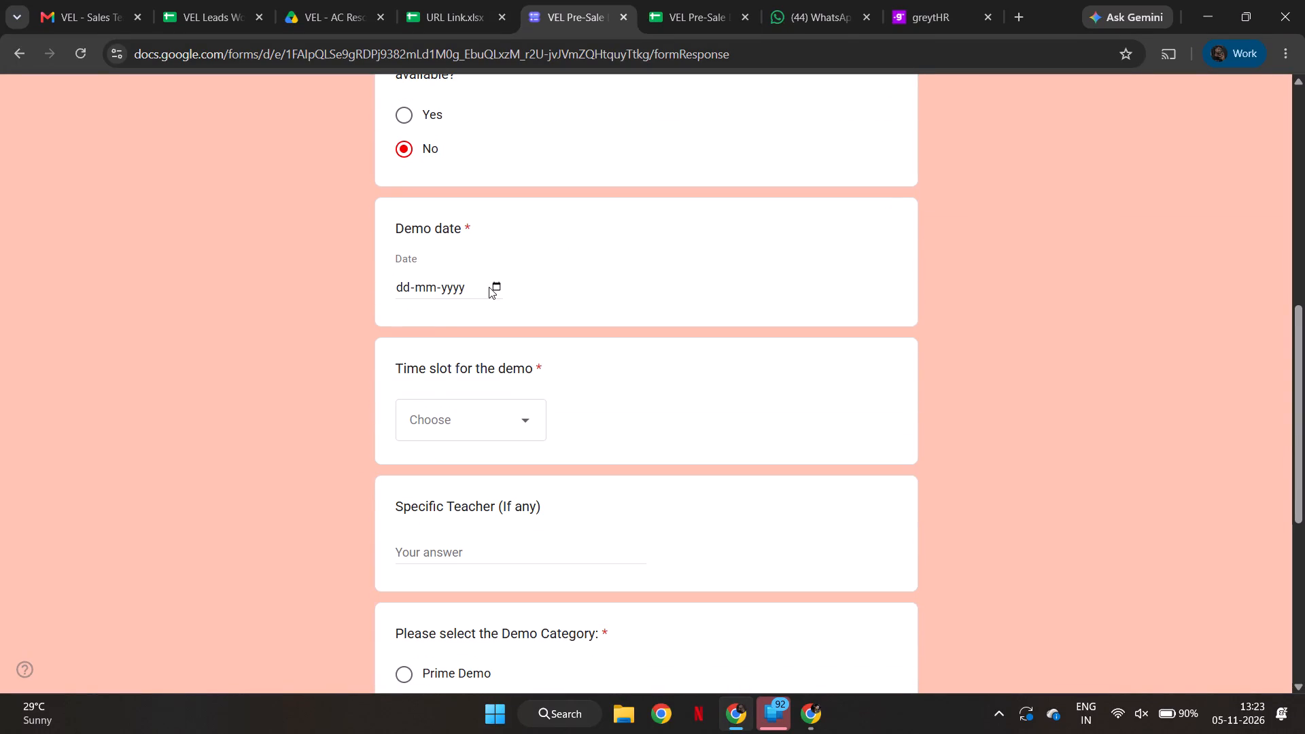
Set the demo date to 05-11-2026 in the pre-sale demo form.
click(491, 285)
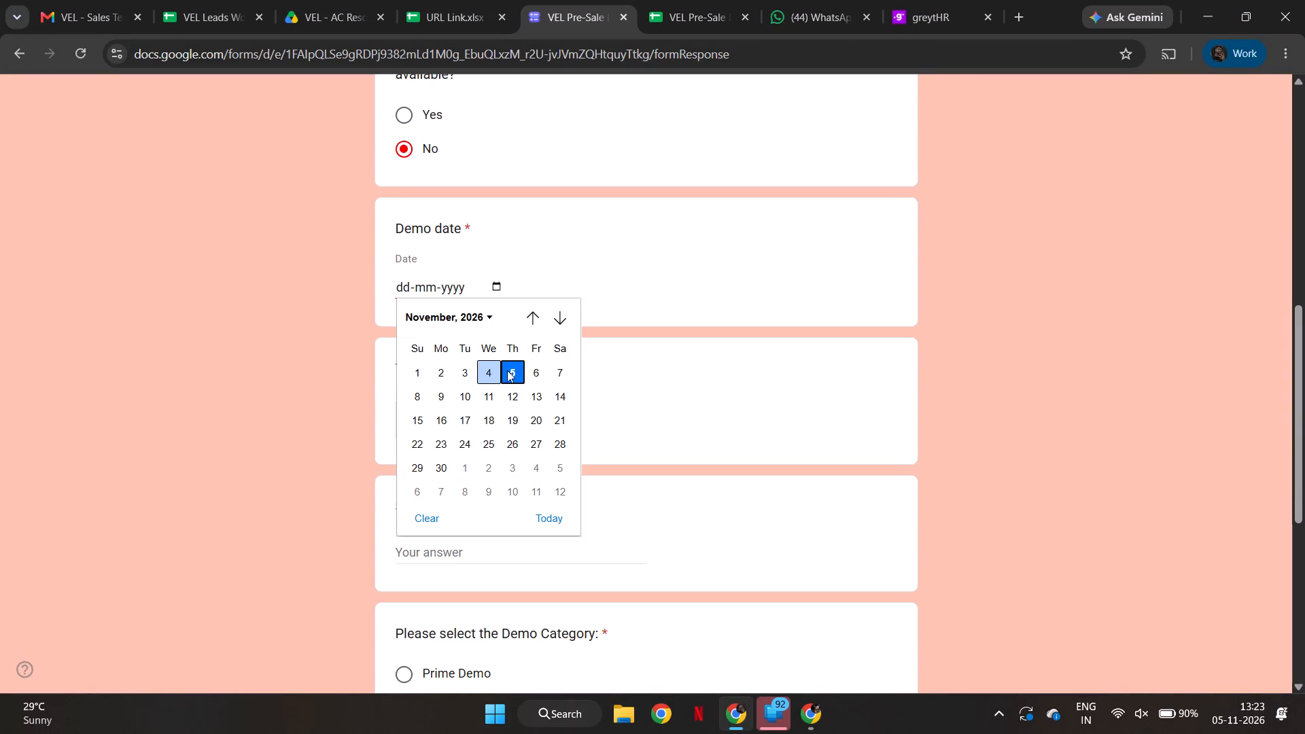
click(503, 371)
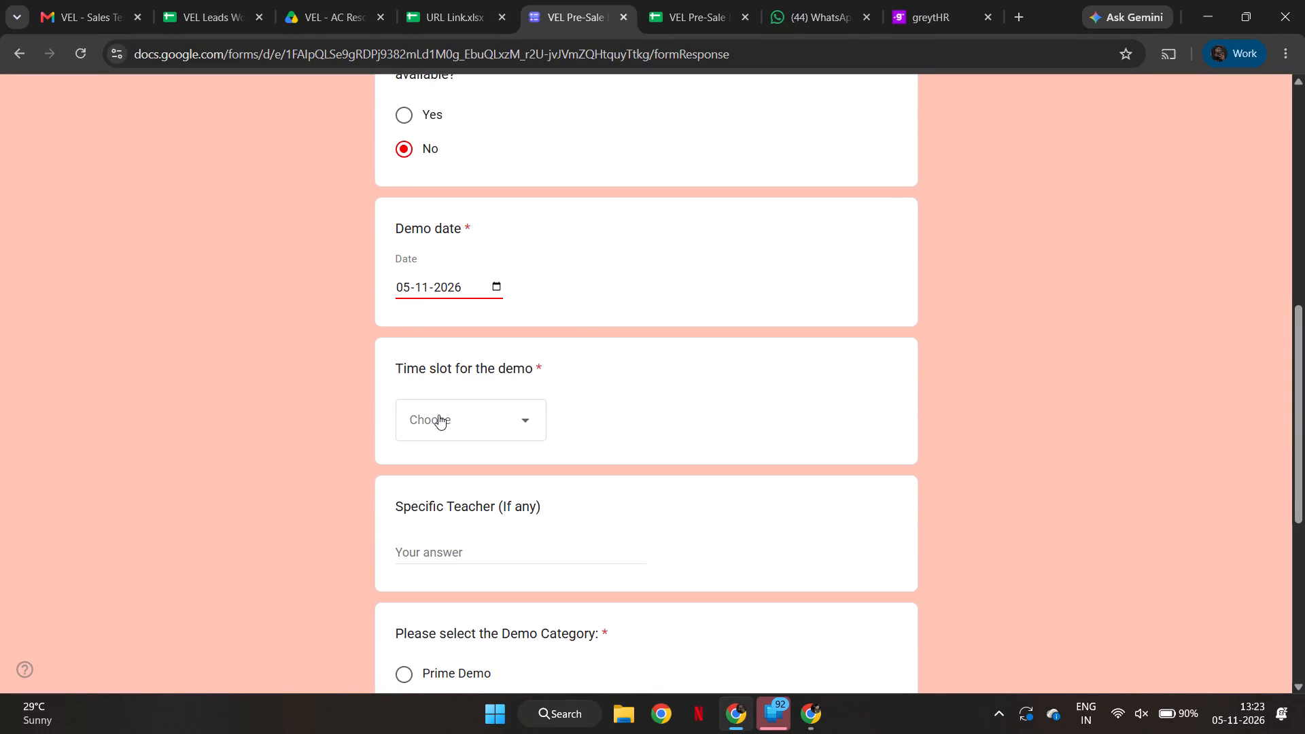
Open the time slot choices for the demo and look through the afternoon and evening times.
click(491, 412)
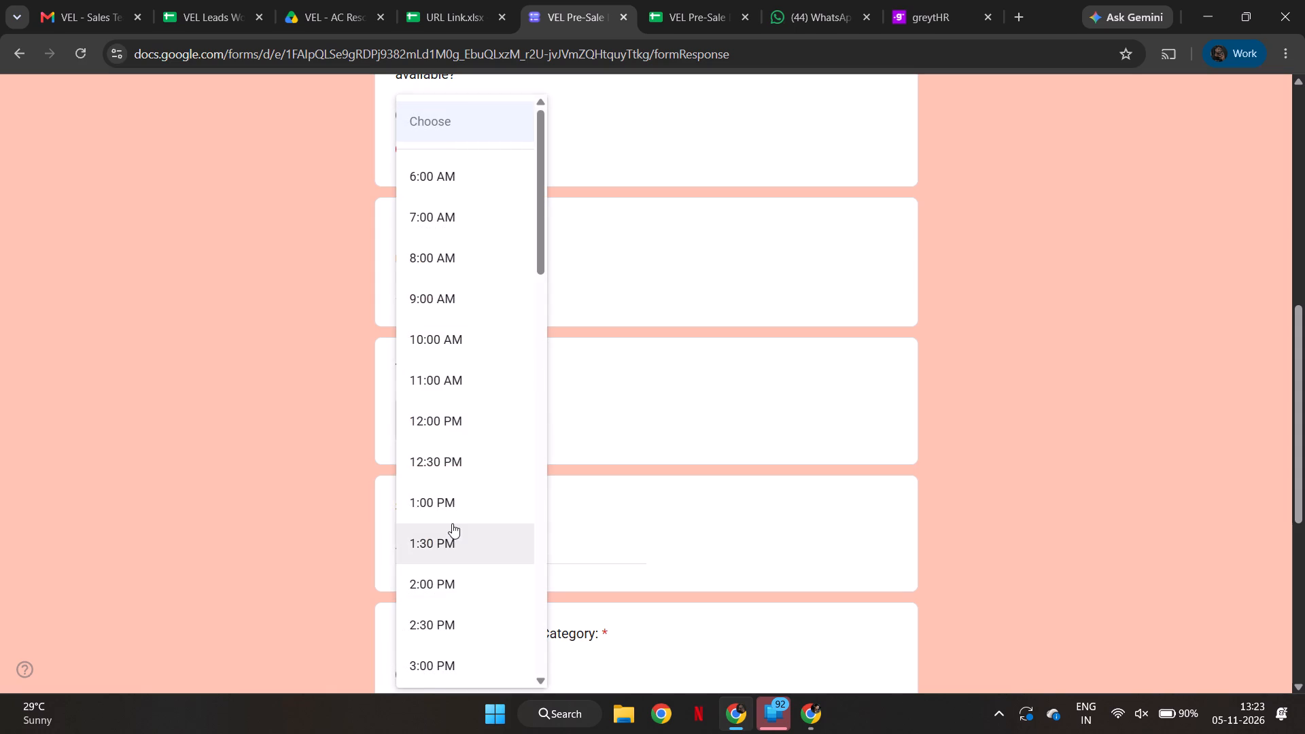
scroll(452, 523, down, 4)
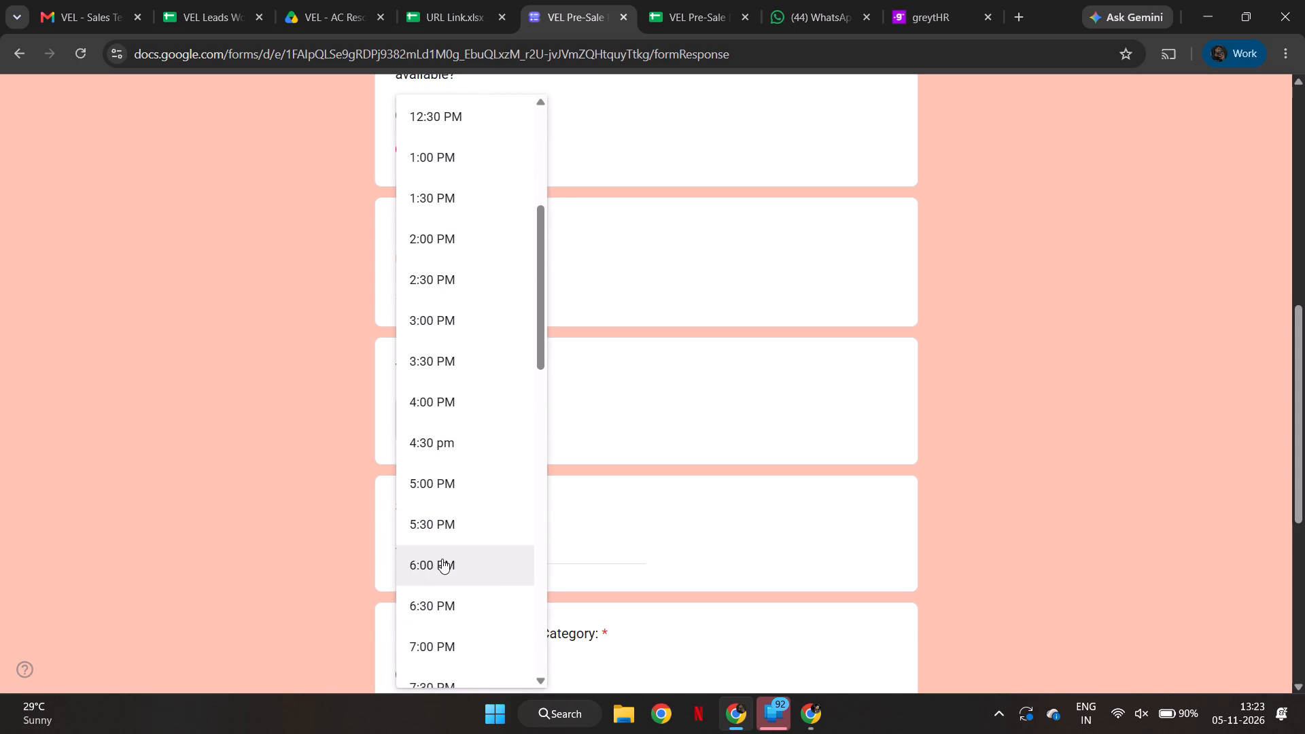
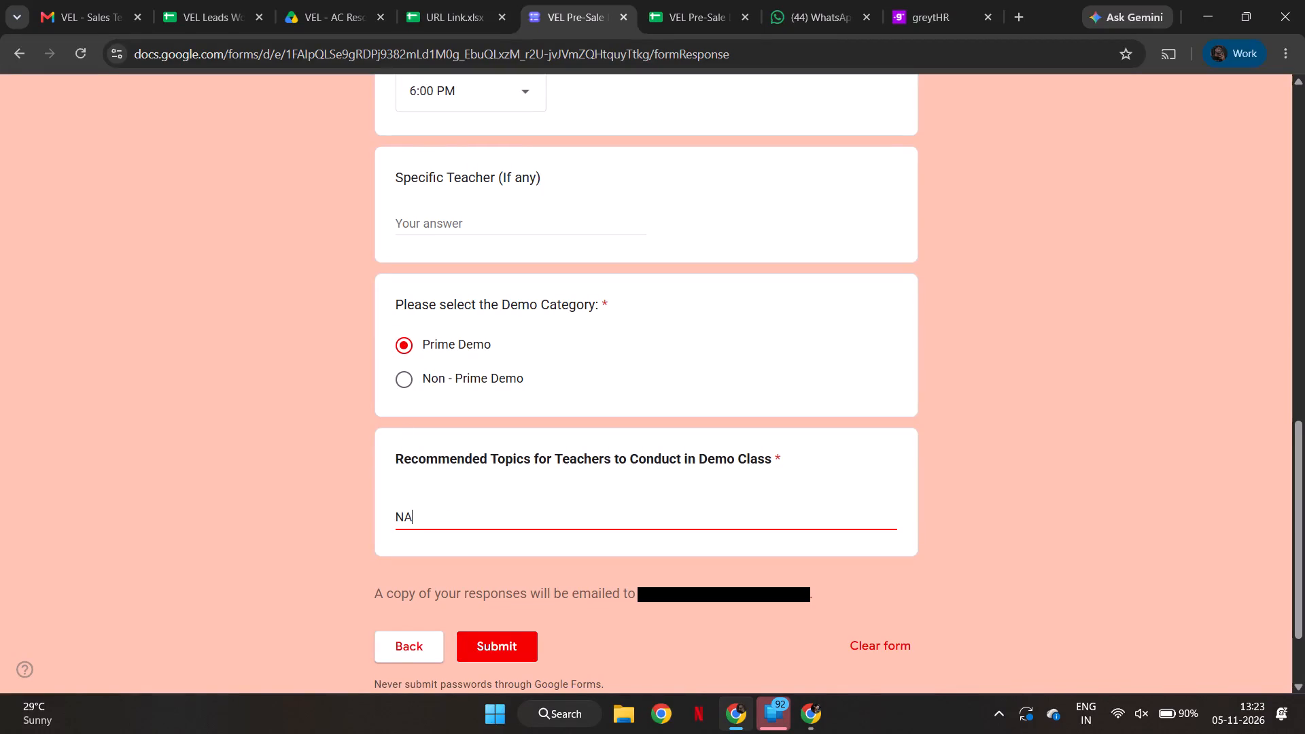
Submit the completed pre-sale demo form and close the form's page.
click(500, 635)
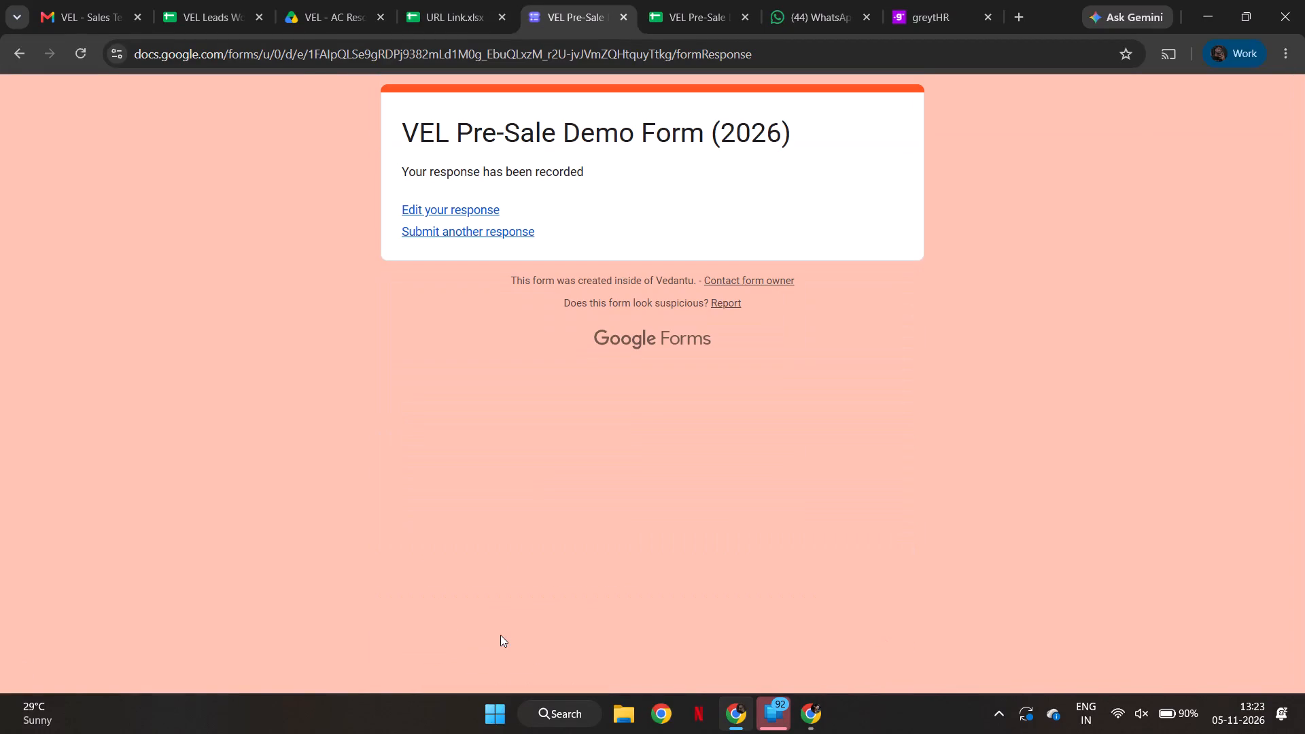
click(625, 16)
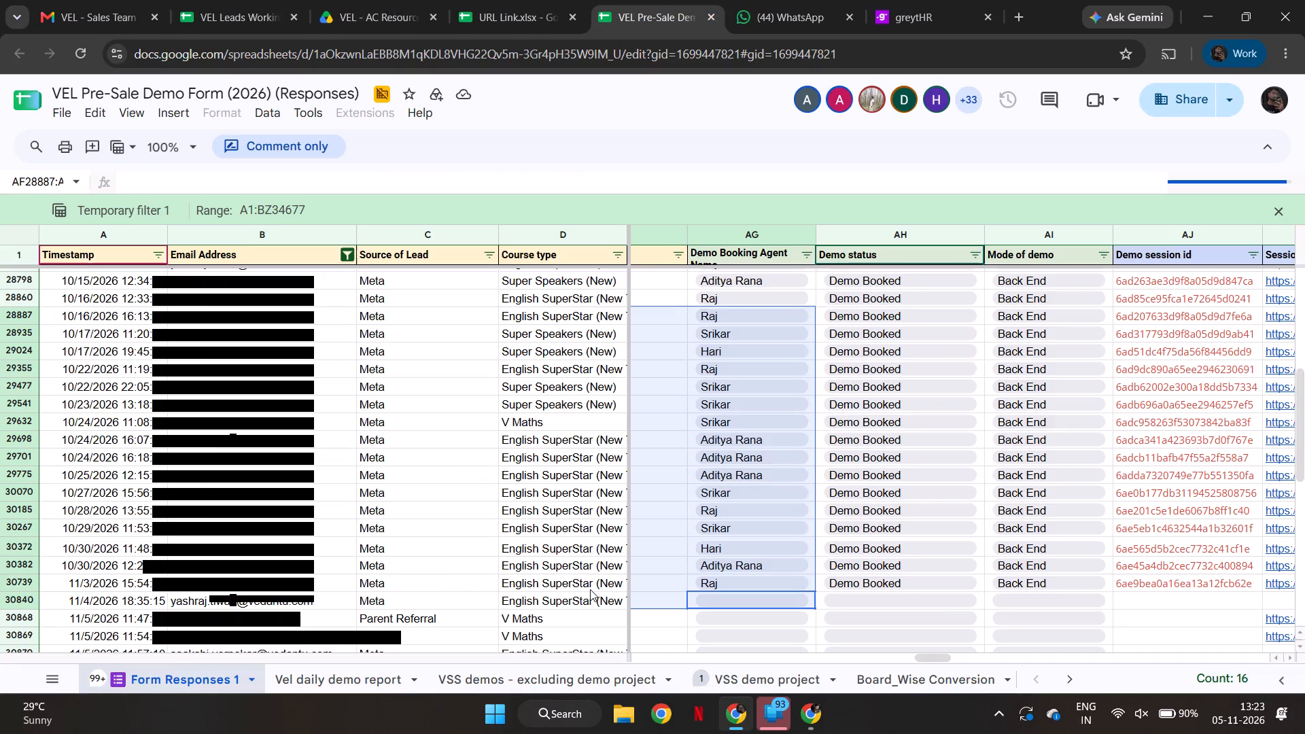
Refilter the Email Address column of the demo form responses to only the first email address in the value list.
scroll(590, 589, down, 5)
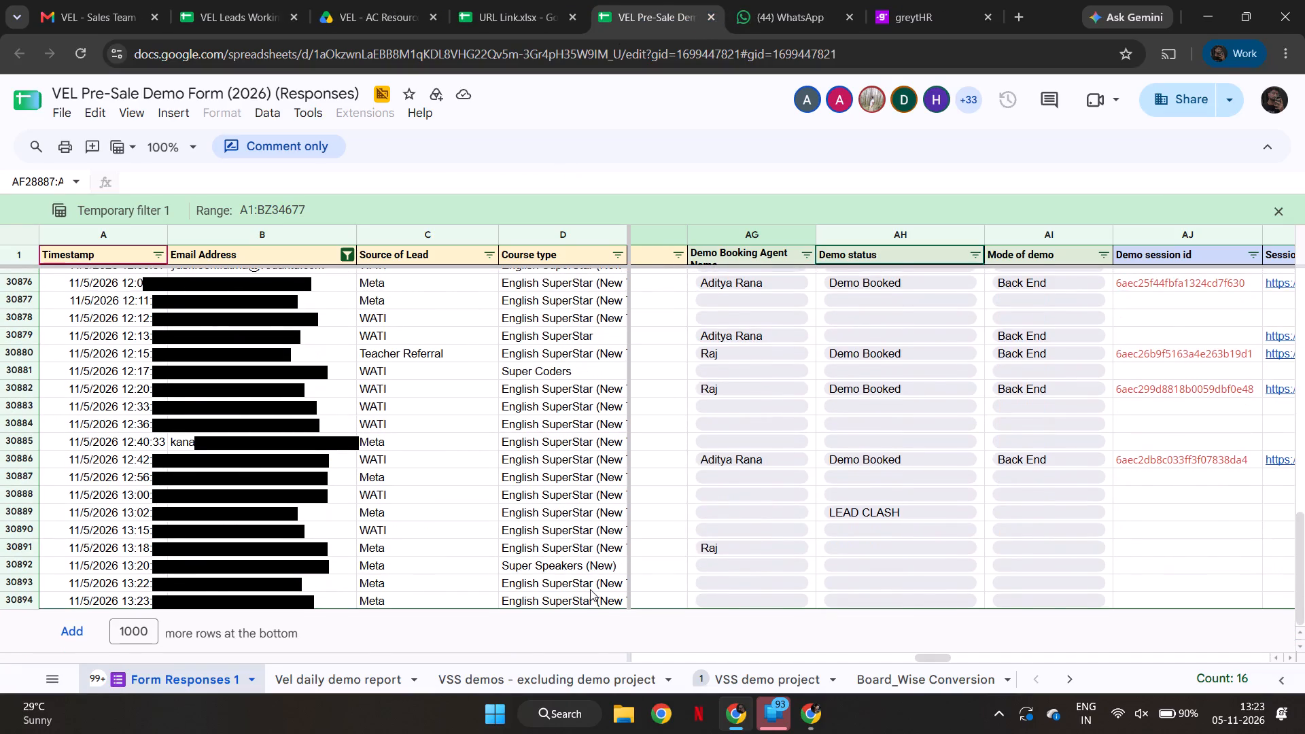
scroll(590, 589, up, 7)
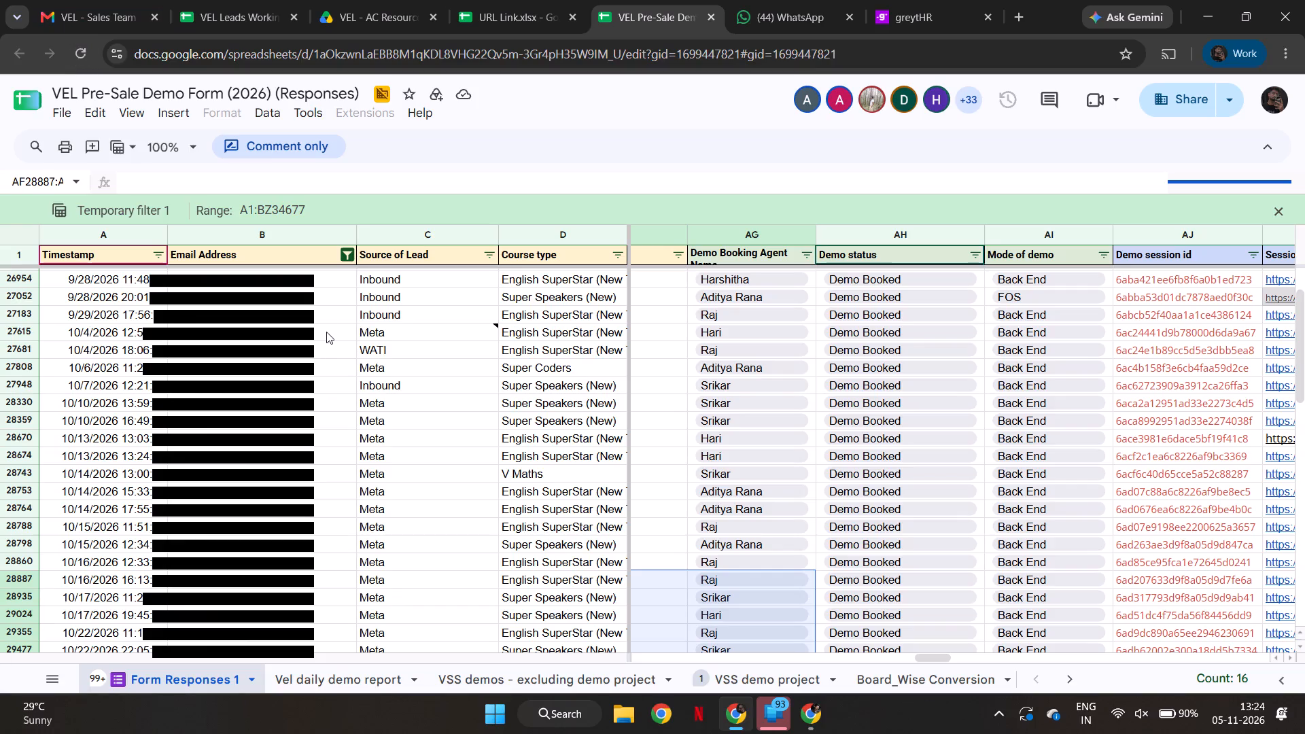
click(344, 251)
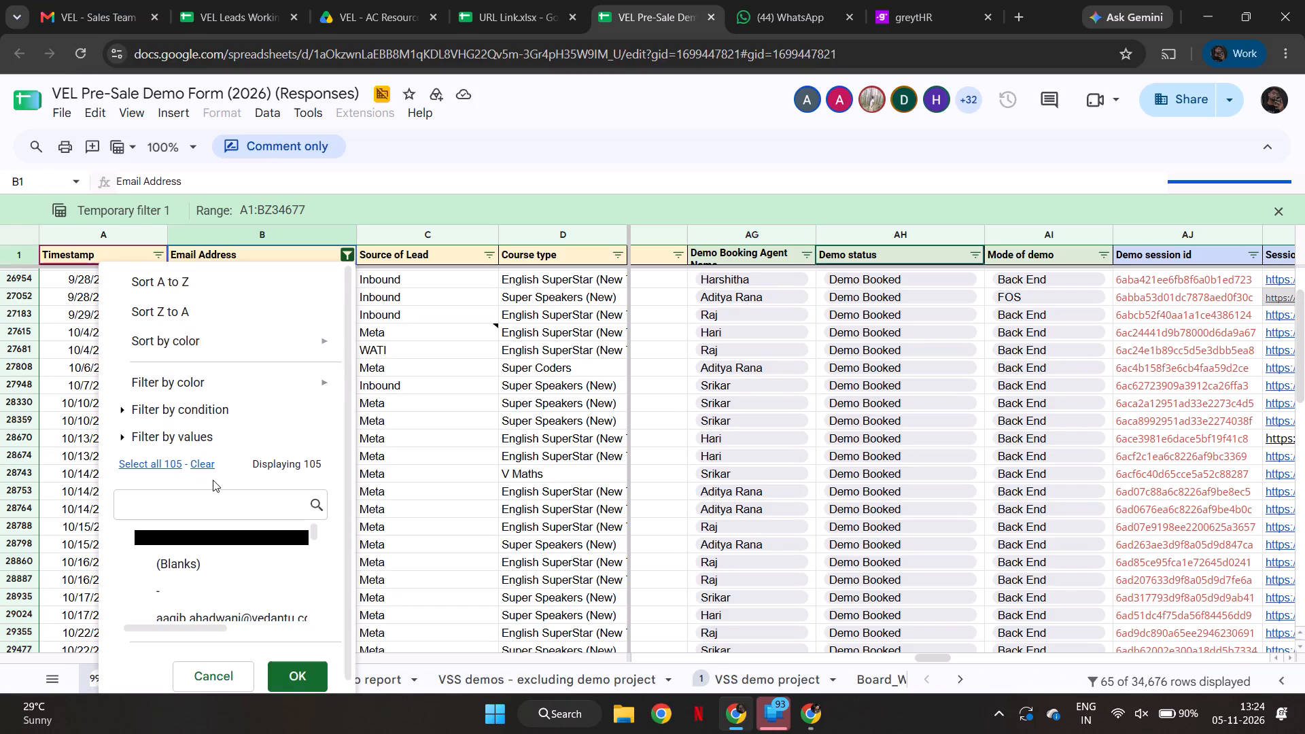
click(199, 458)
click(190, 540)
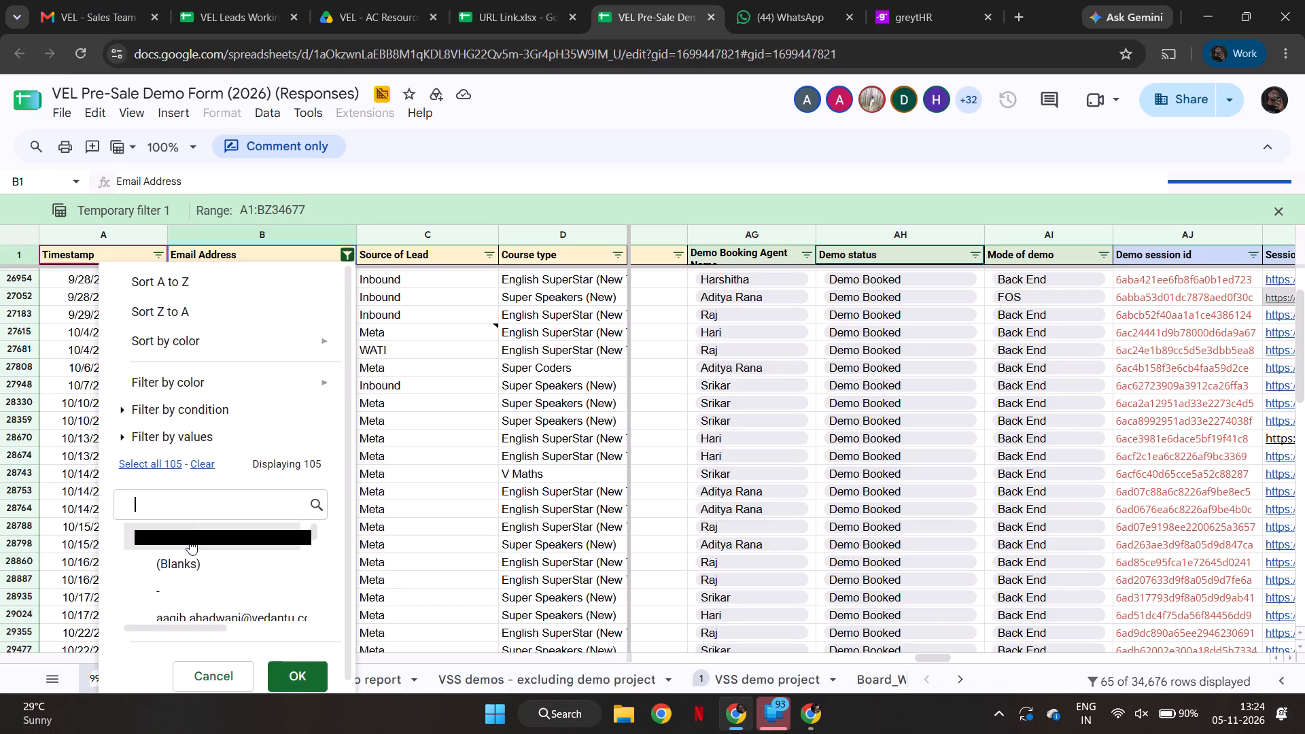
click(285, 670)
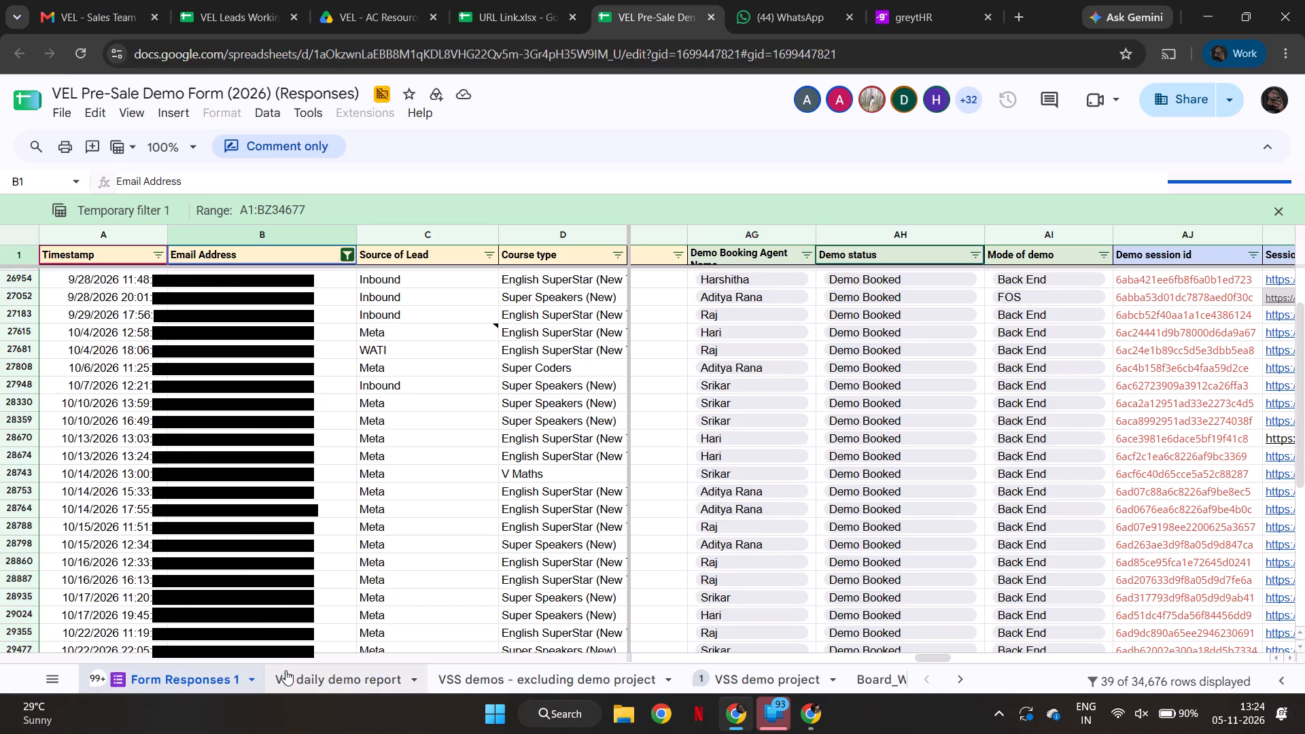
Examine the newest filtered demo responses, including their booking details, demo date, time slot, demo category and recommended topics.
scroll(485, 537, down, 5)
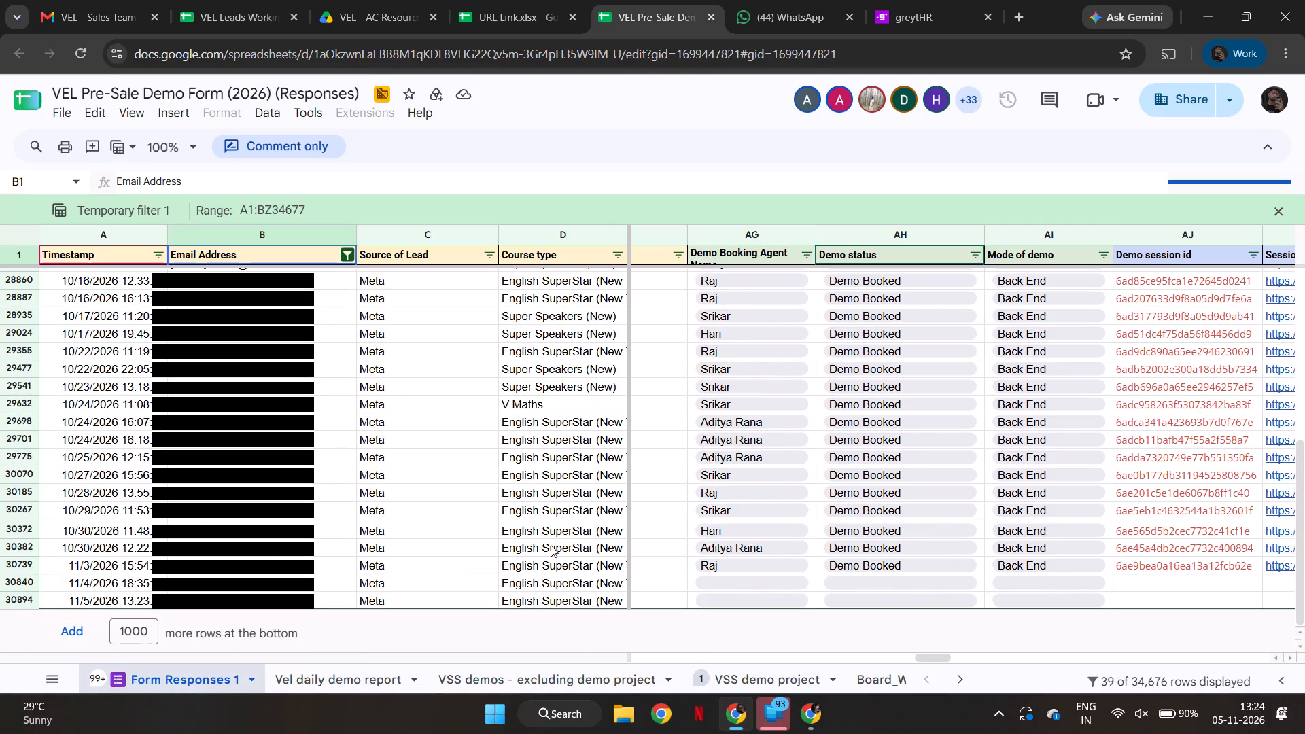
scroll(784, 580, left, 6)
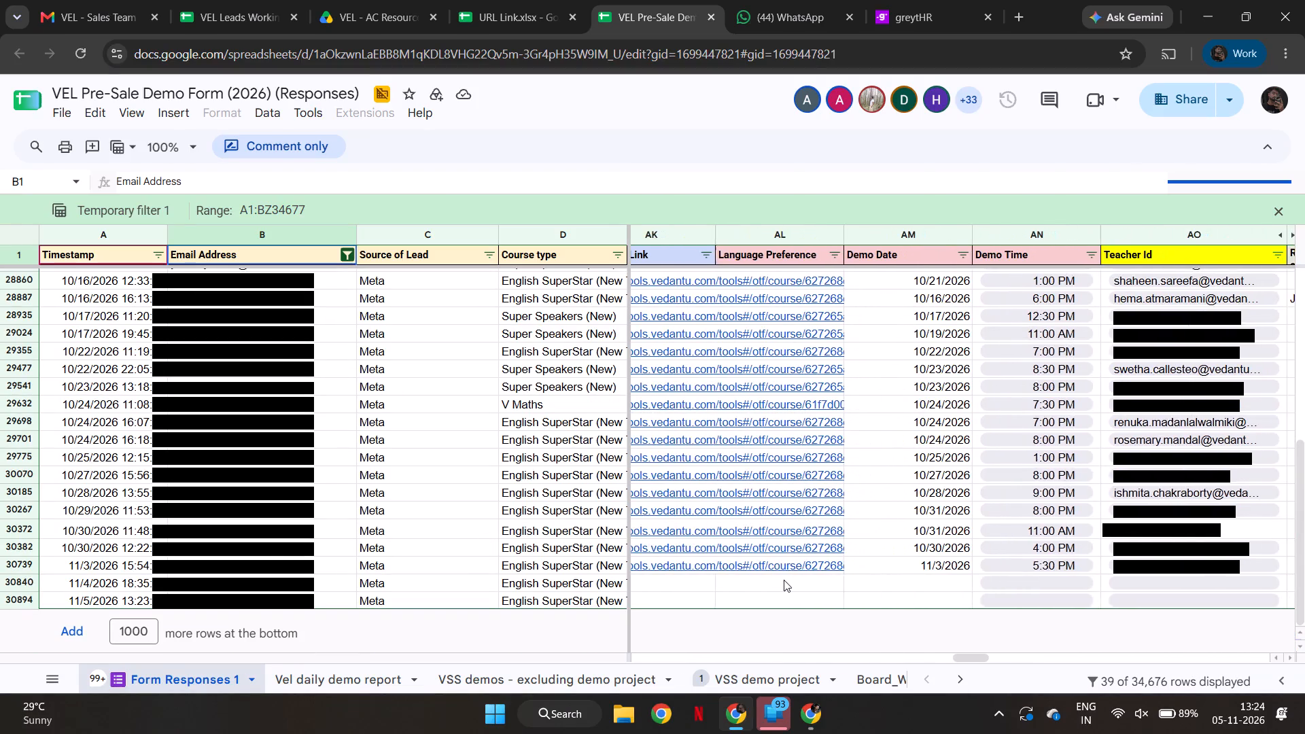
scroll(784, 580, left, 1)
scroll(784, 580, right, 2)
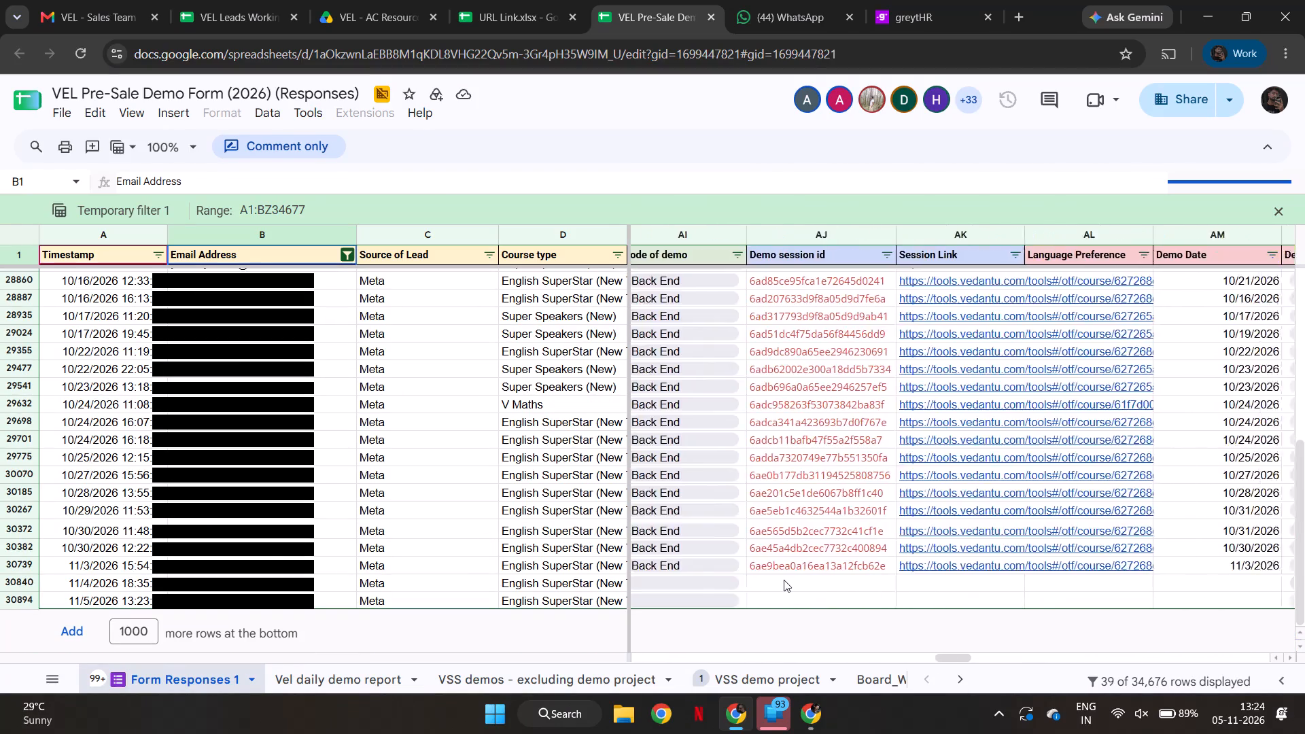
scroll(784, 580, right, 9)
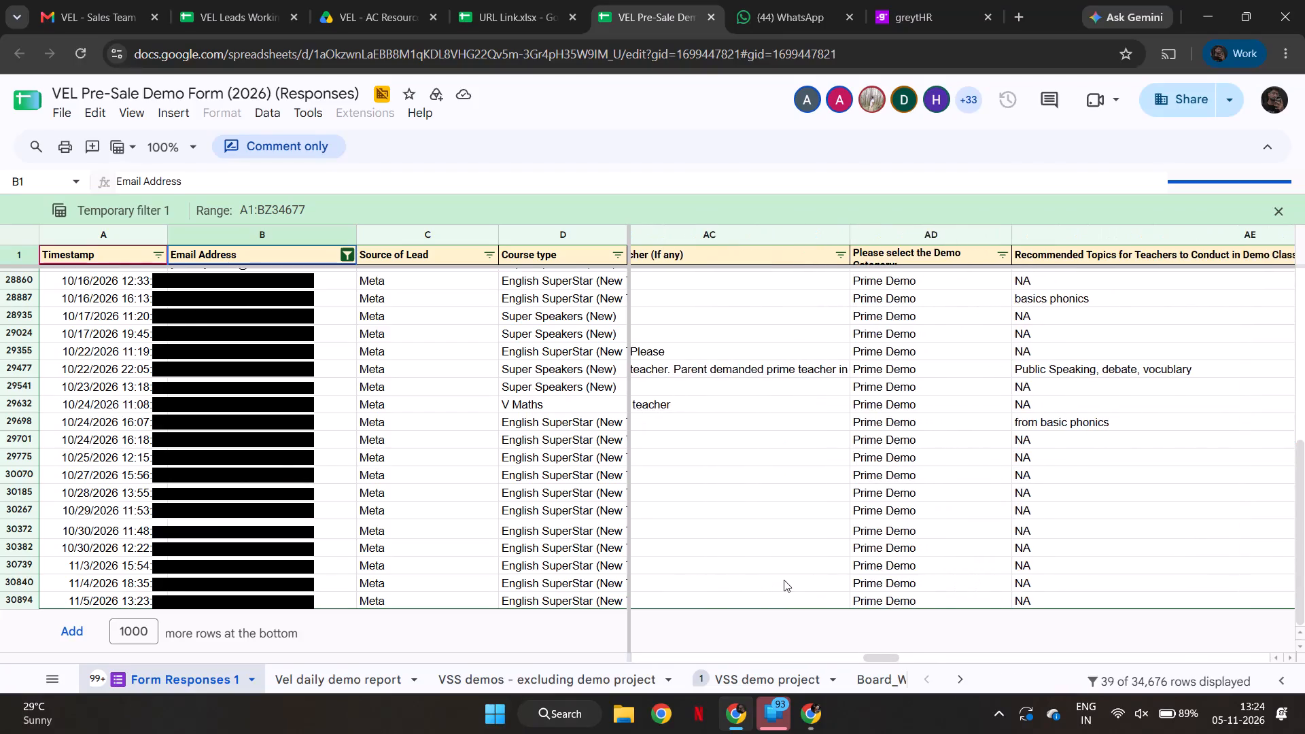
scroll(784, 580, right, 5)
scroll(784, 580, left, 1)
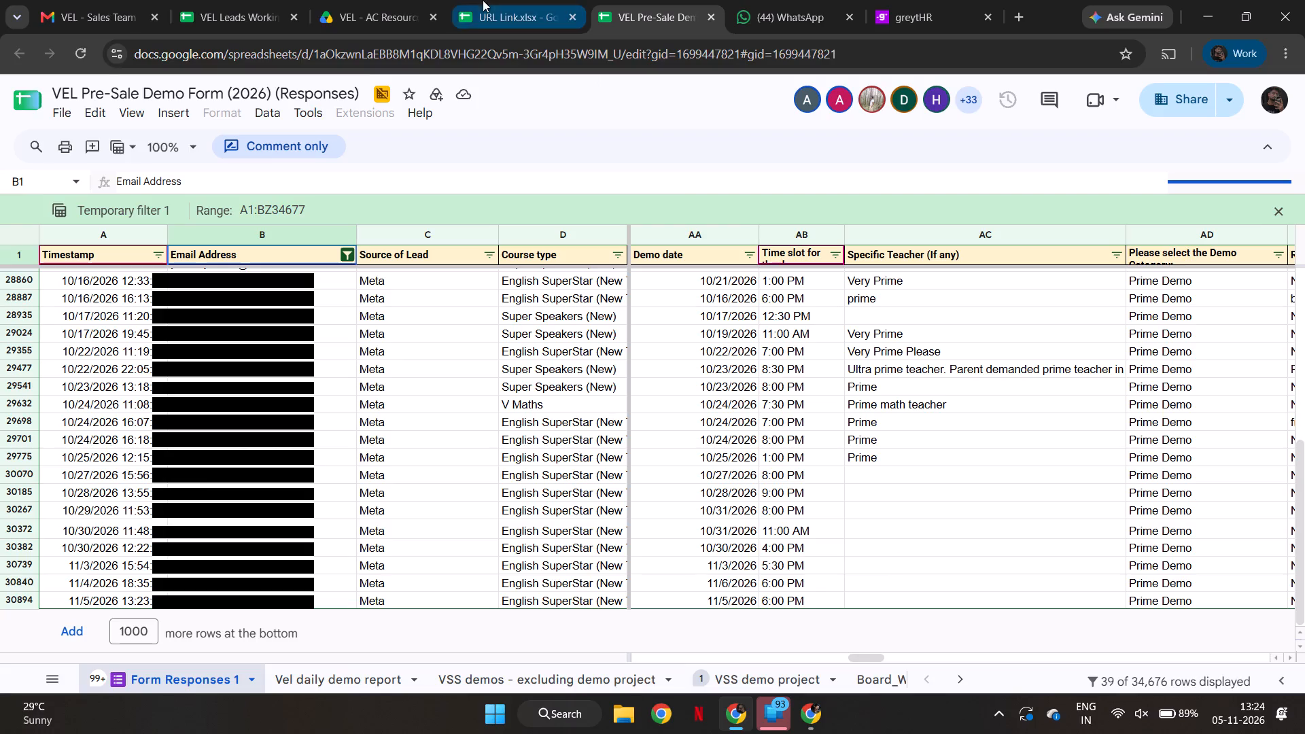
In the VEL Leads Working File, set both the stage and lead substage of row 1763 to Demo Booked.
click(226, 14)
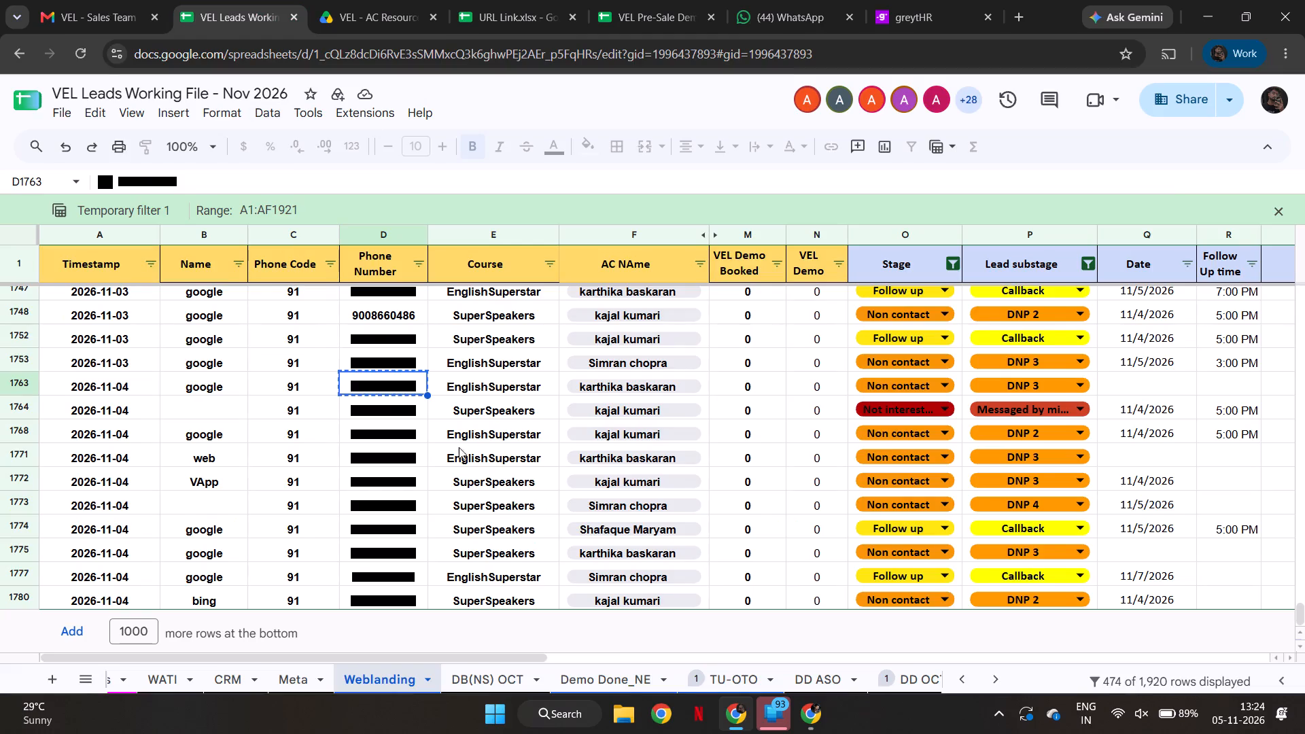
click(940, 383)
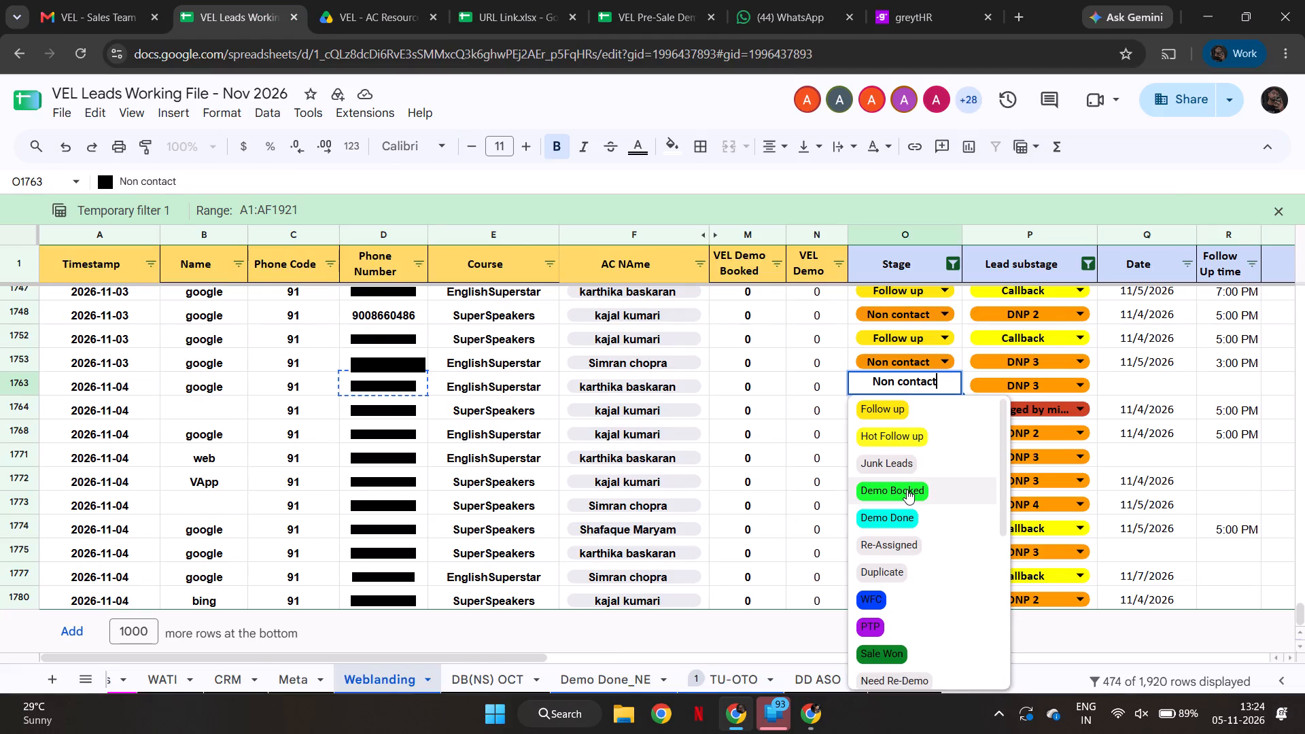
click(907, 489)
click(1045, 383)
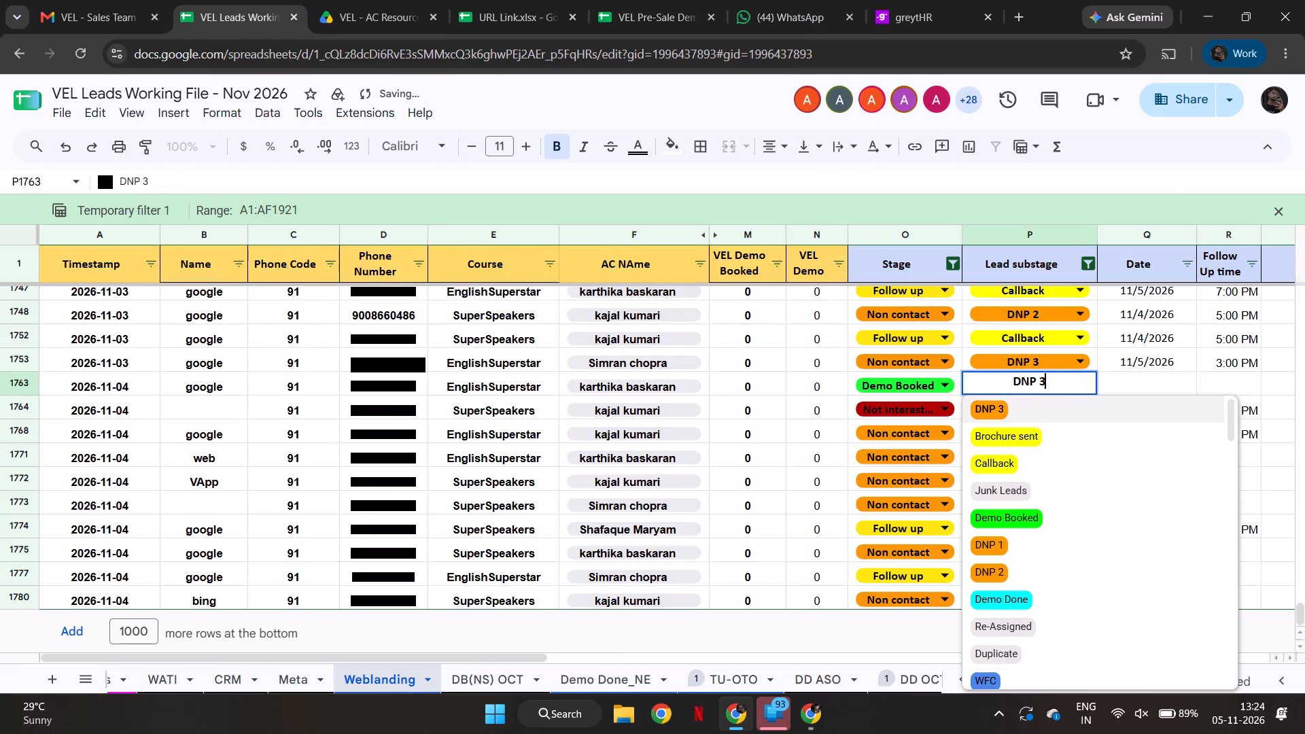
click(1022, 513)
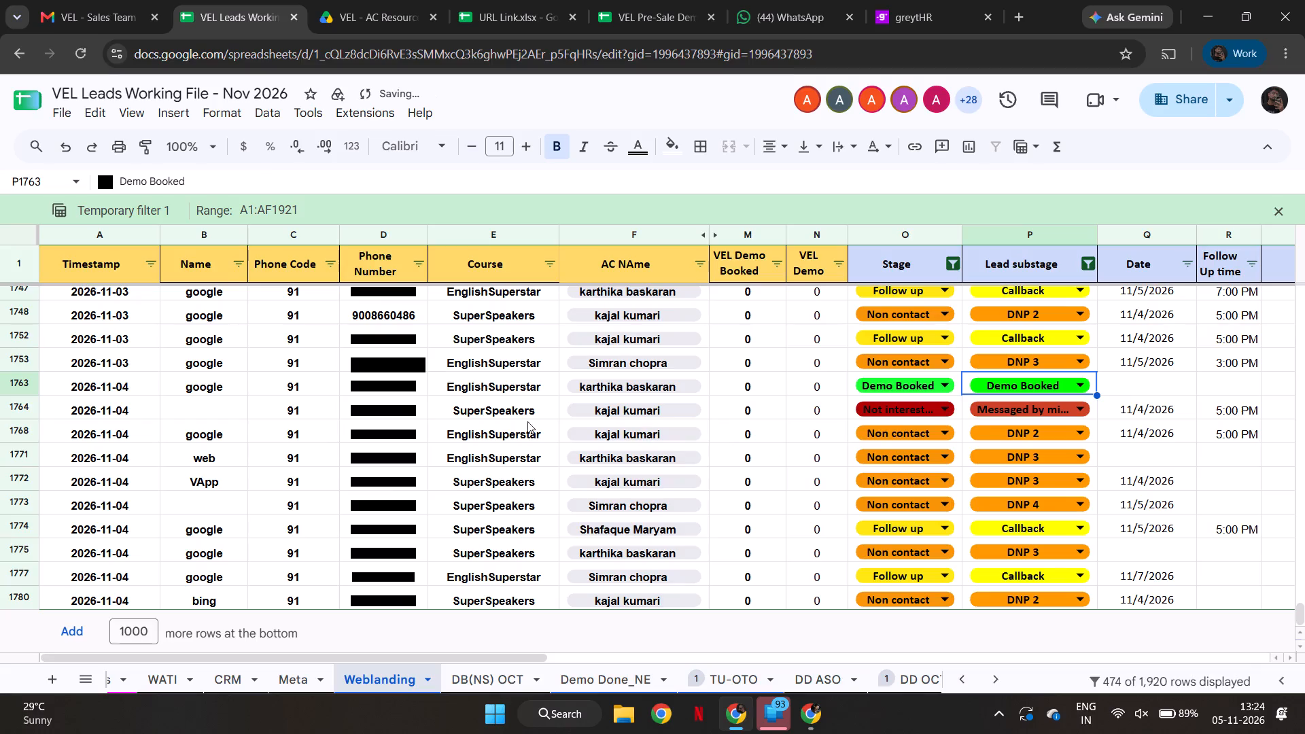
Copy the phone number of the EnglishSuperstar lead in row 1753.
click(398, 359)
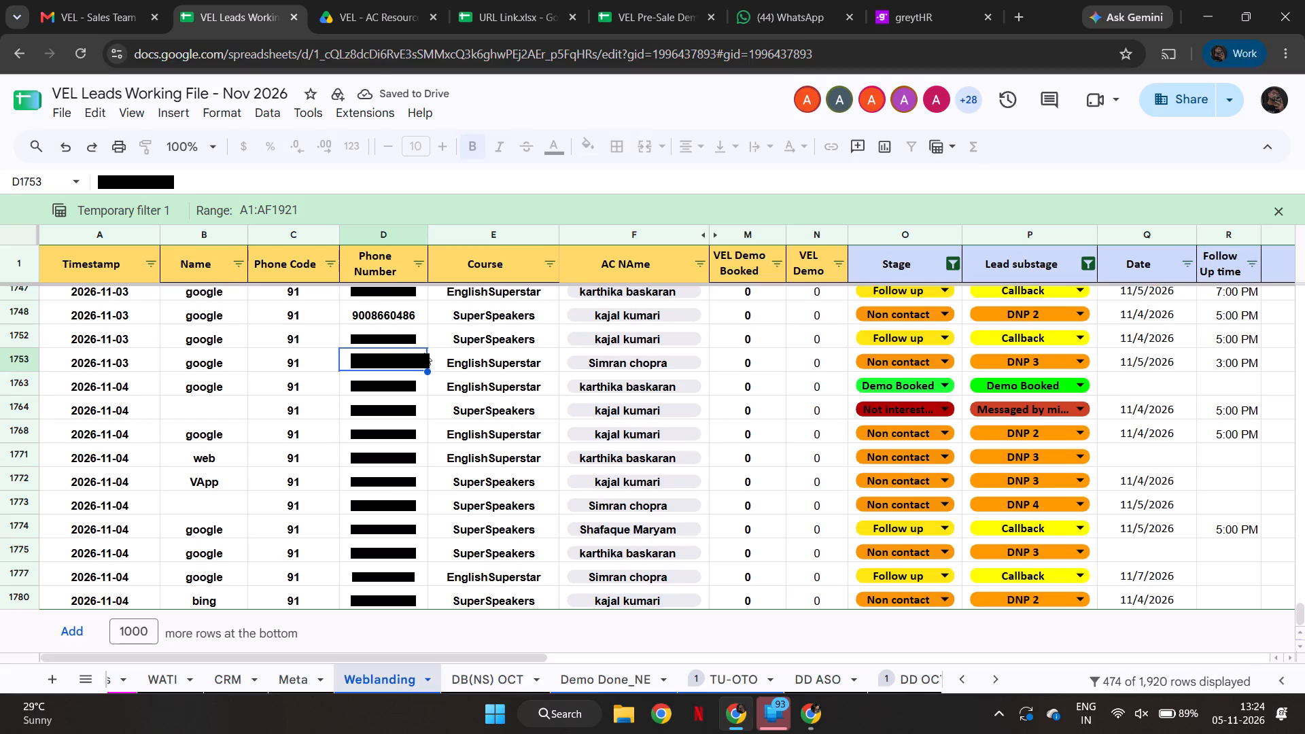
key(ctrl+c)
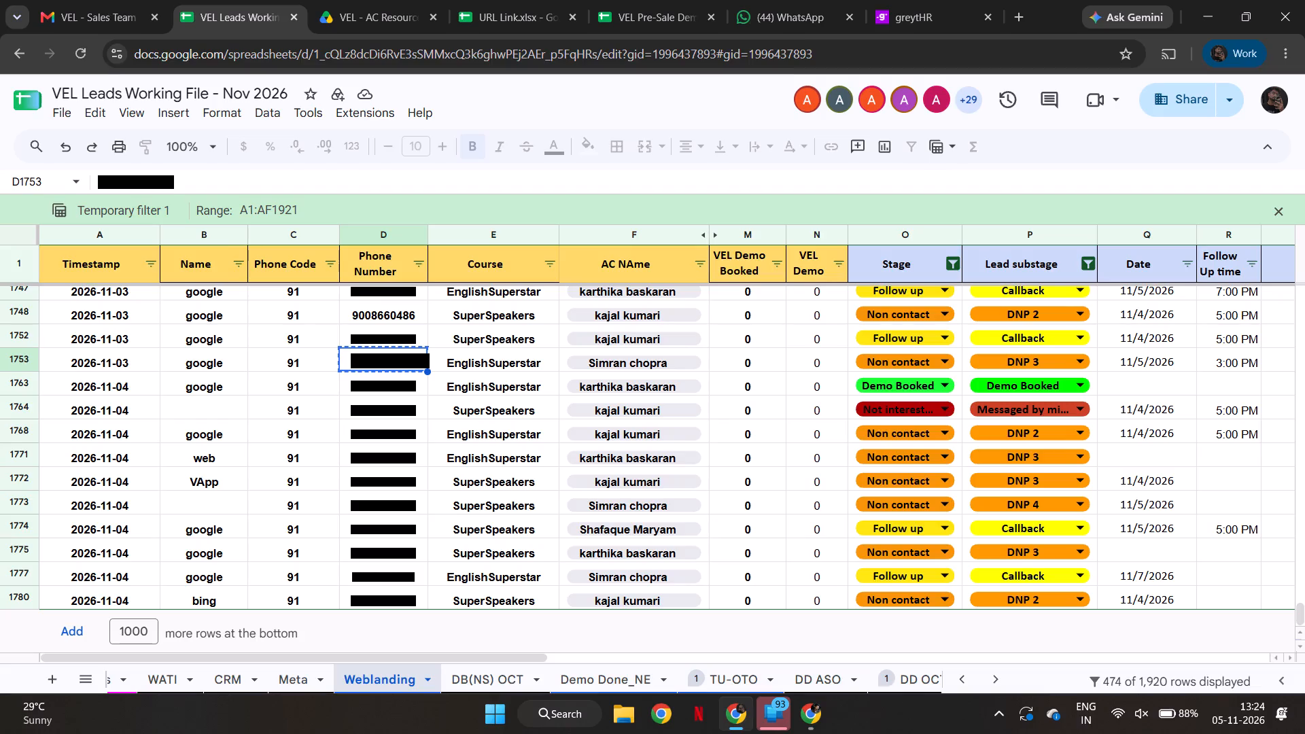
Check the remarks and follow-up details of the row 1753 lead and the leads around it.
scroll(419, 354, up, 2)
scroll(443, 463, left, 1)
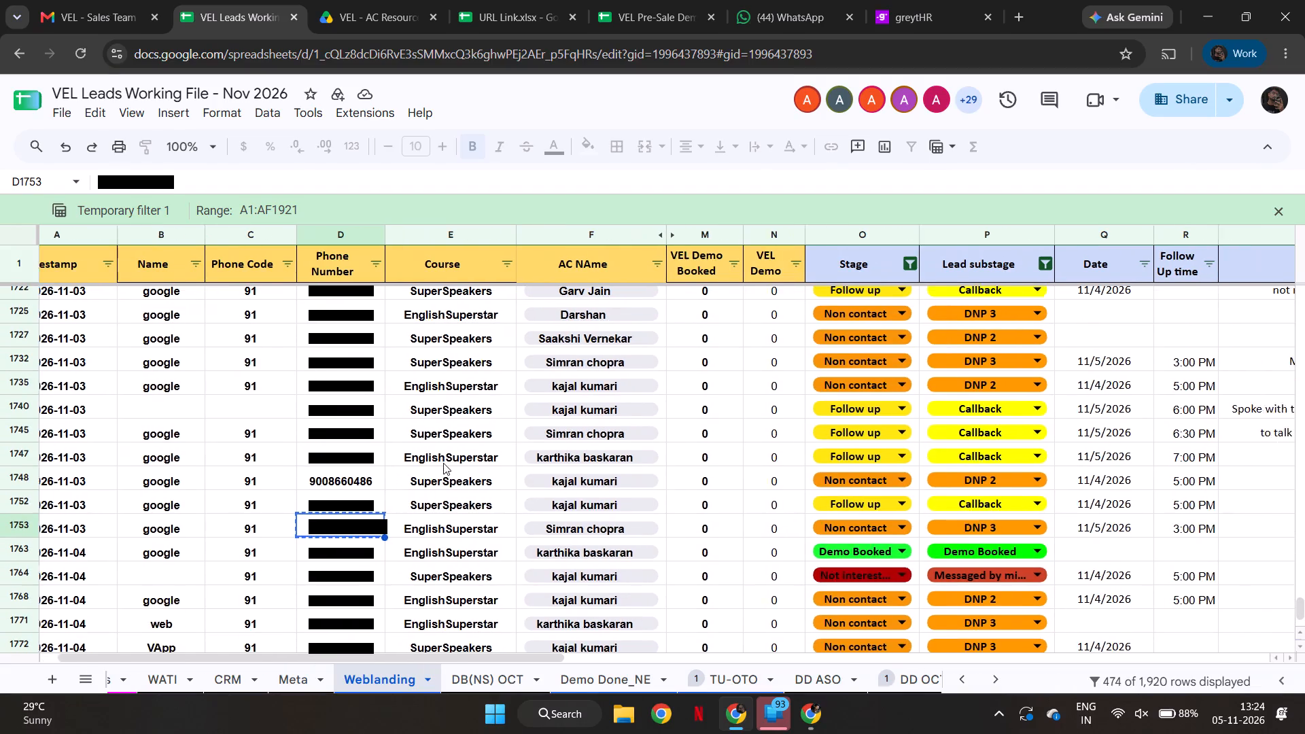
scroll(443, 463, left, 3)
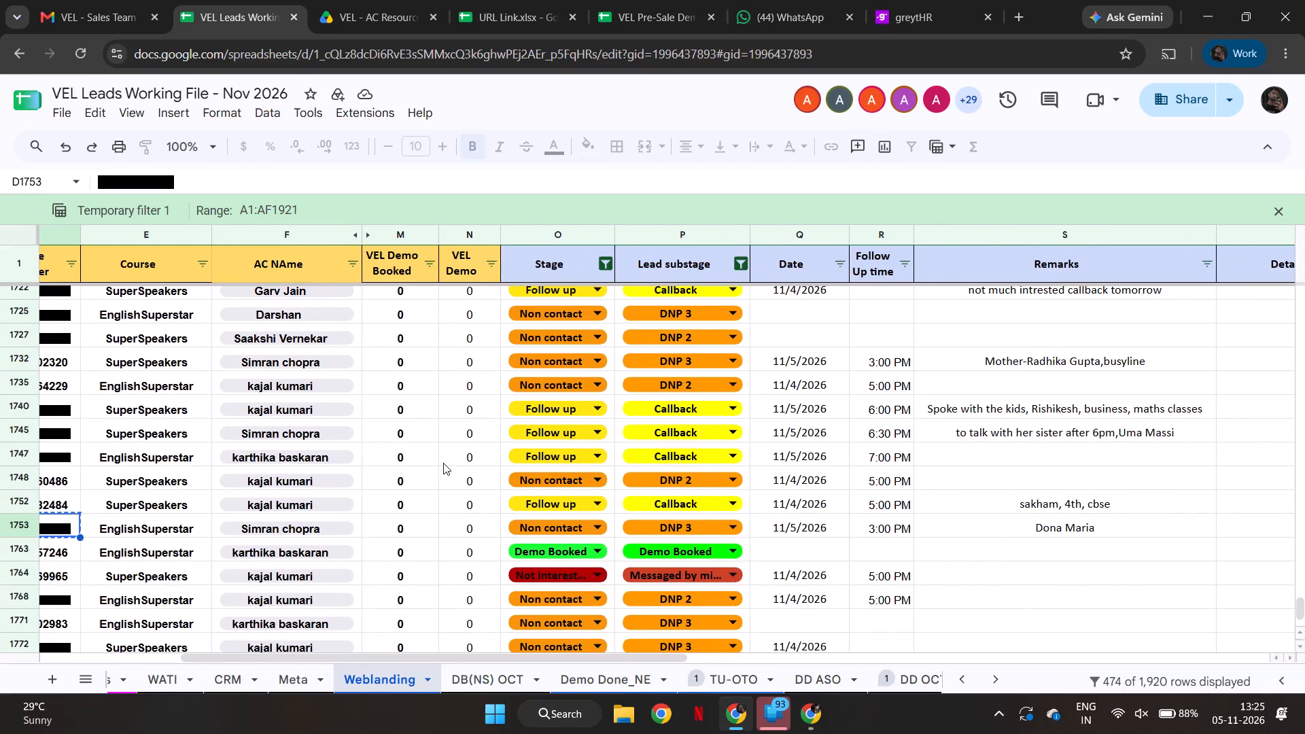
scroll(443, 463, left, 3)
scroll(443, 463, right, 6)
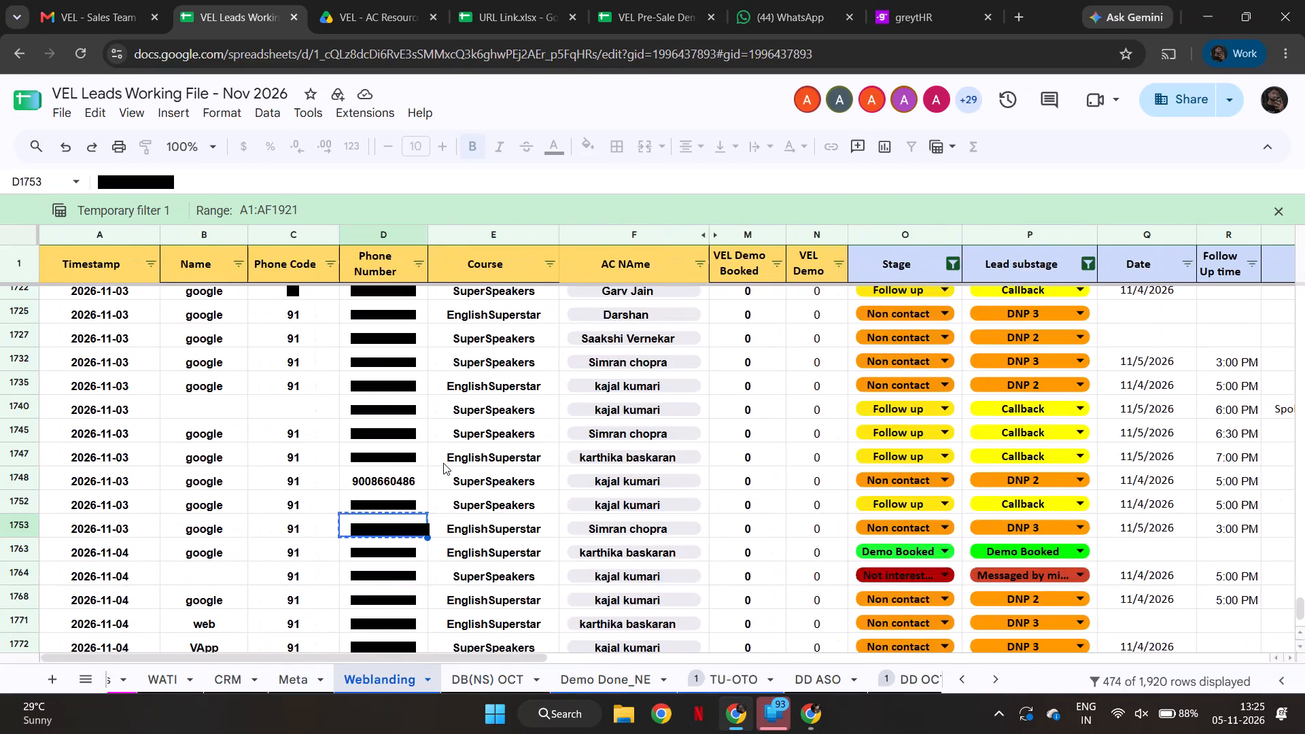
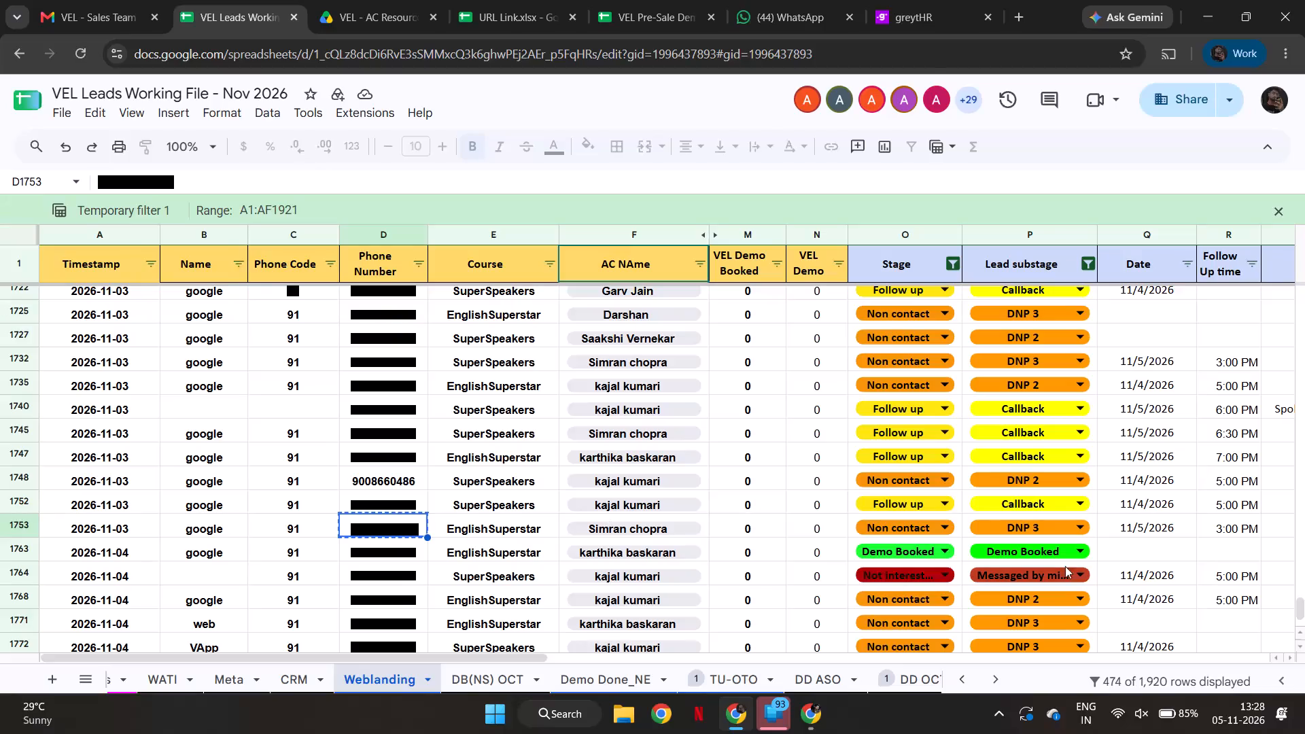
Check the edit history of the follow-up date for the lead in row 1753.
click(1107, 523)
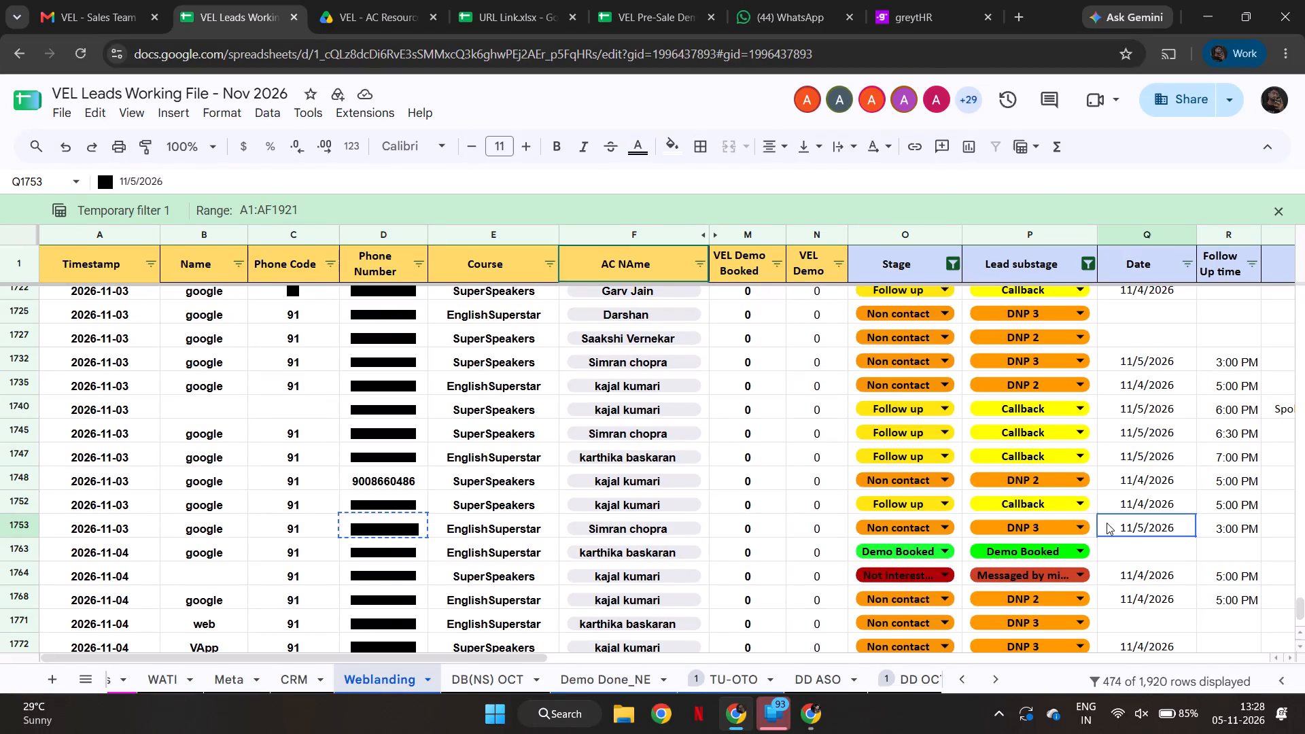
right_click(1107, 523)
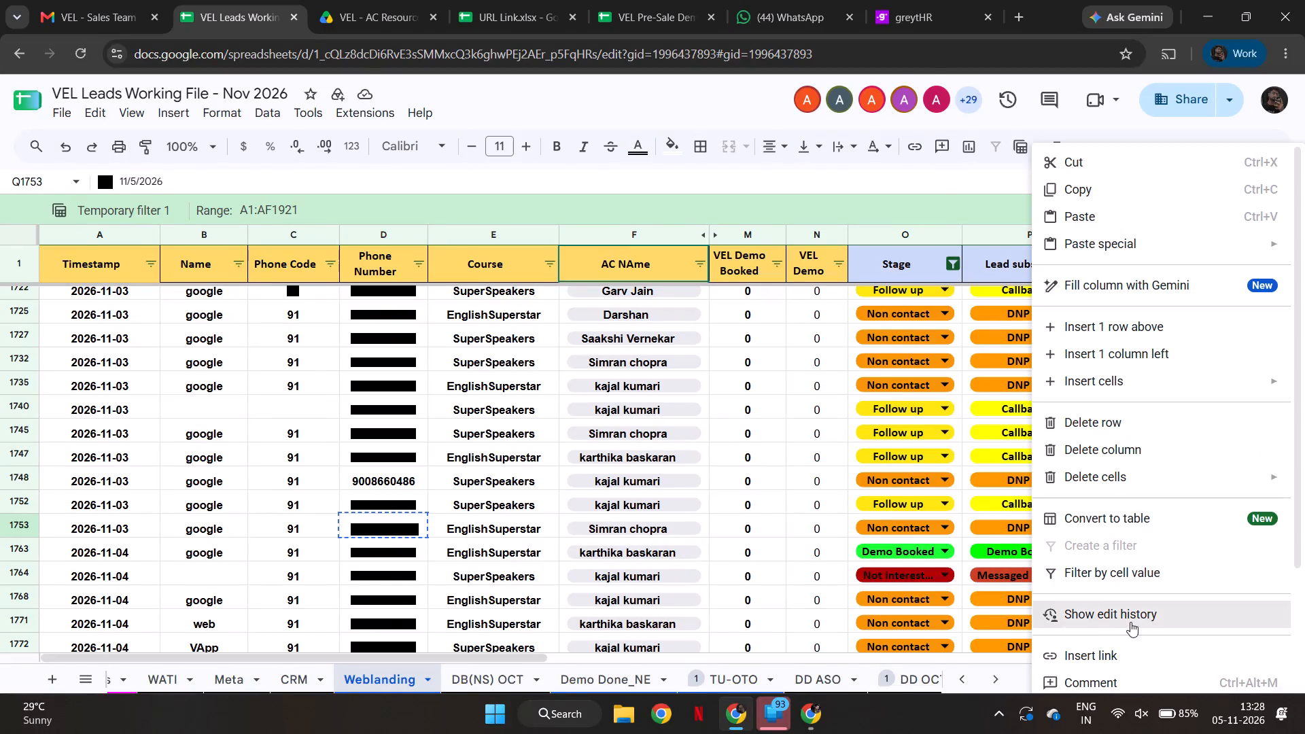
click(1124, 612)
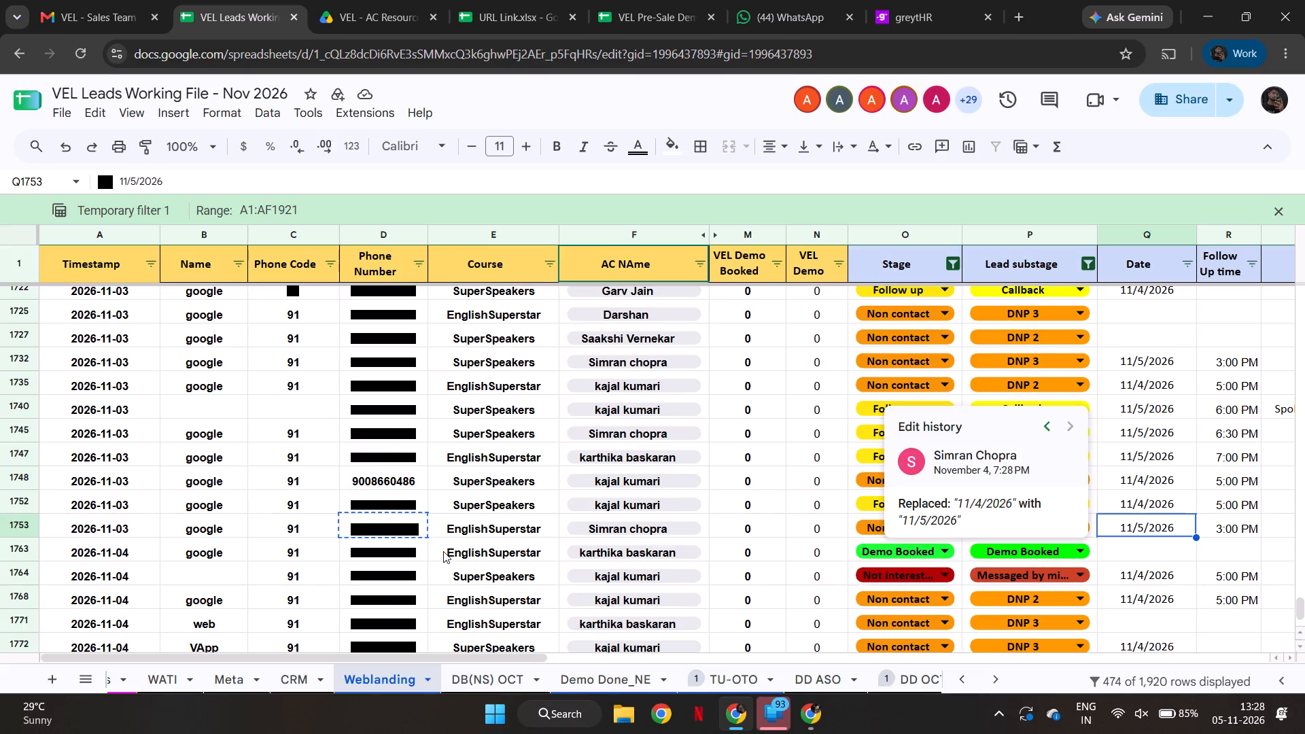
click(366, 525)
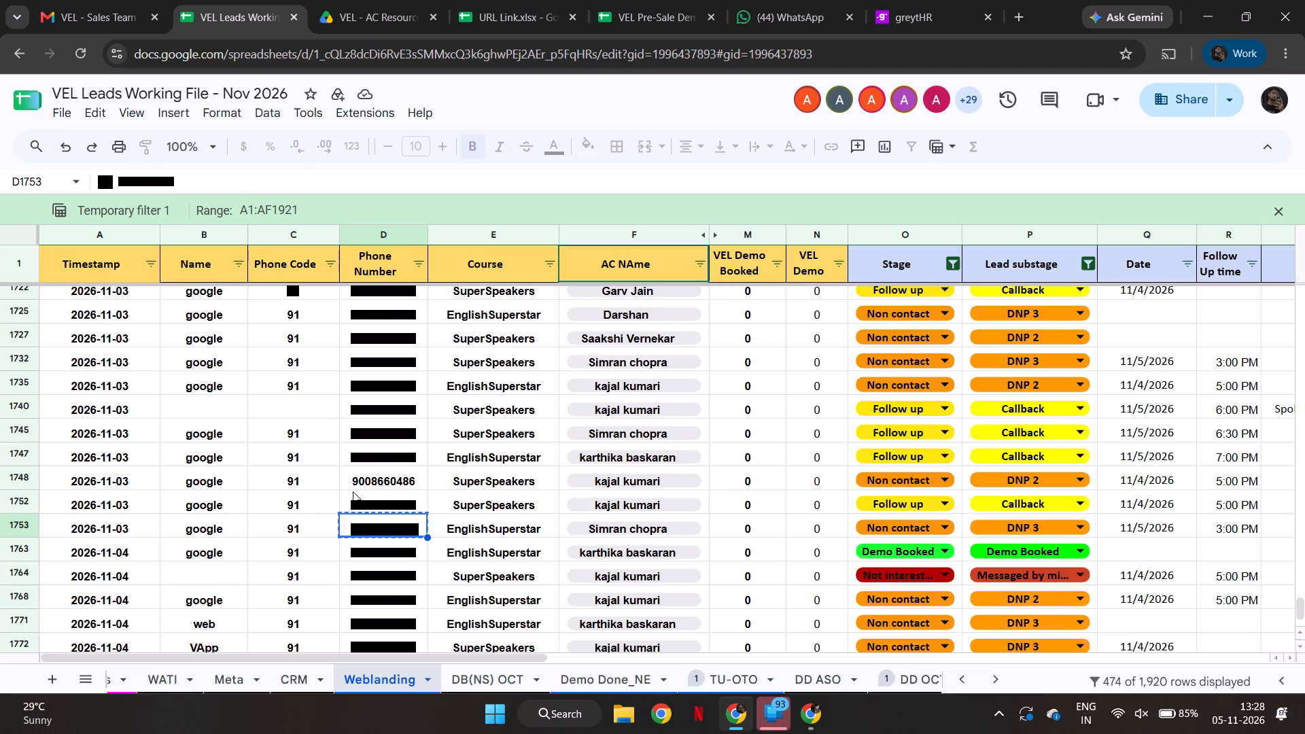
Review the remarks of the SuperSpeakers lead in row 1752 and copy its phone number.
click(342, 497)
scroll(342, 497, left, 1)
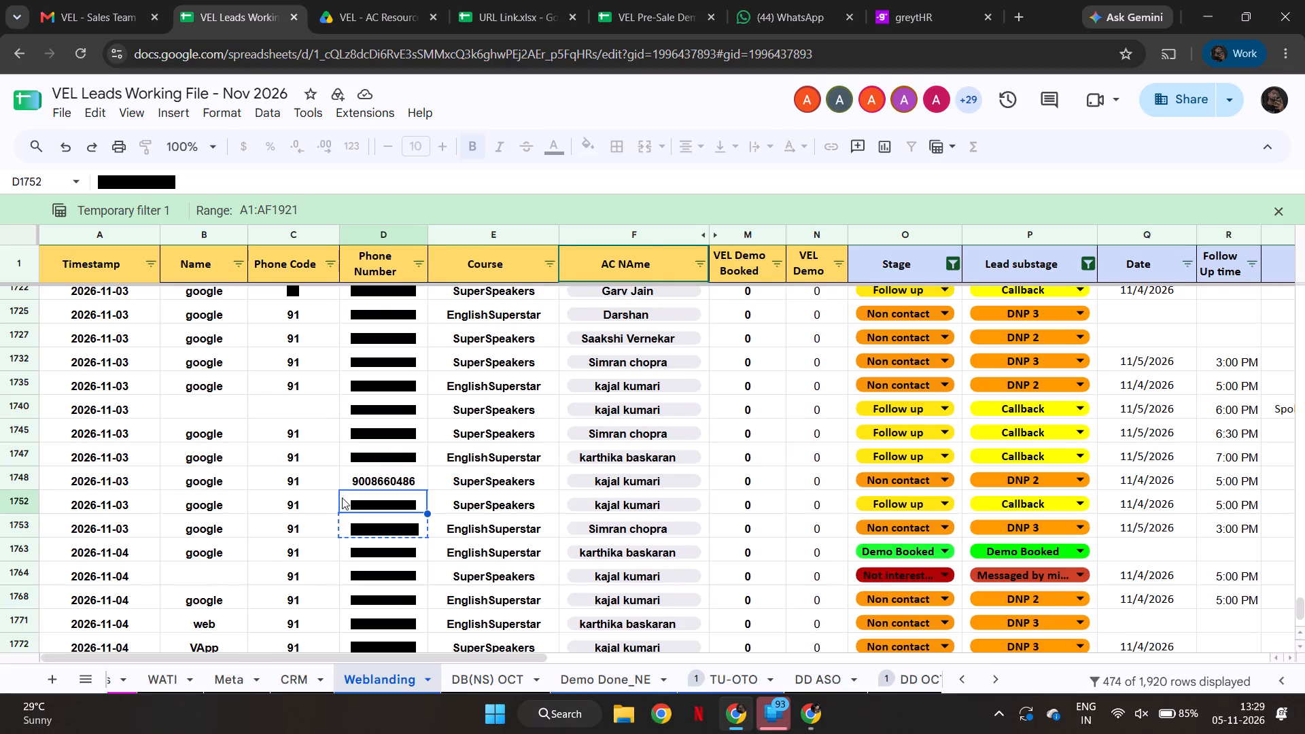
scroll(342, 497, left, 5)
scroll(342, 497, right, 1)
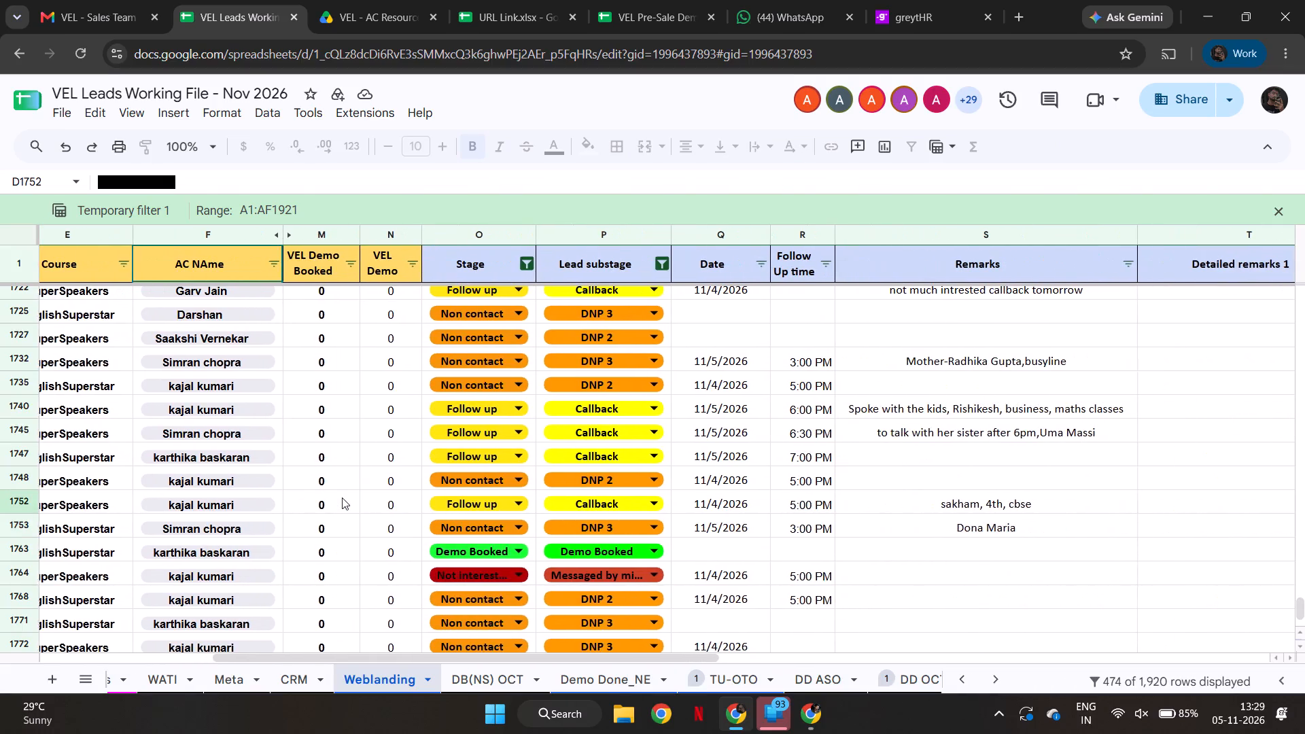
scroll(342, 497, right, 5)
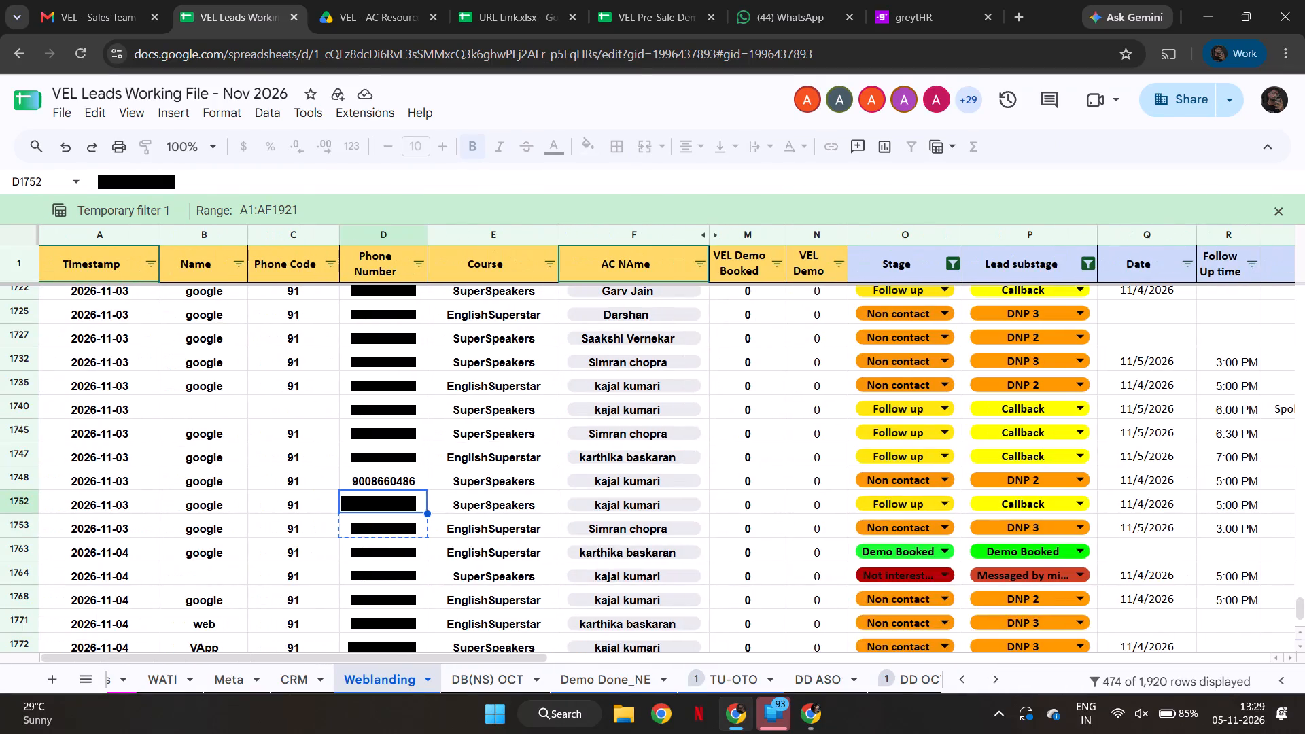
key(ctrl+c)
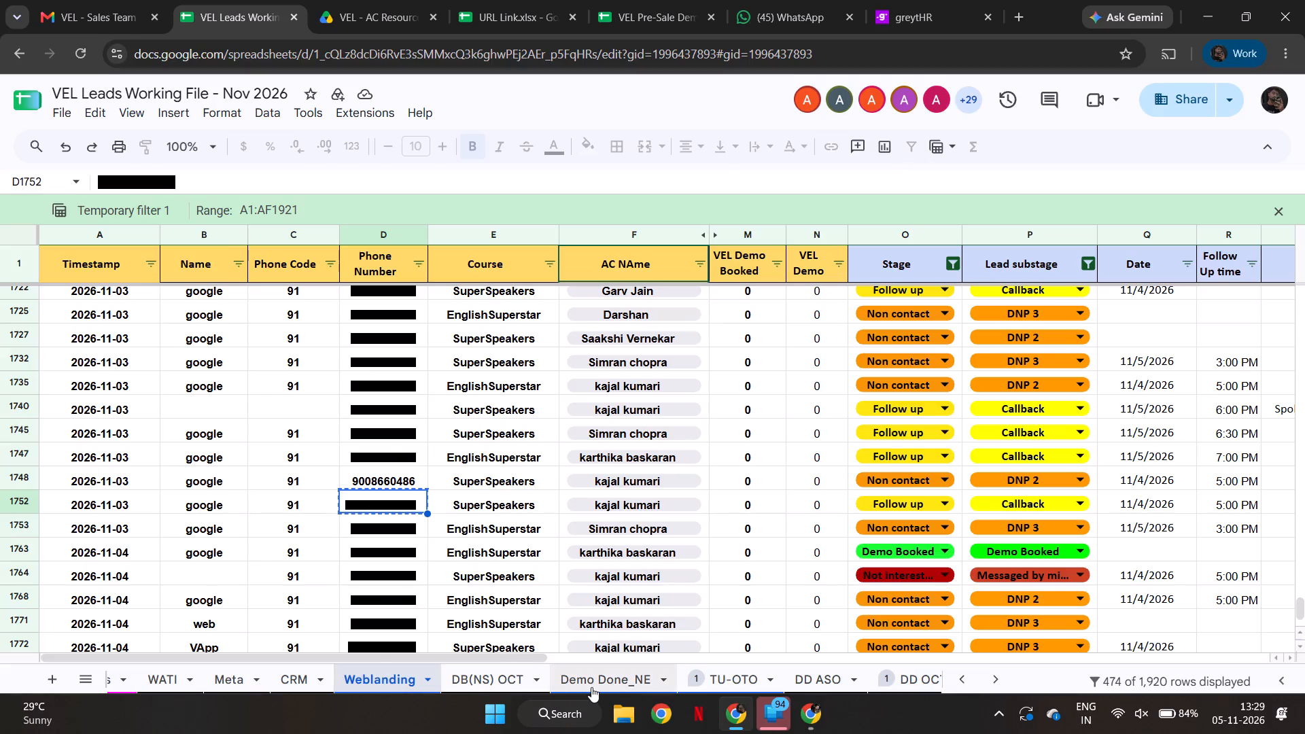
Select the phone number of the SuperSpeakers lead in row 1748.
click(396, 468)
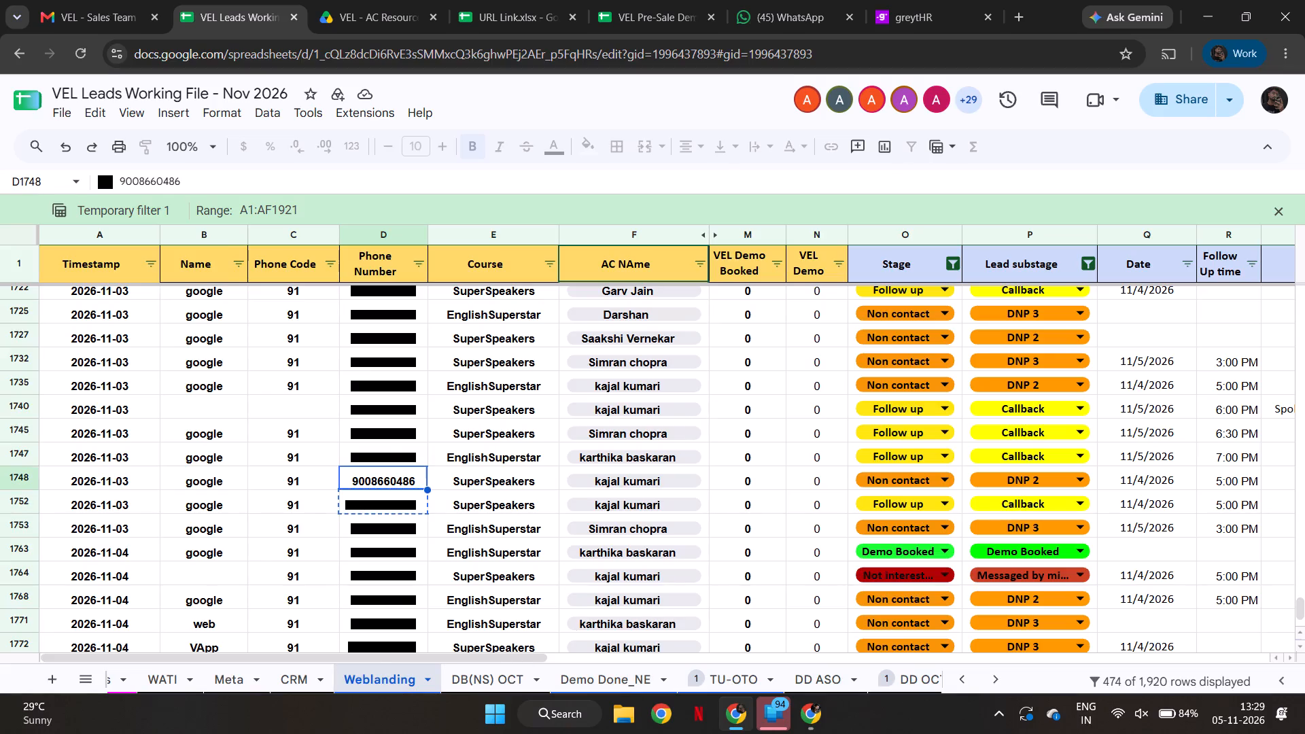
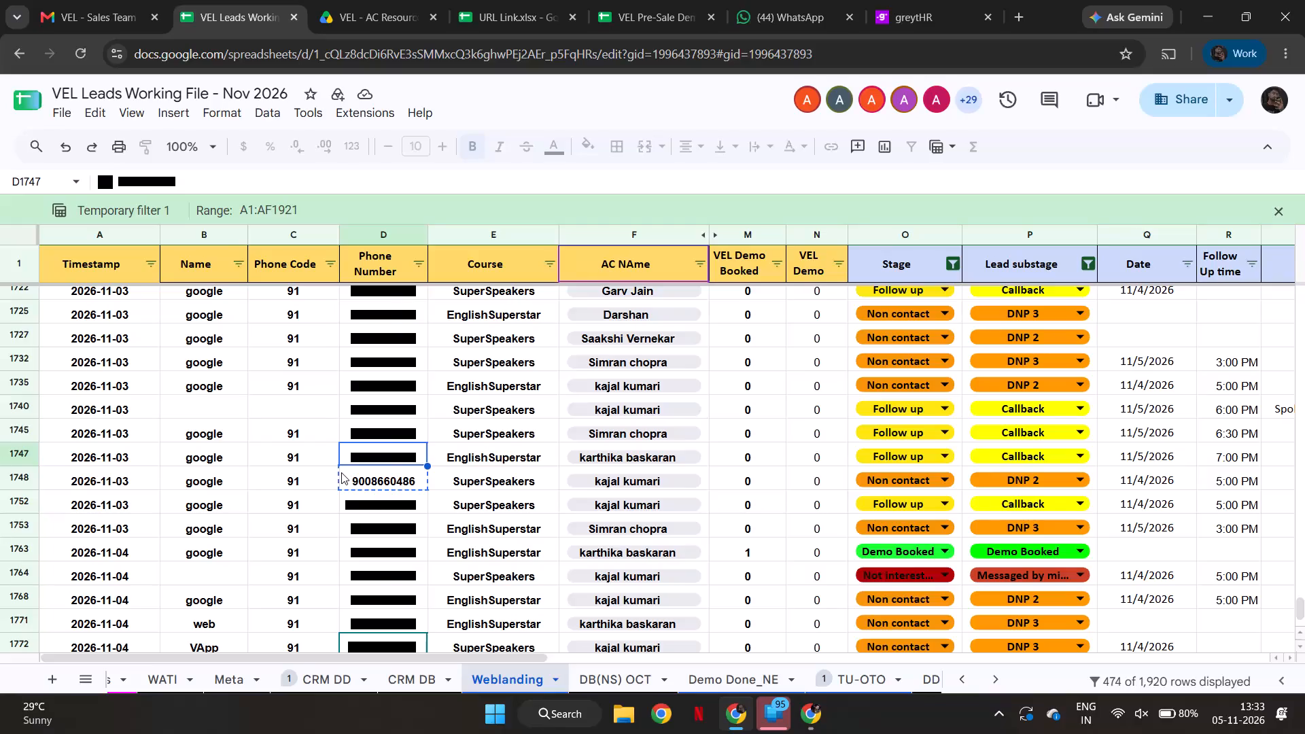
Review the stage, follow-up time and remarks of the EnglishSuperstar lead in row 1747.
key(Right)
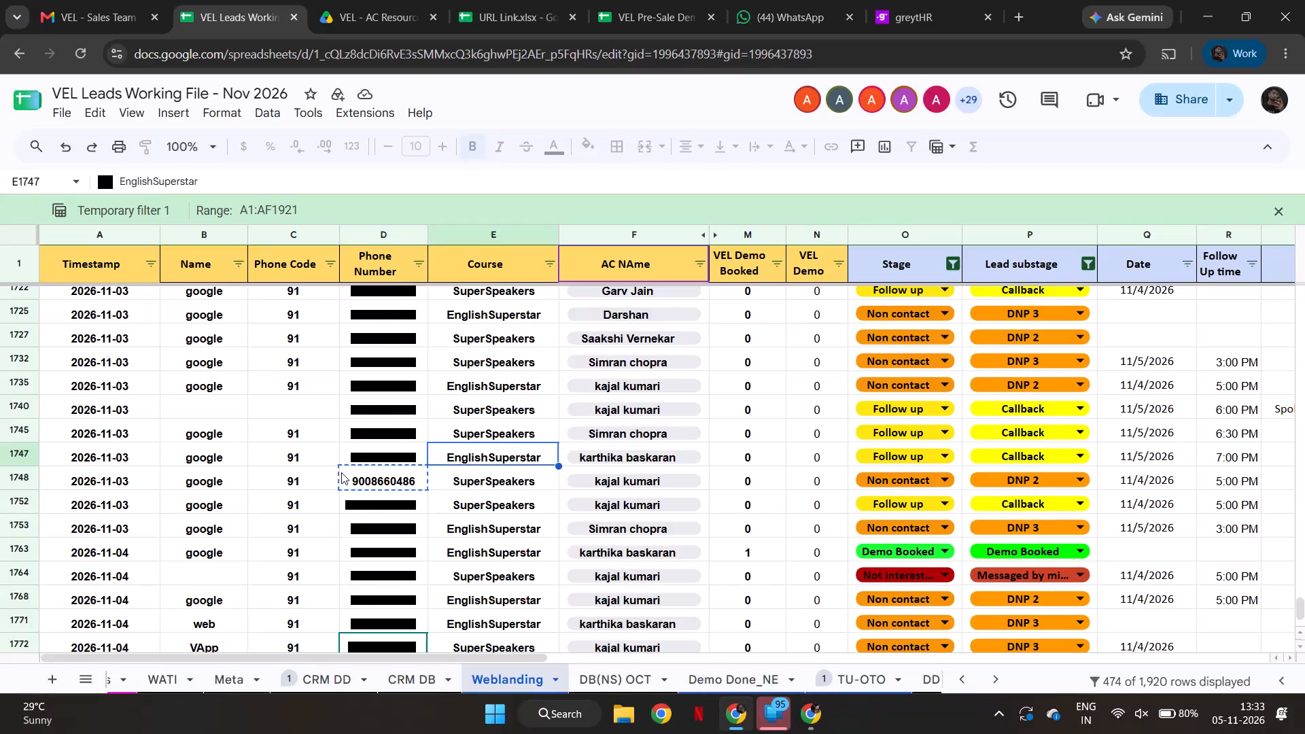
key(Right)
key(Right)
key(Right)
key(Right)
key(Right)
key(Right)
key(Right)
key(Right)
key(Right)
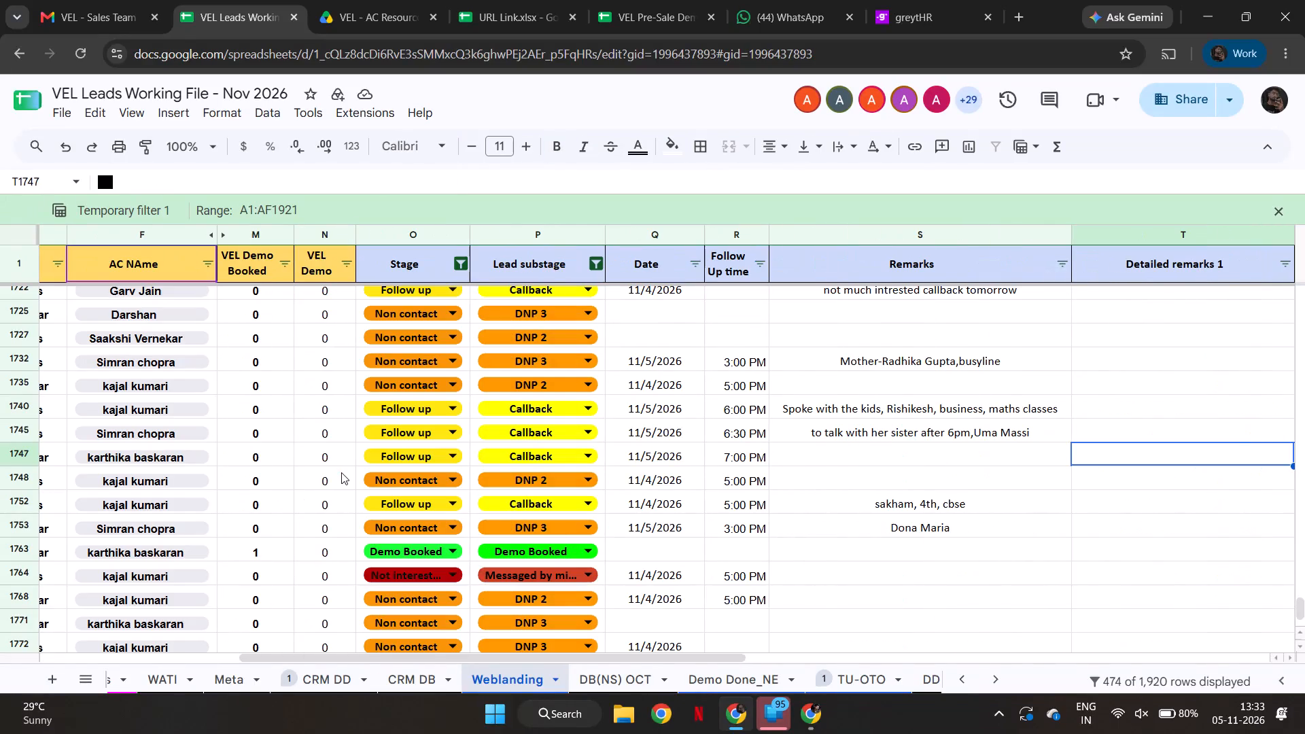
key(Left)
key(Left)
key(Left)
key(Left)
key(Left)
key(Left)
key(Left)
key(Left)
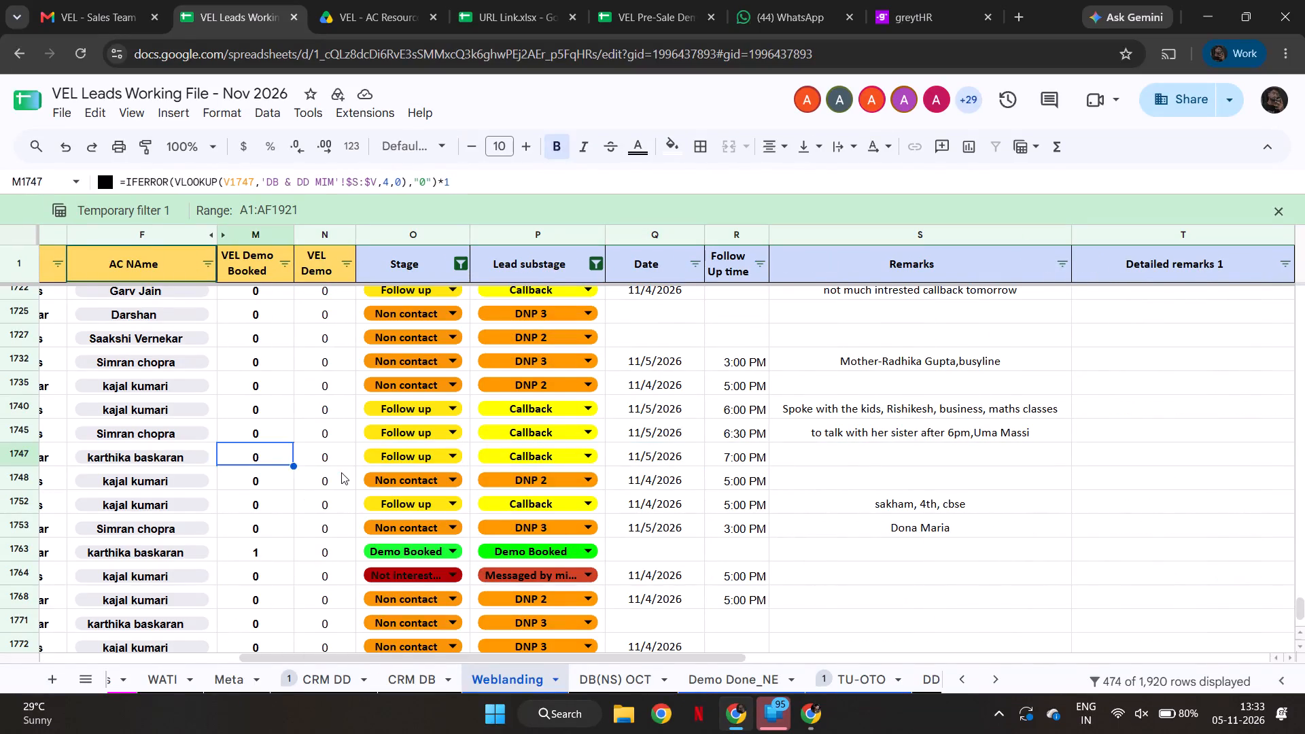
key(Left)
key(Left)
key(Left)
key(Left)
key(Right)
key(Right)
key(Right)
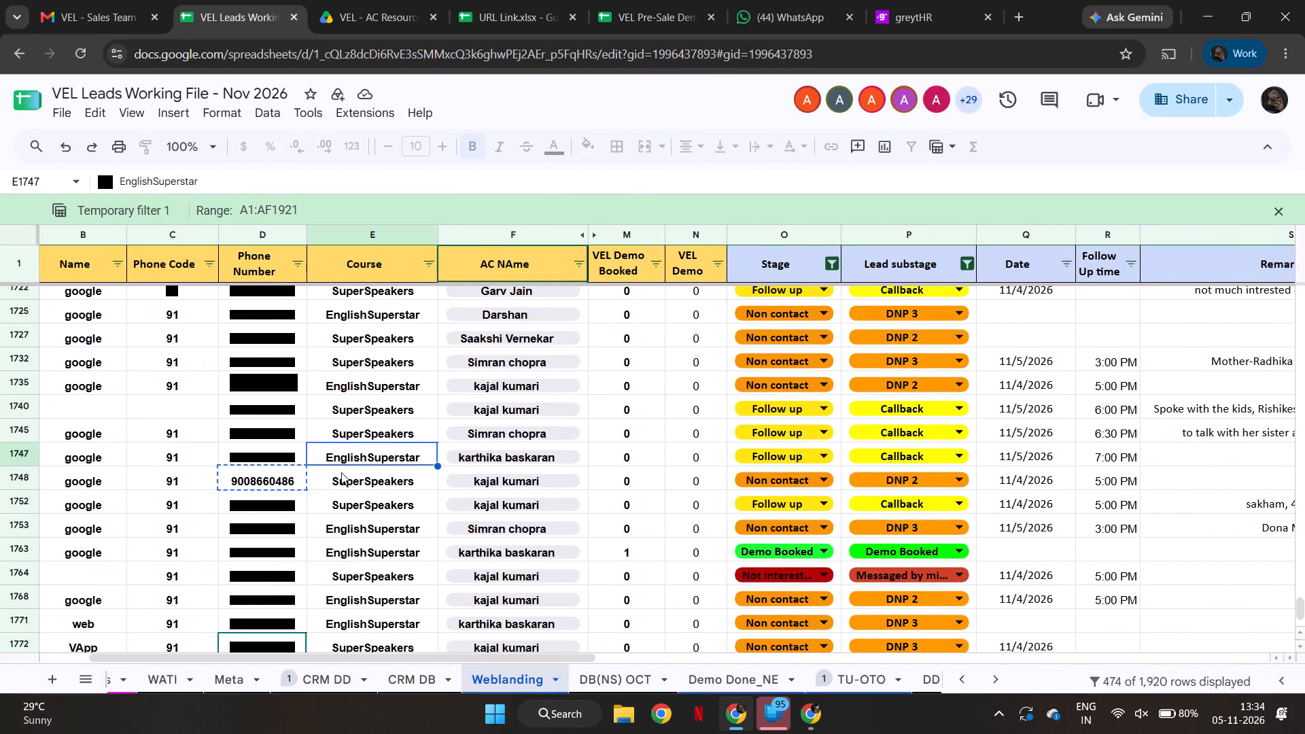
key(Left)
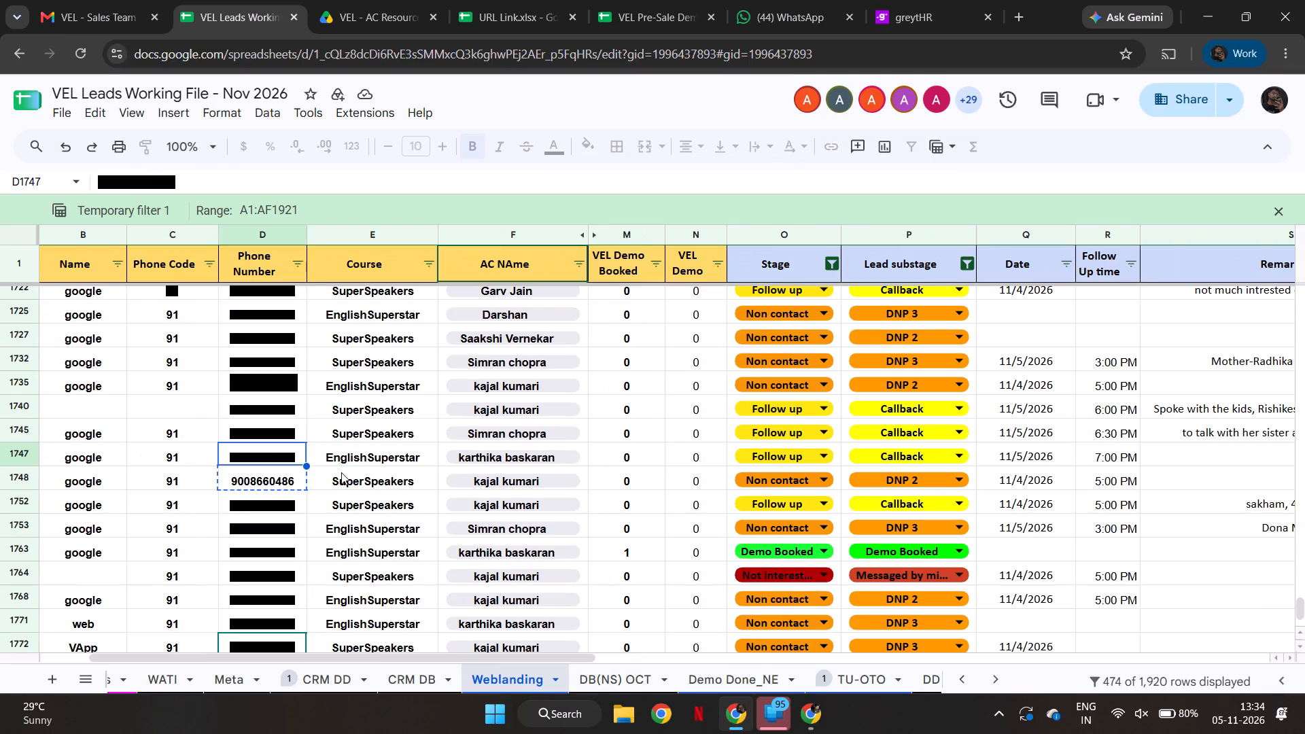
Copy the phone number of the EnglishSuperstar lead in row 1735.
key(Up)
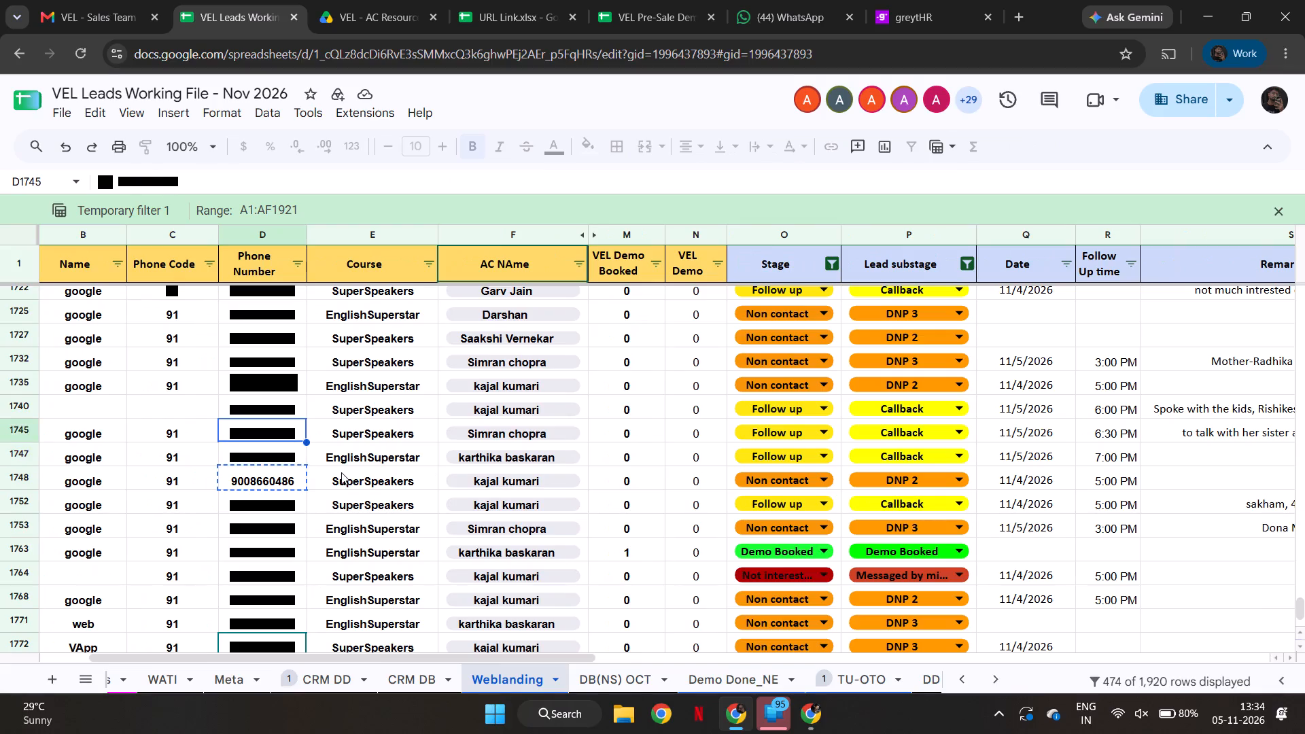
key(Up)
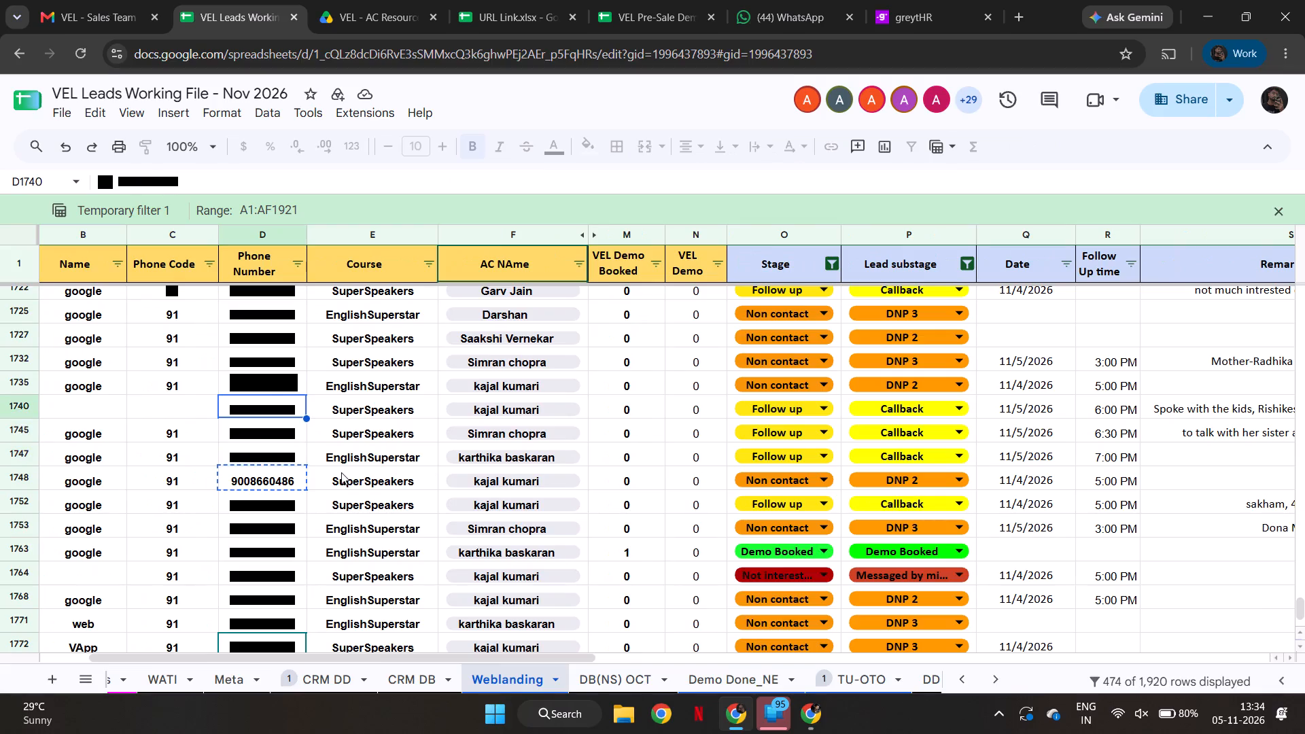
key(Up)
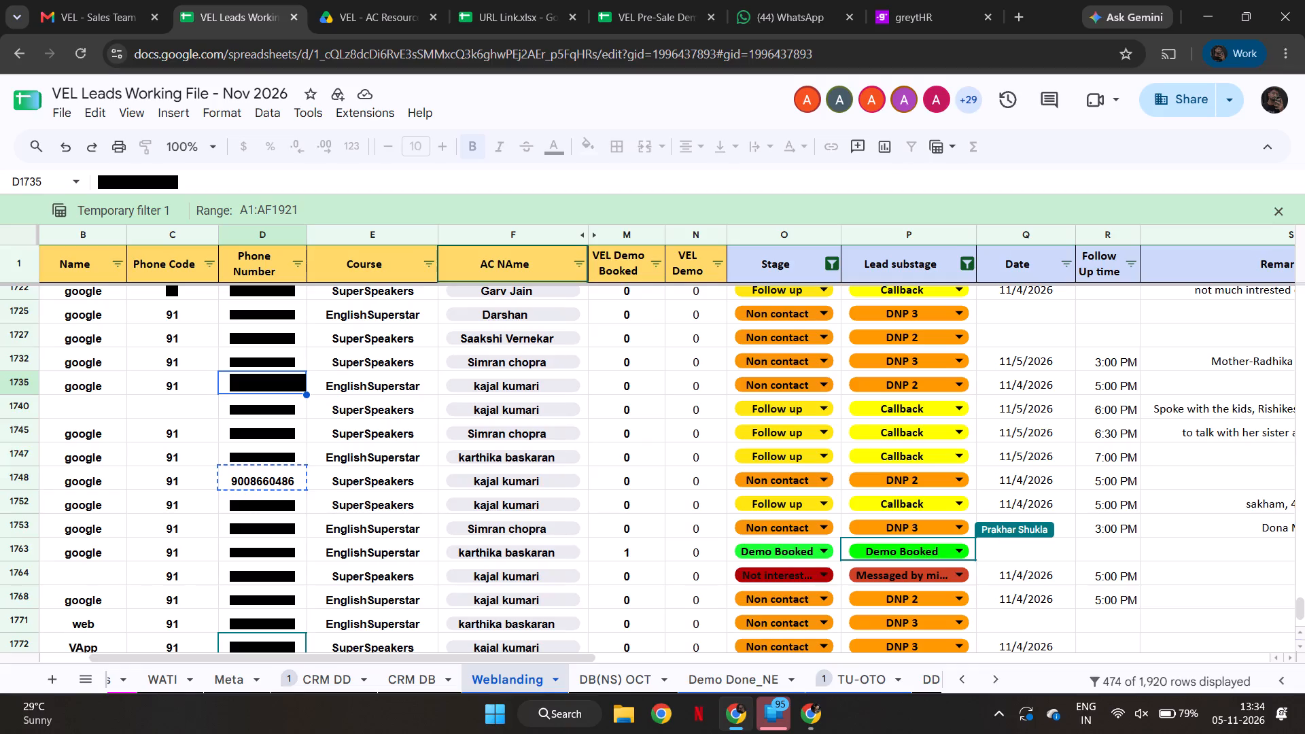
key(ctrl+c)
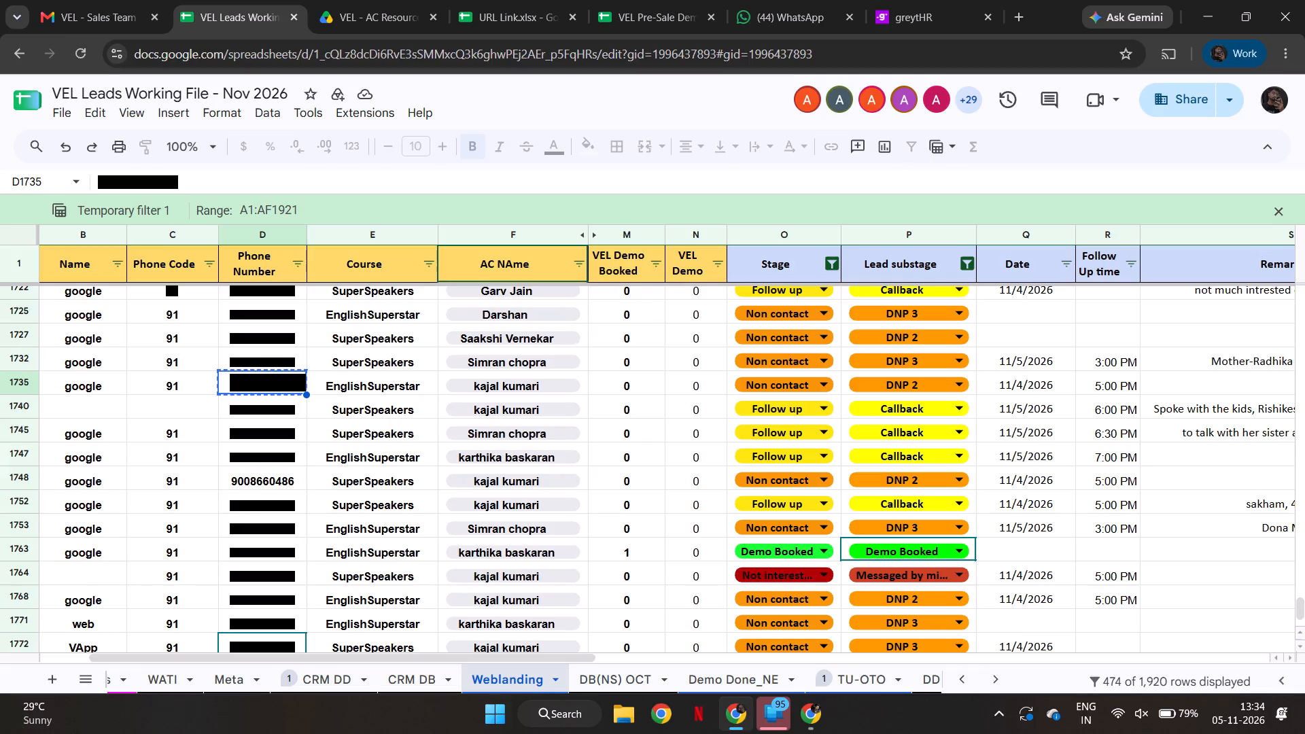
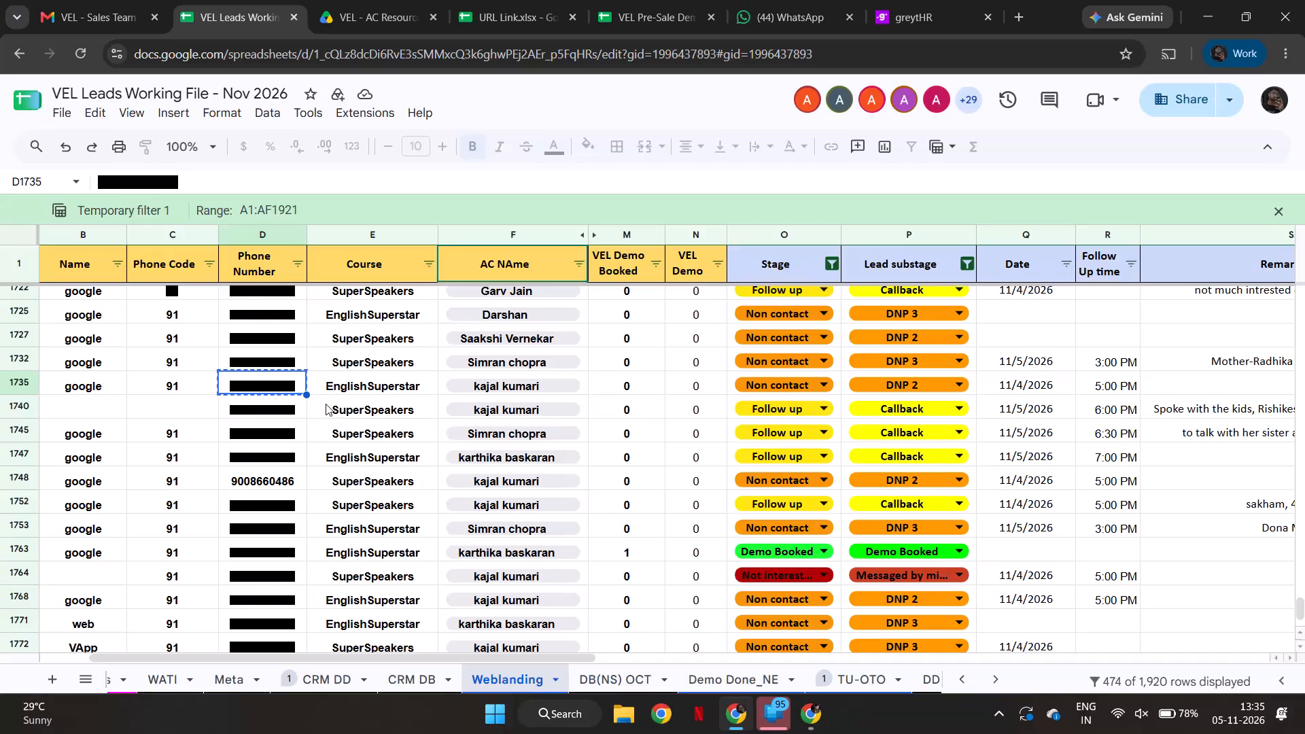
Find the Growth_App EnglishSuperstar lead dated 2026-10-31 in row 1552 and copy its phone number.
scroll(326, 404, up, 2)
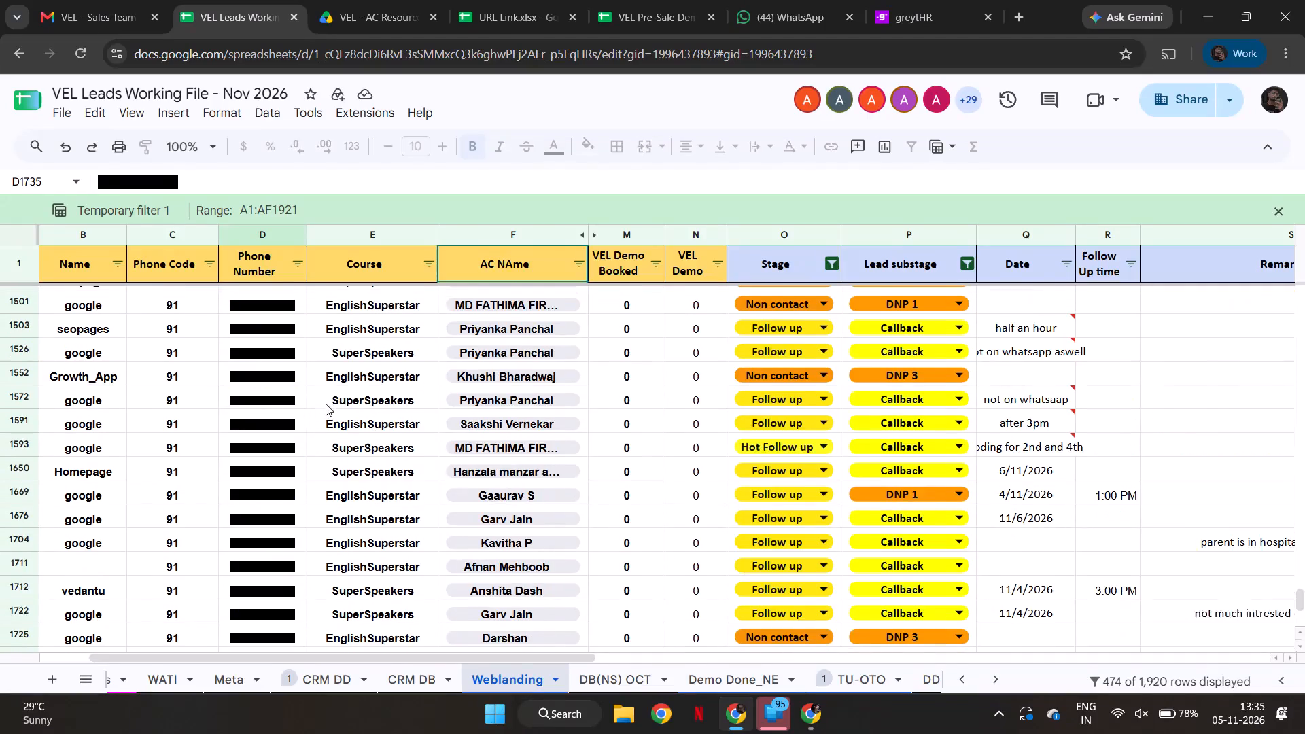
scroll(326, 404, up, 8)
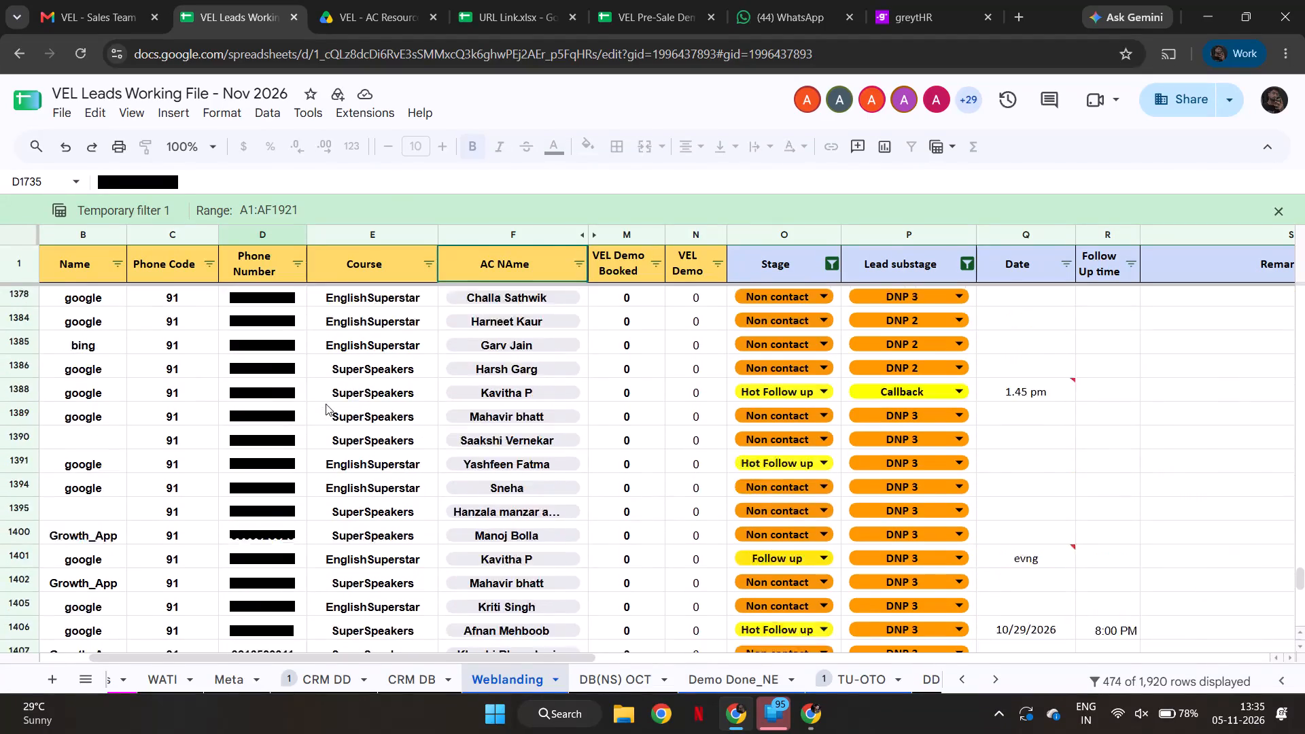
scroll(326, 404, up, 1)
scroll(326, 404, right, 5)
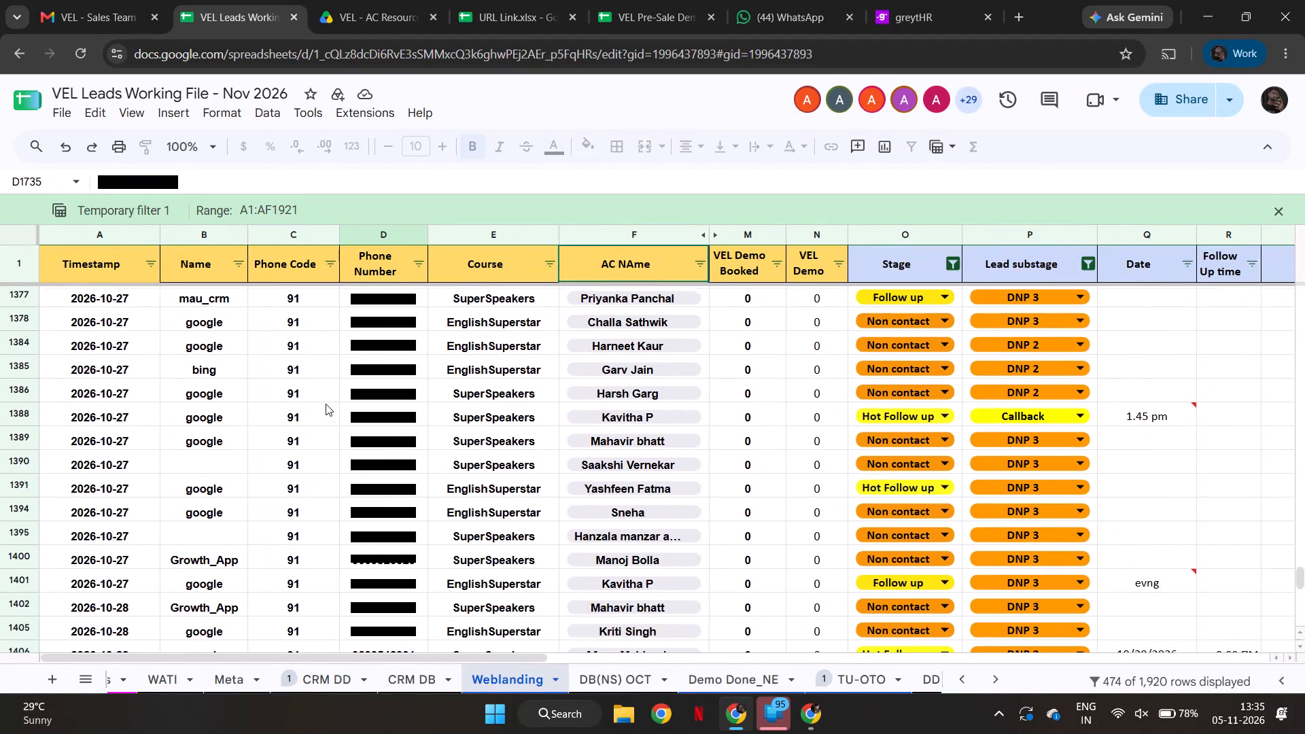
scroll(169, 431, down, 12)
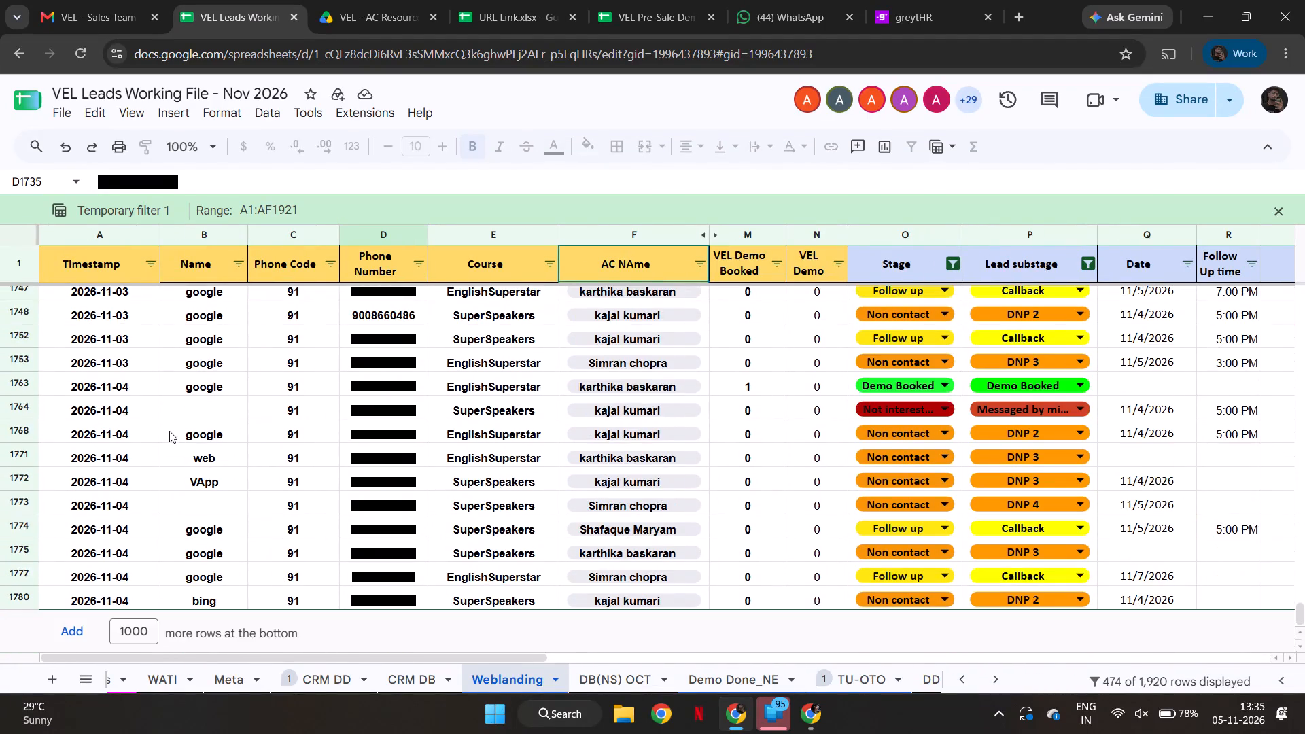
scroll(132, 550, up, 1)
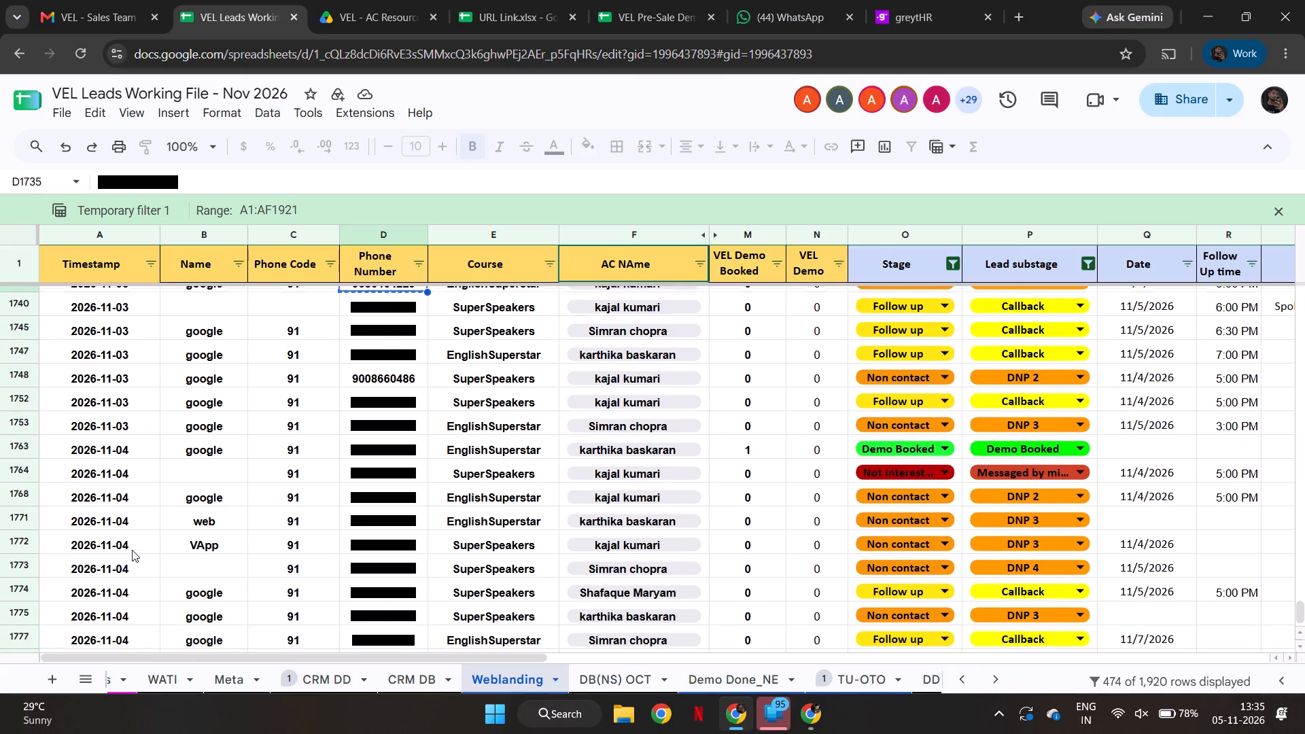
scroll(133, 466, up, 2)
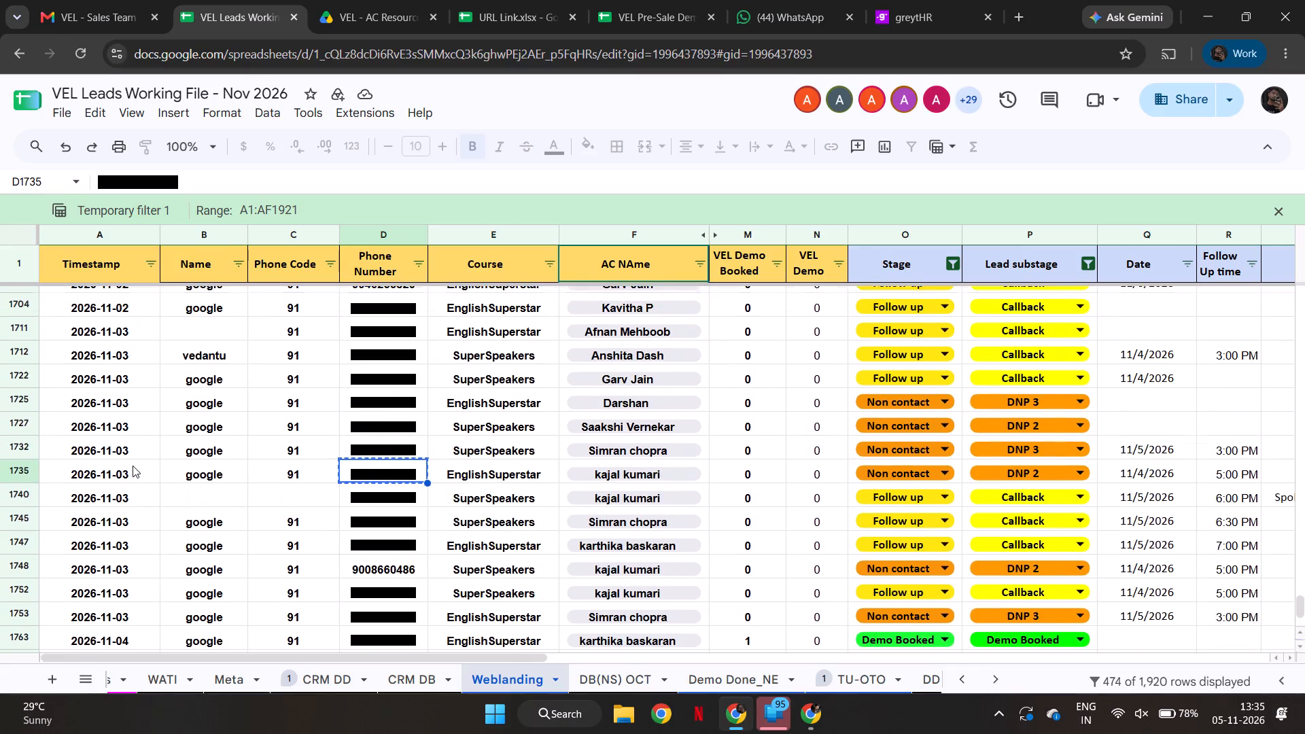
scroll(133, 466, up, 3)
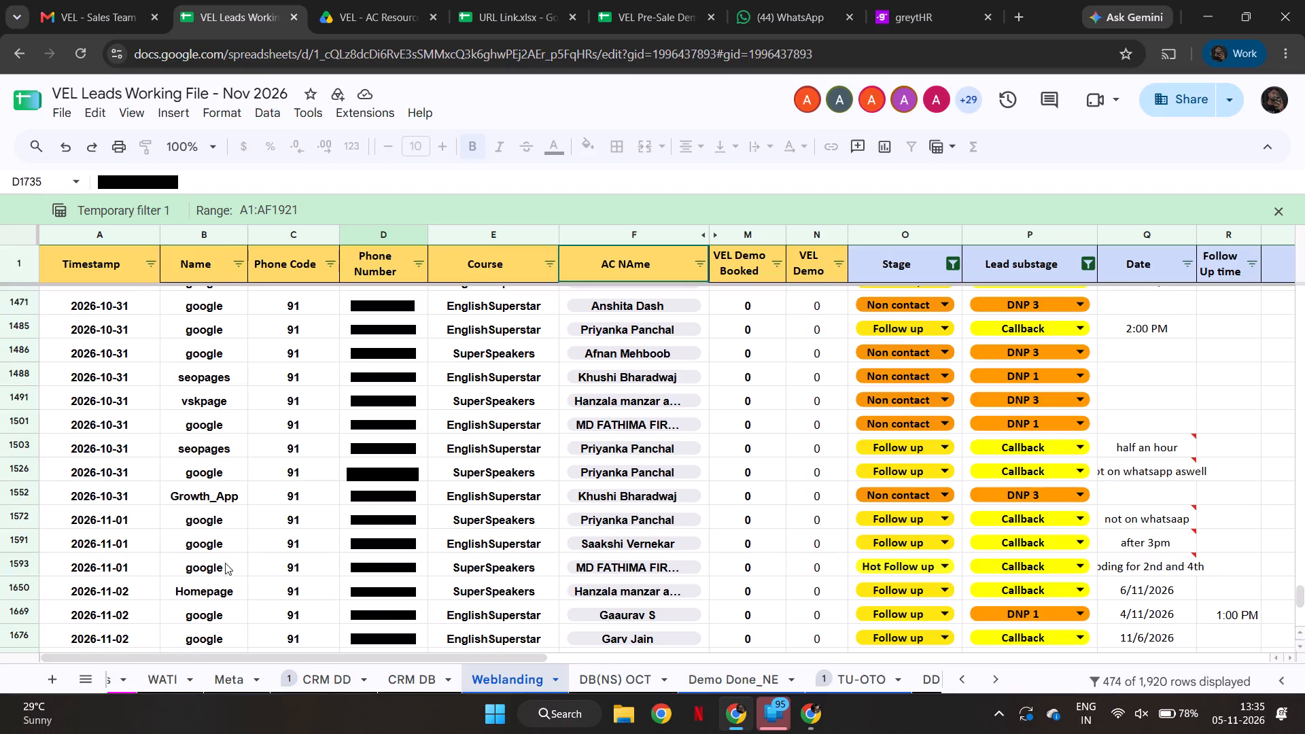
click(371, 494)
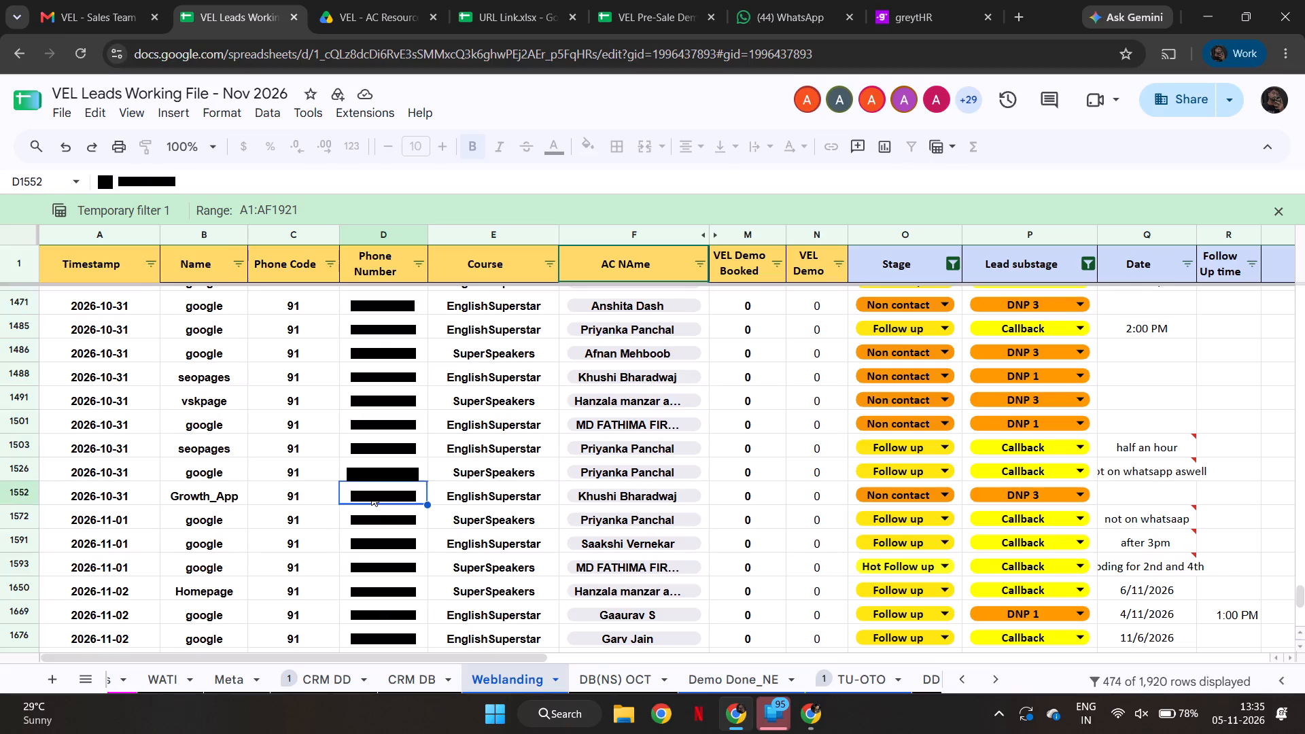
key(ctrl+c)
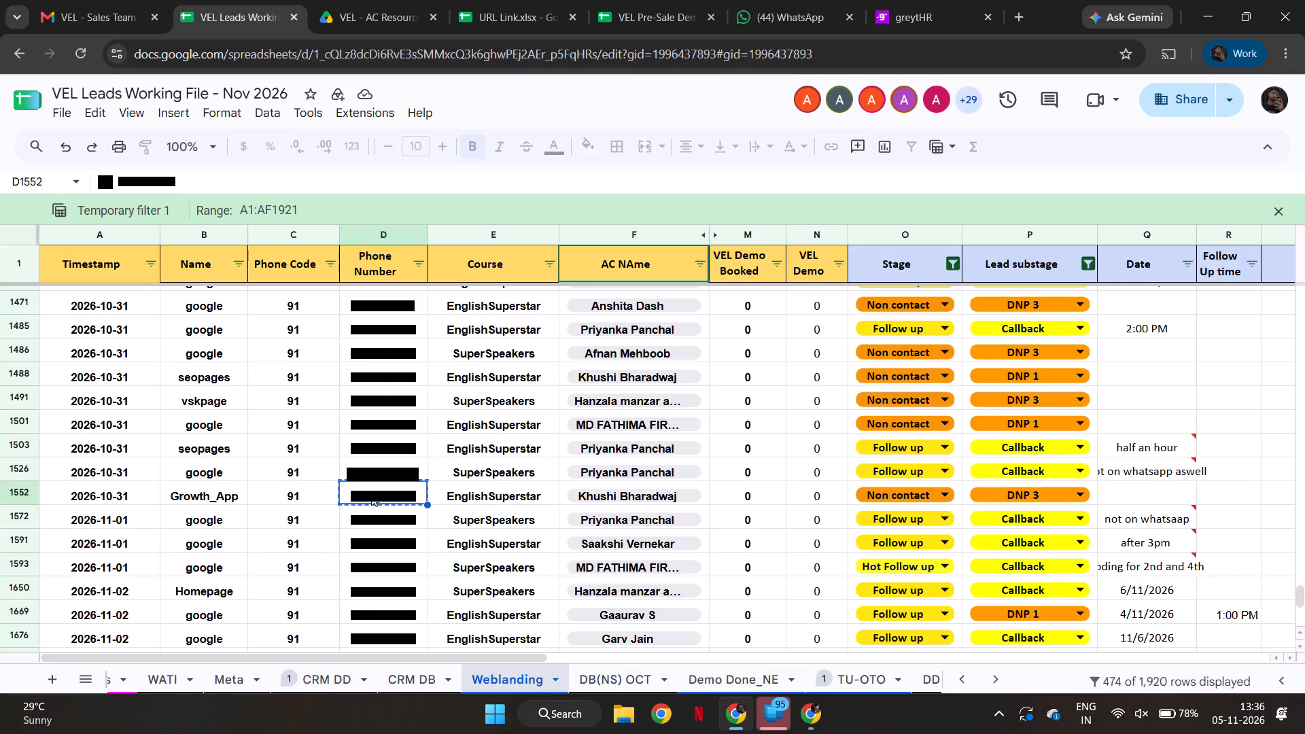
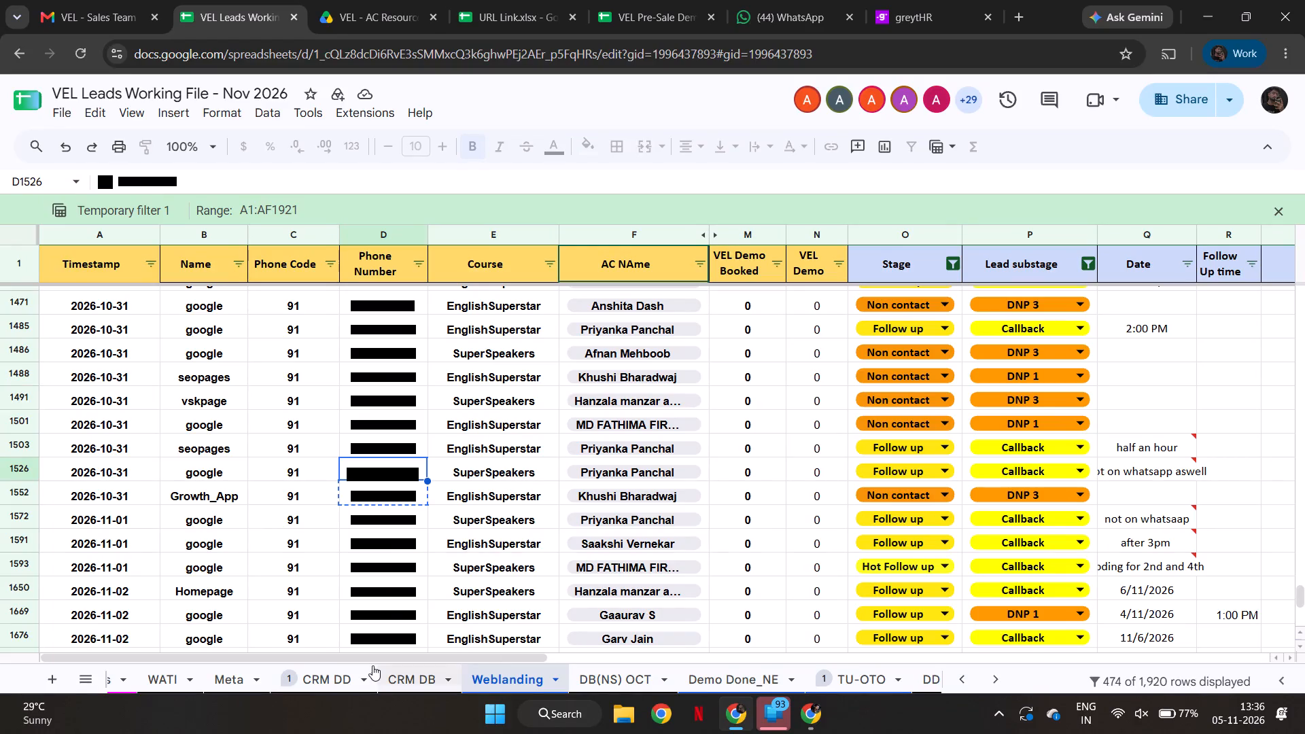
Check the AC Name assignments of the newly added leads in the CRM DB and CRM DD sheets.
click(328, 667)
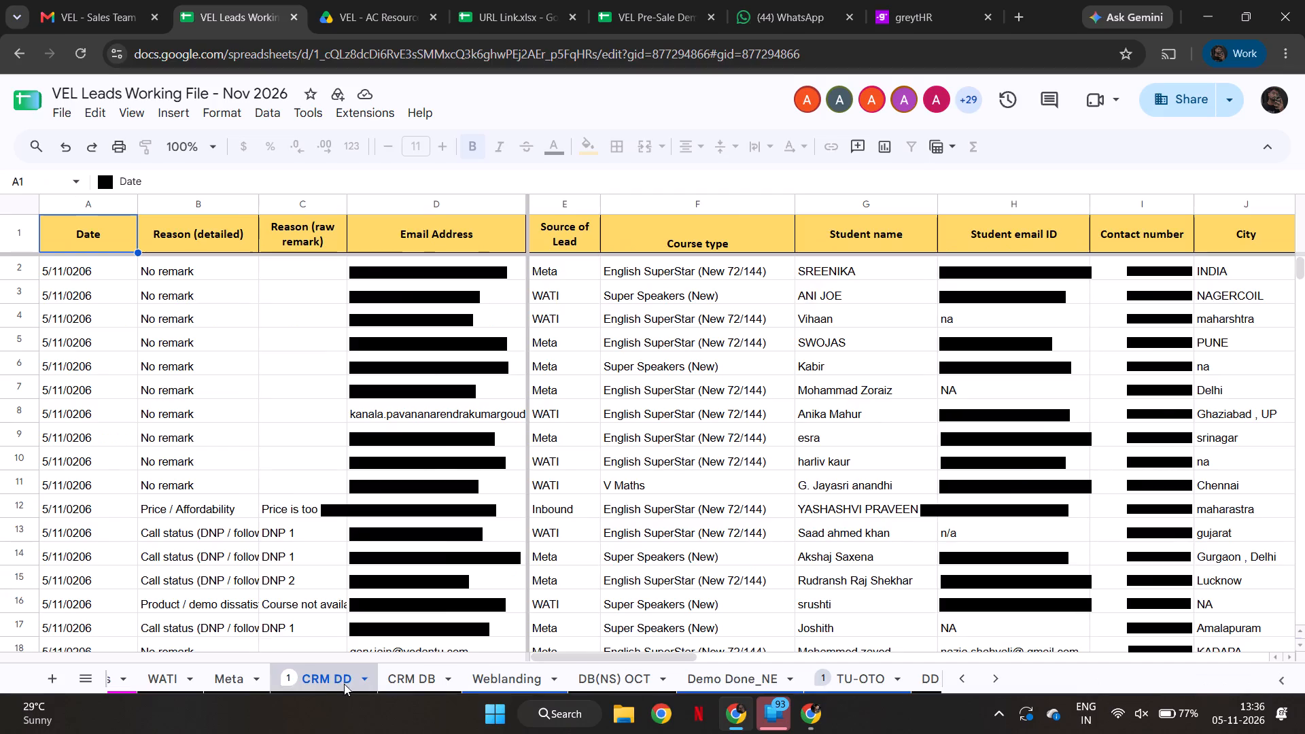
click(425, 671)
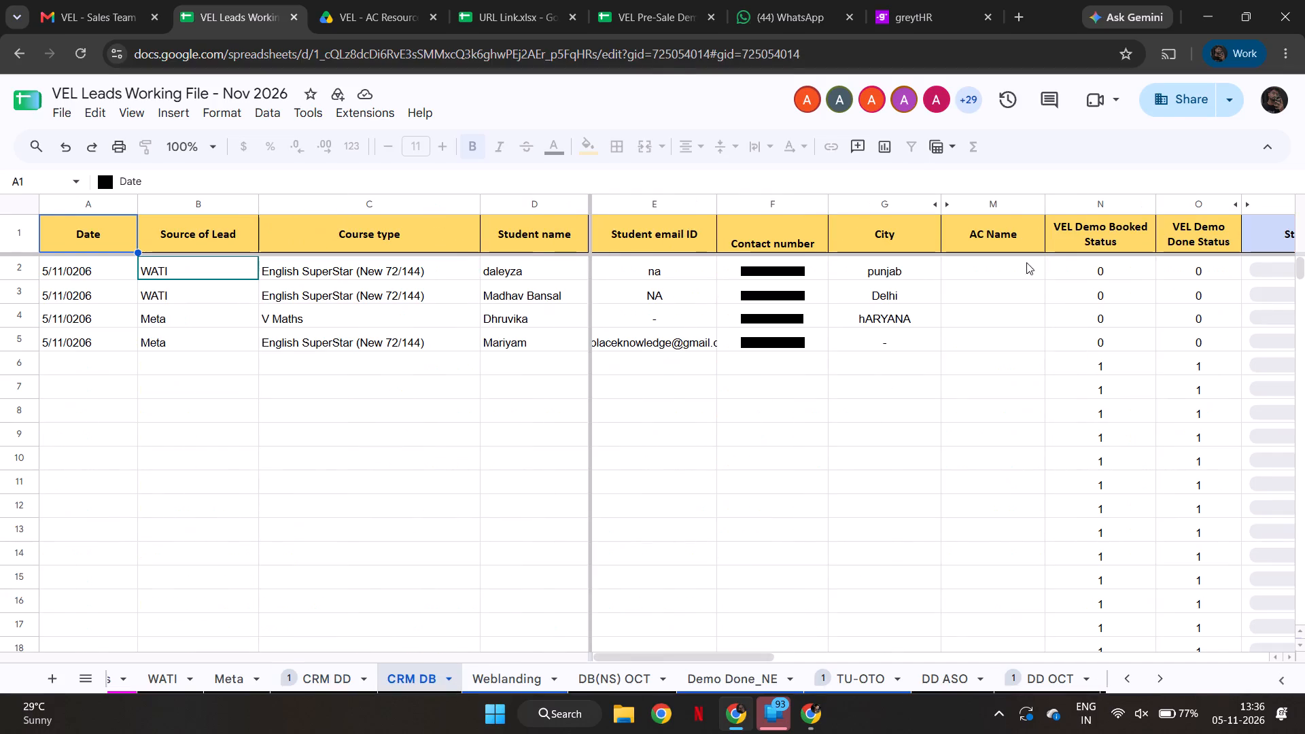
click(988, 277)
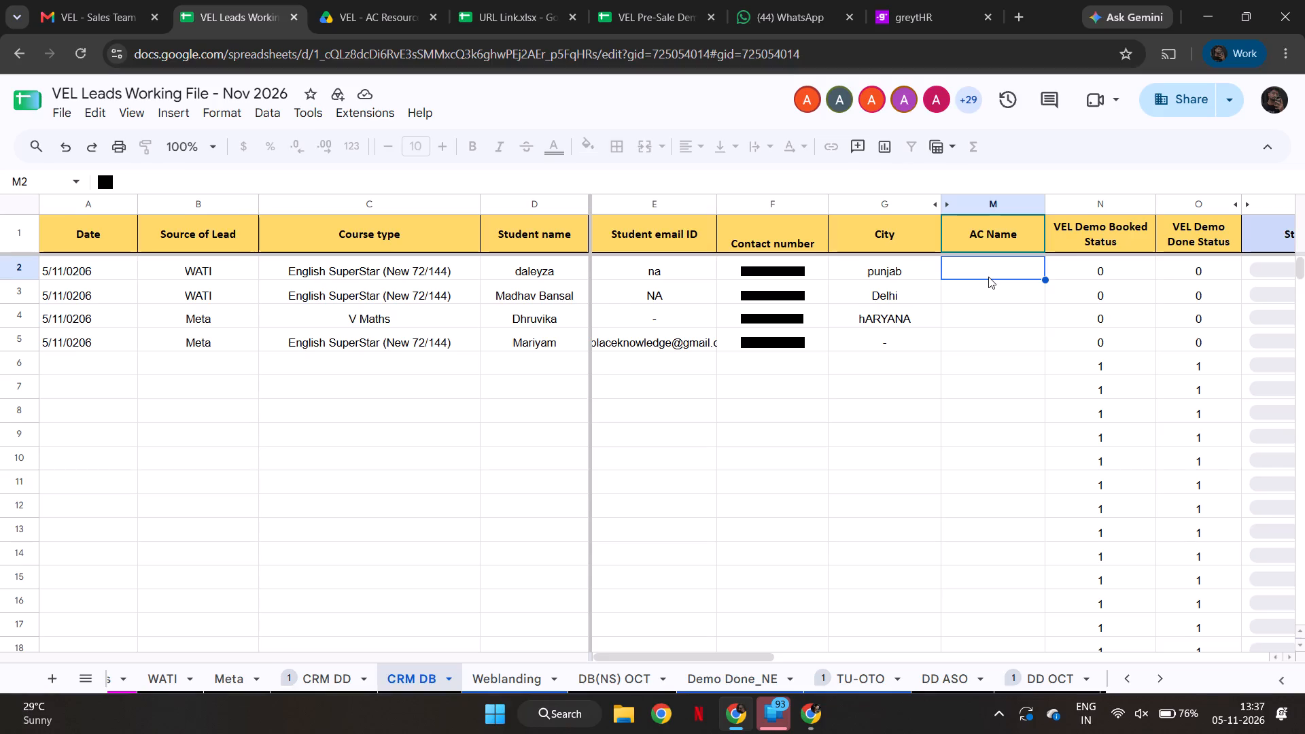
click(330, 683)
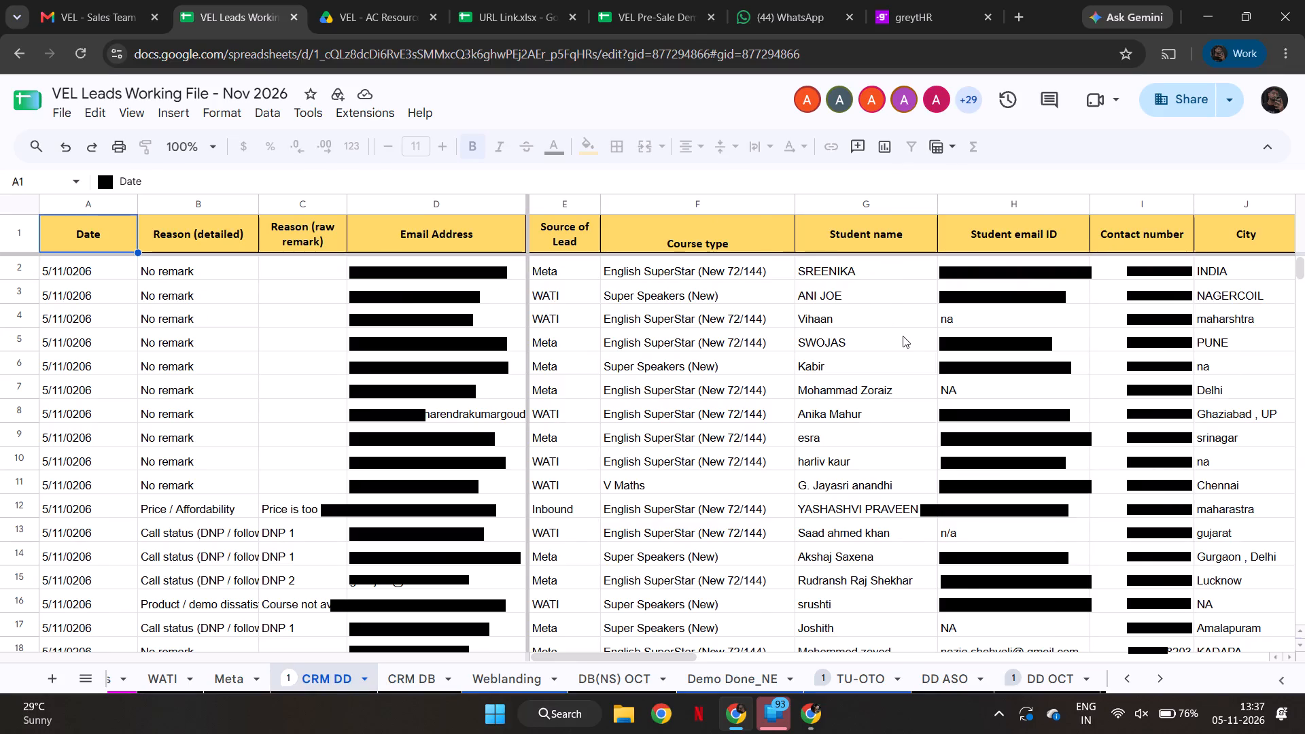
scroll(903, 336, left, 3)
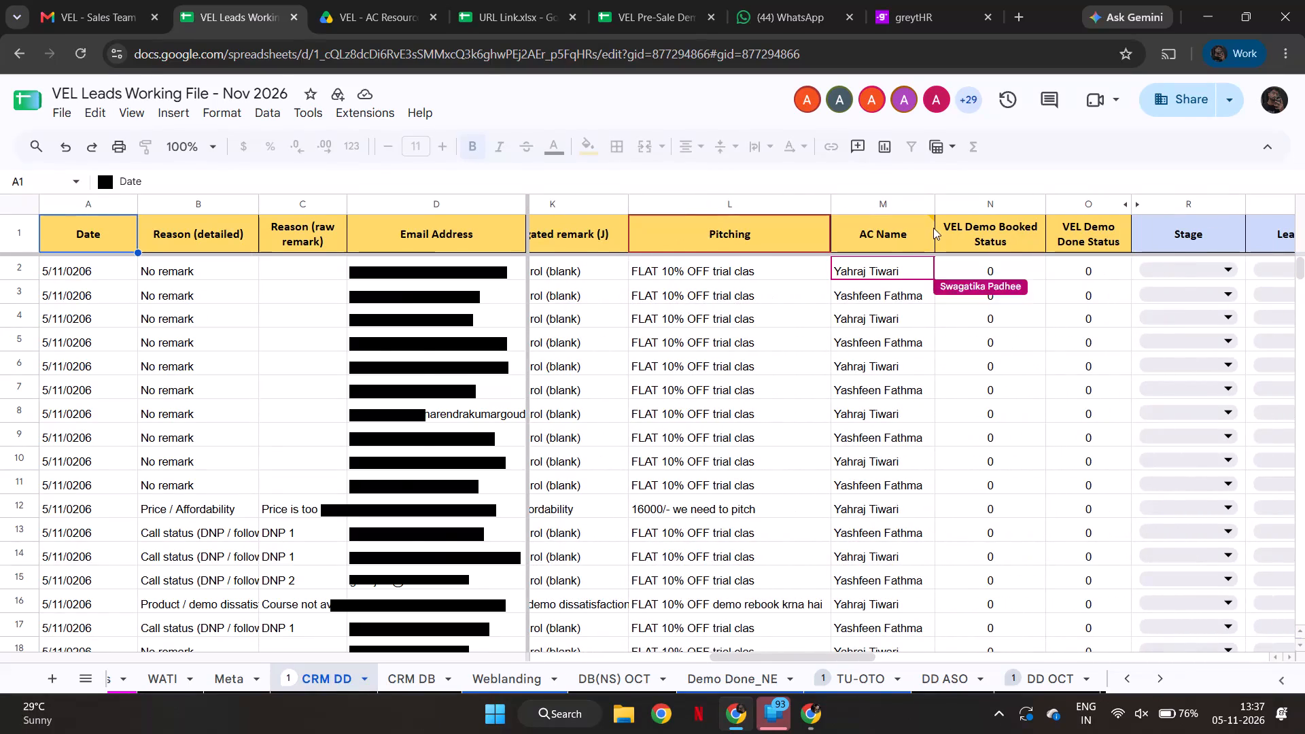
scroll(888, 506, down, 1)
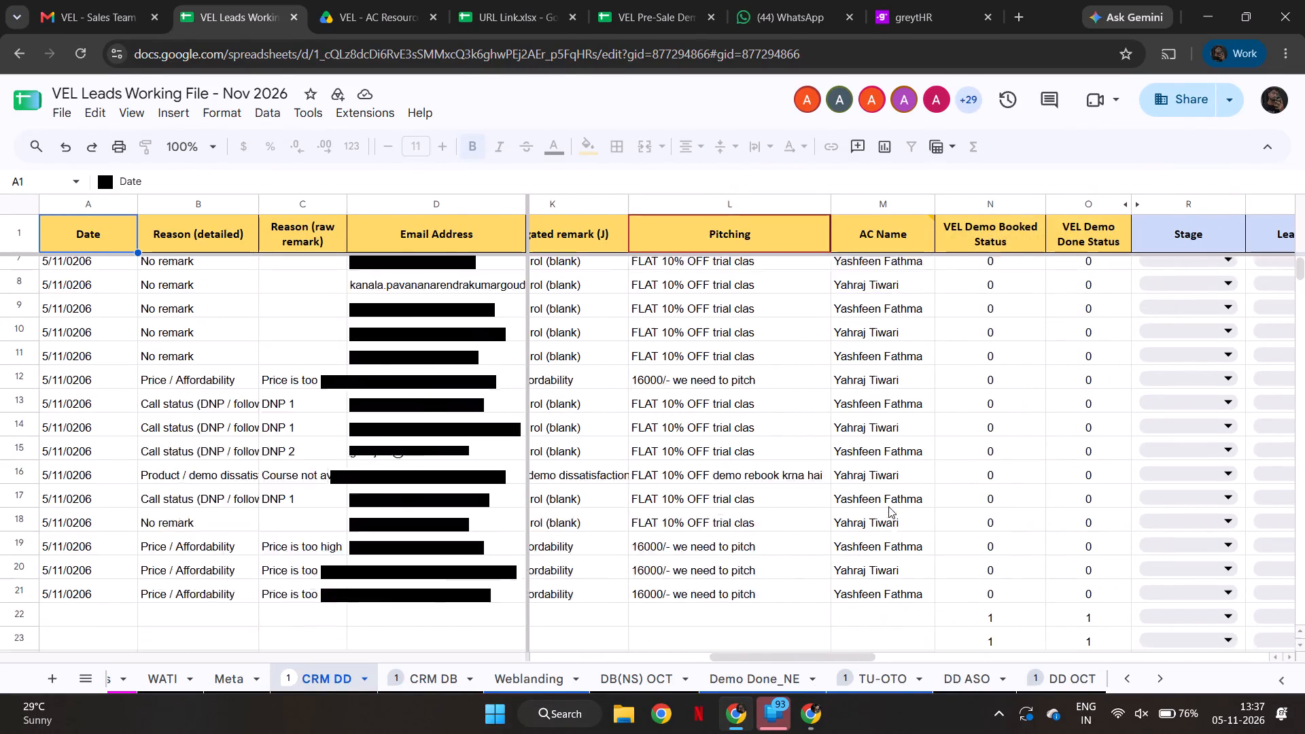
scroll(888, 506, down, 2)
scroll(888, 506, up, 13)
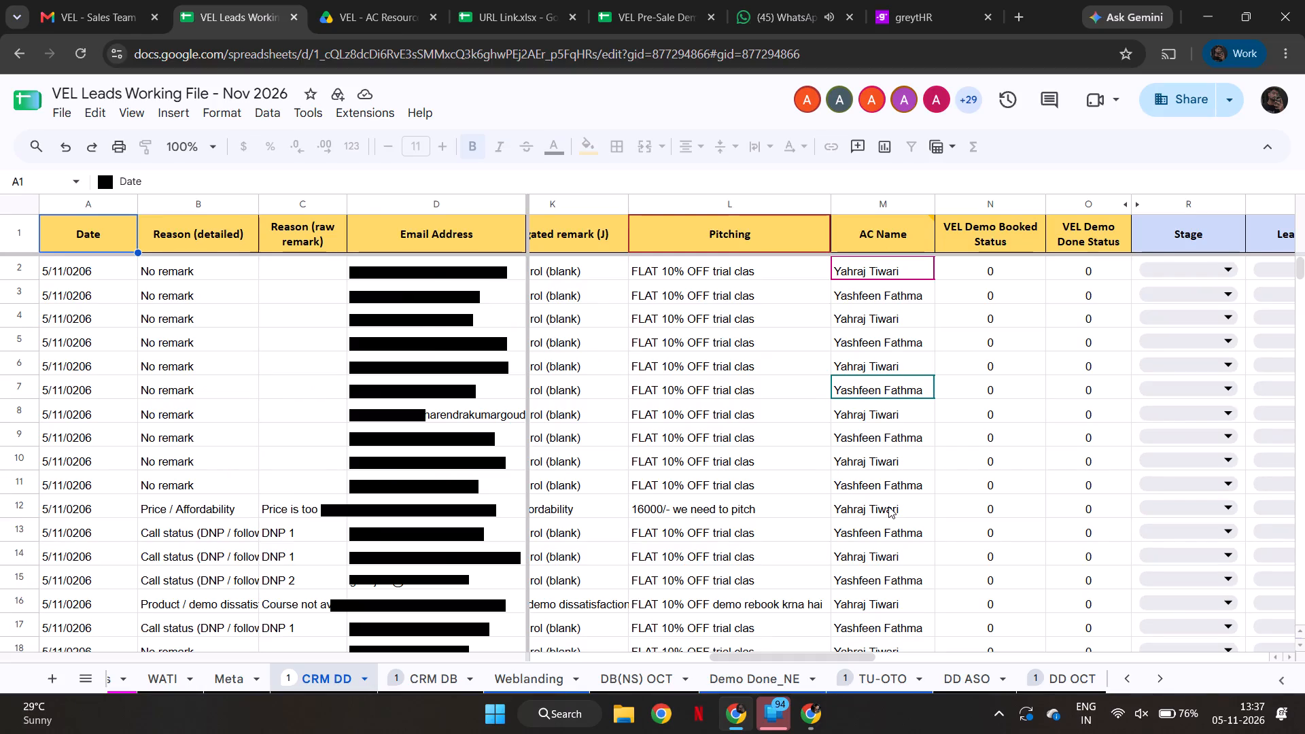
scroll(888, 506, right, 7)
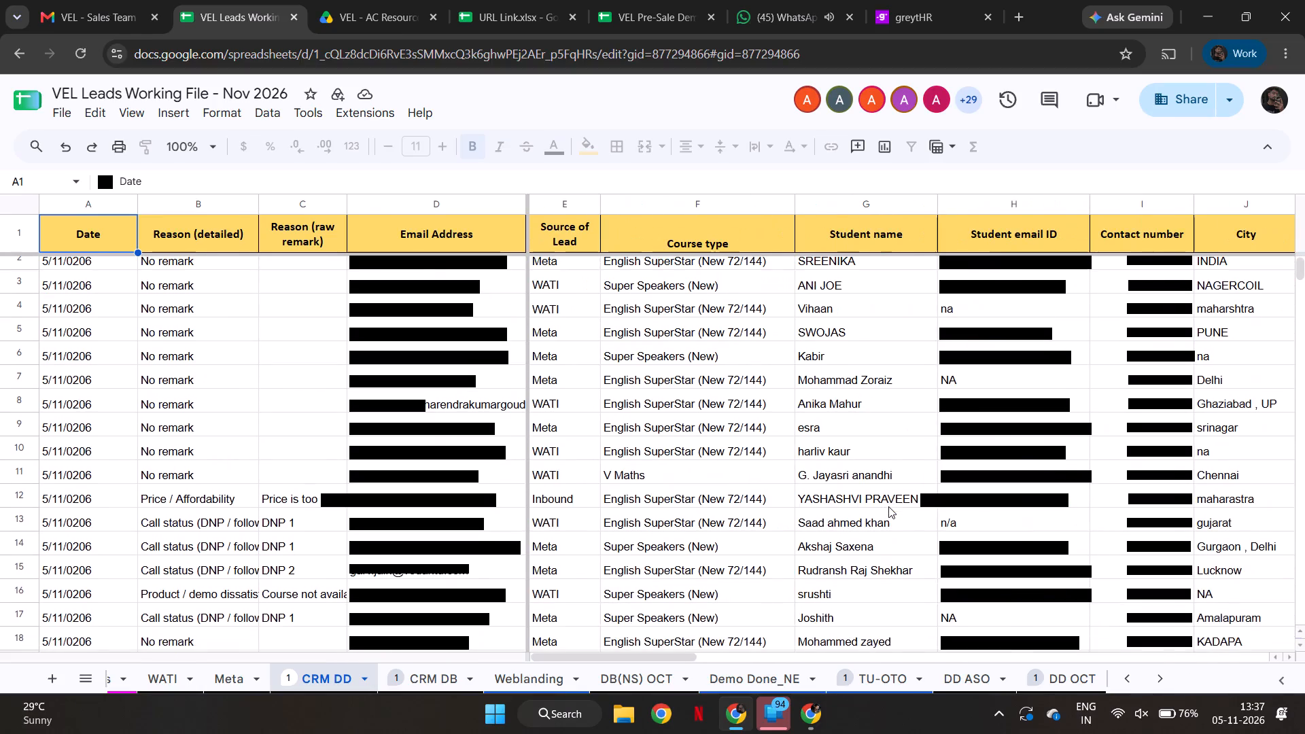
scroll(888, 506, up, 2)
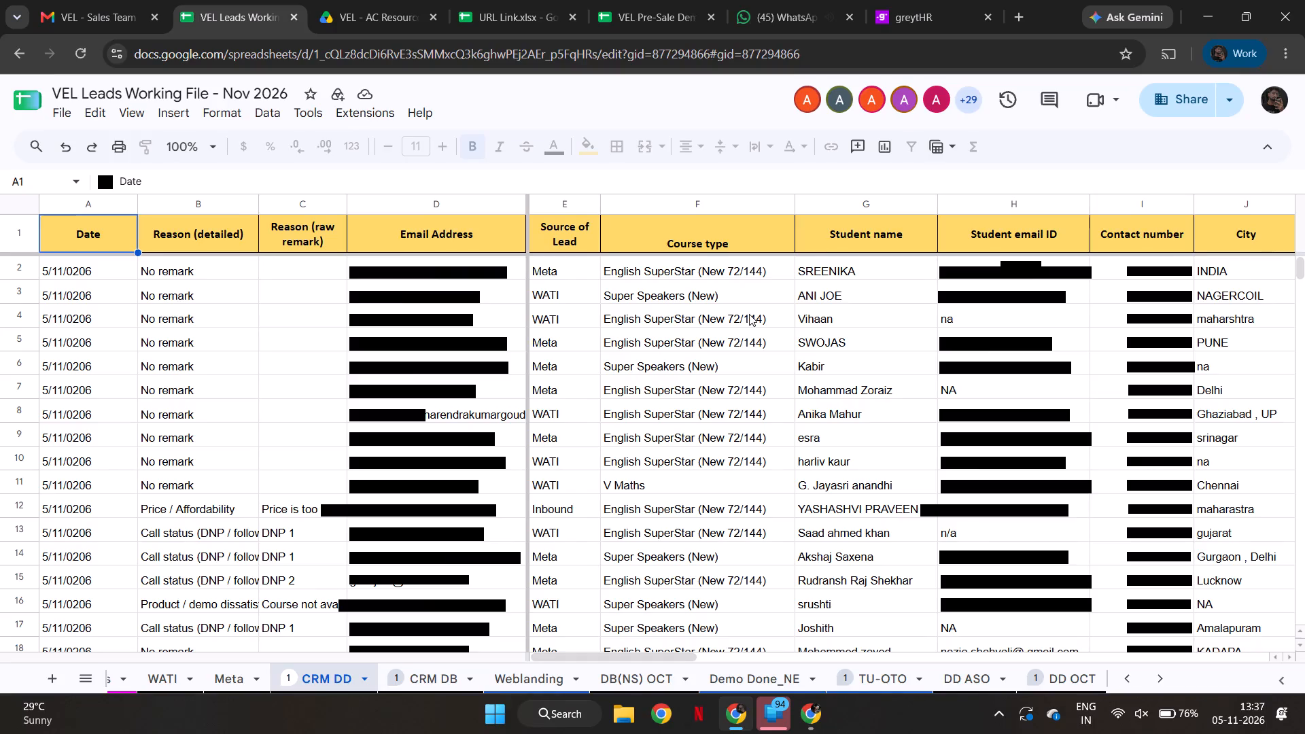
Review the row 2 lead in CRM DD across its source, course type, city, segregated remark, pitching, AC name, demo statuses and stage.
click(557, 258)
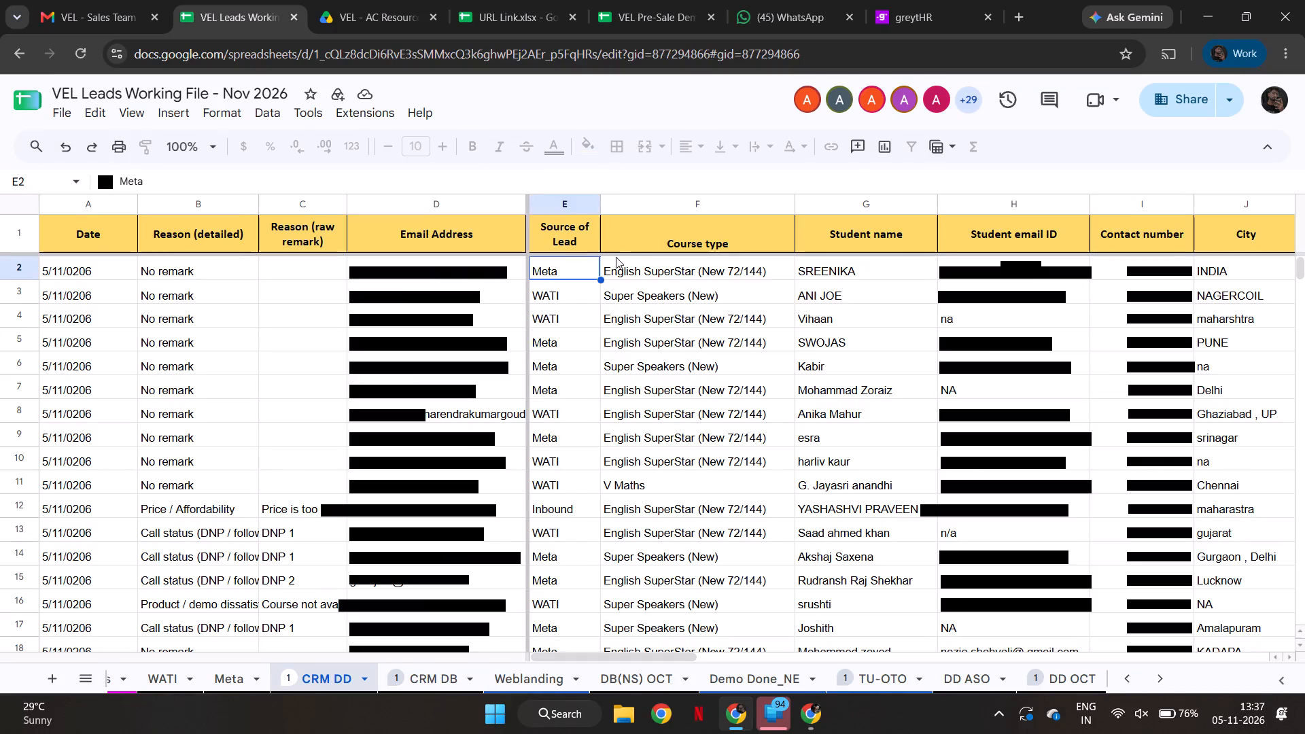
click(655, 265)
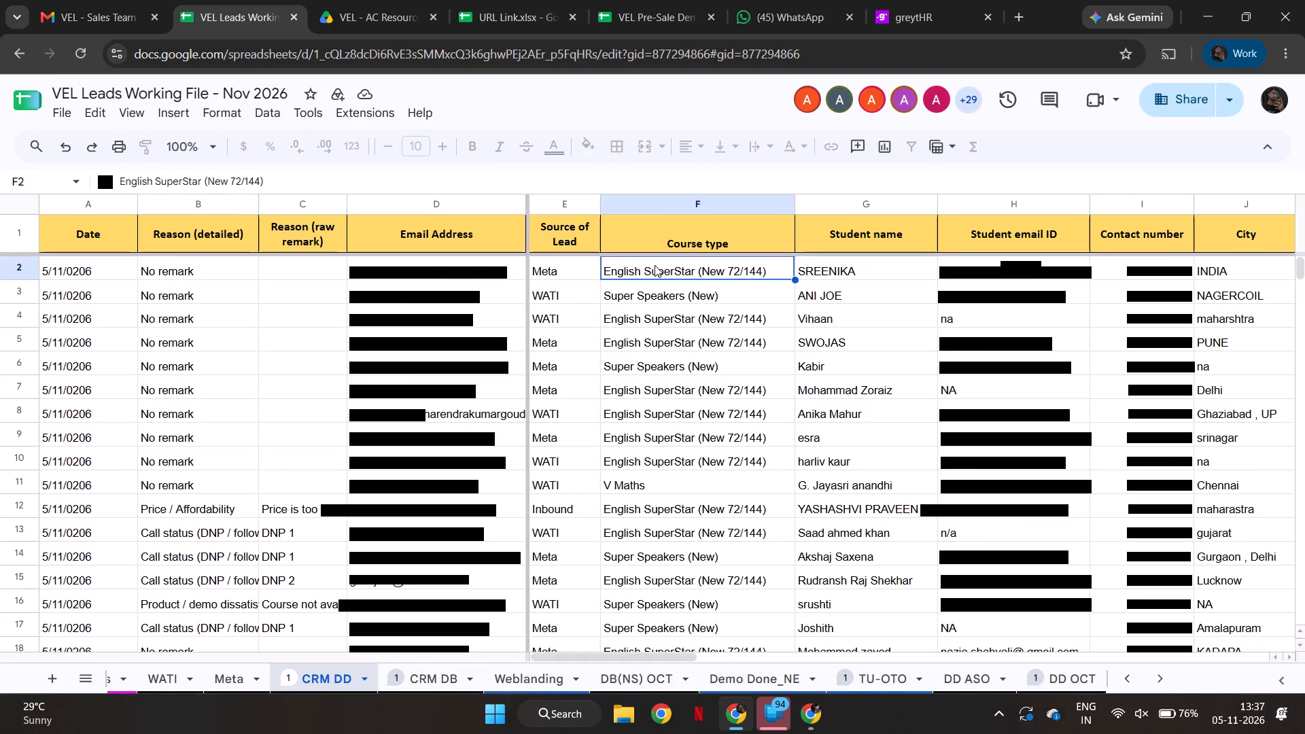
key(Right)
key(Right)
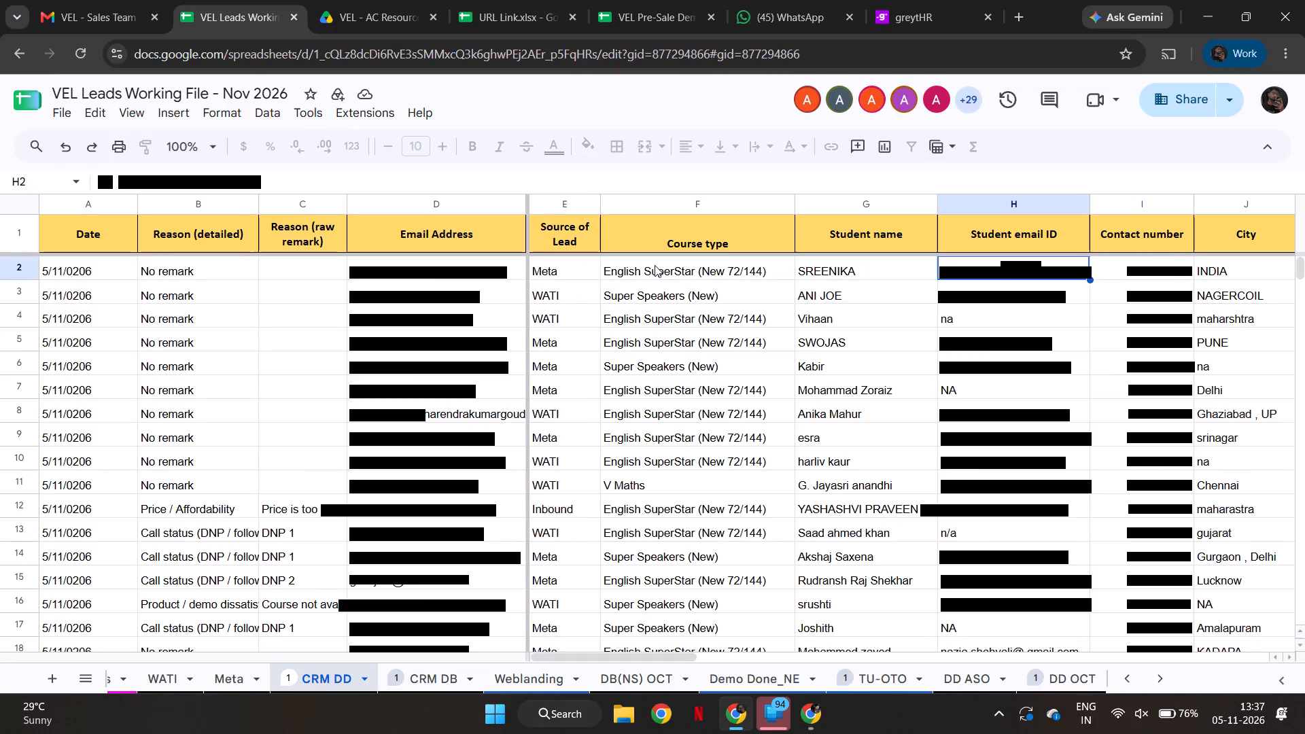
key(Right)
key(Right)
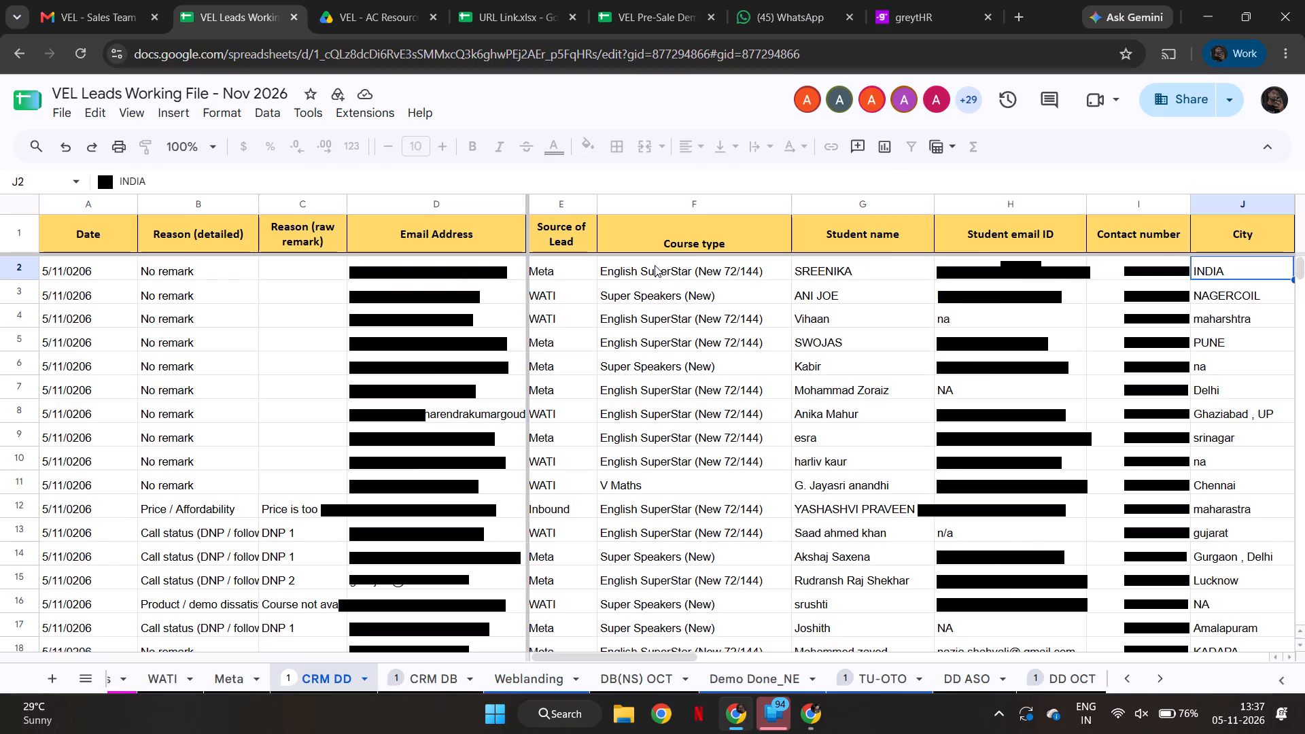
key(Right)
key(Right)
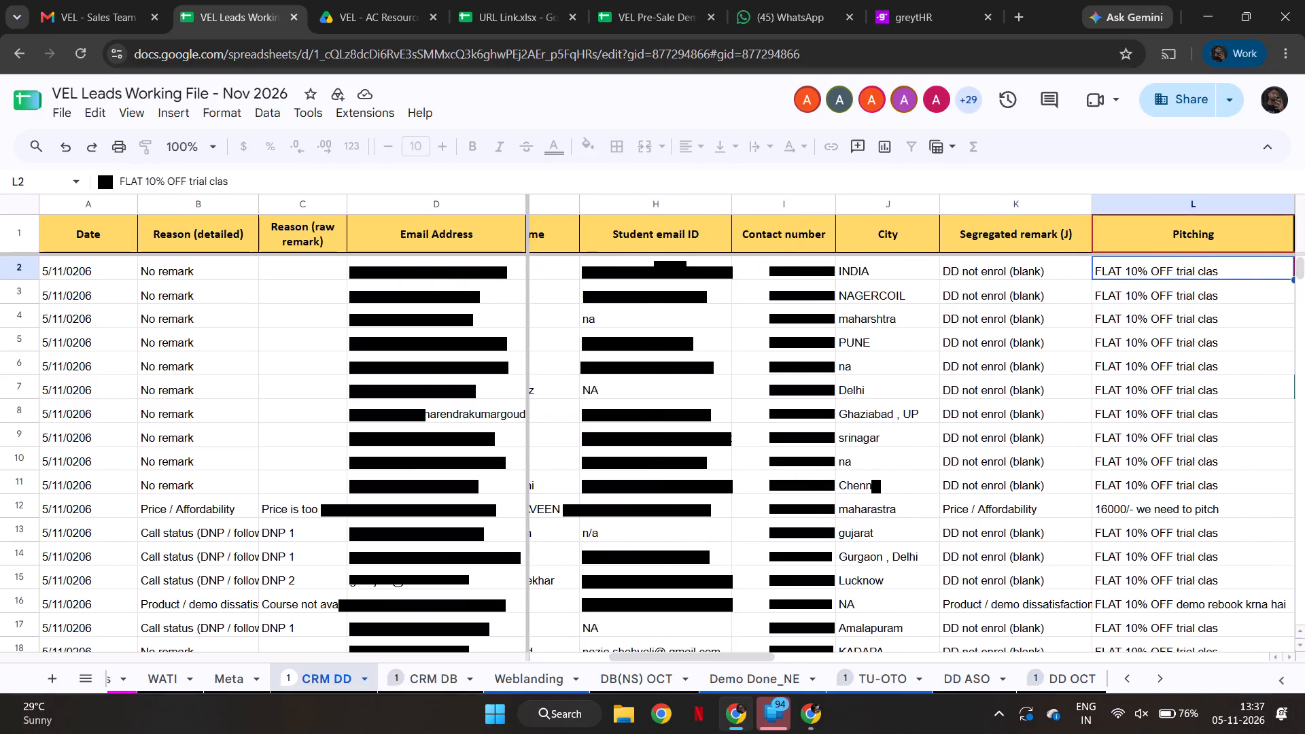
key(Right)
key(Right)
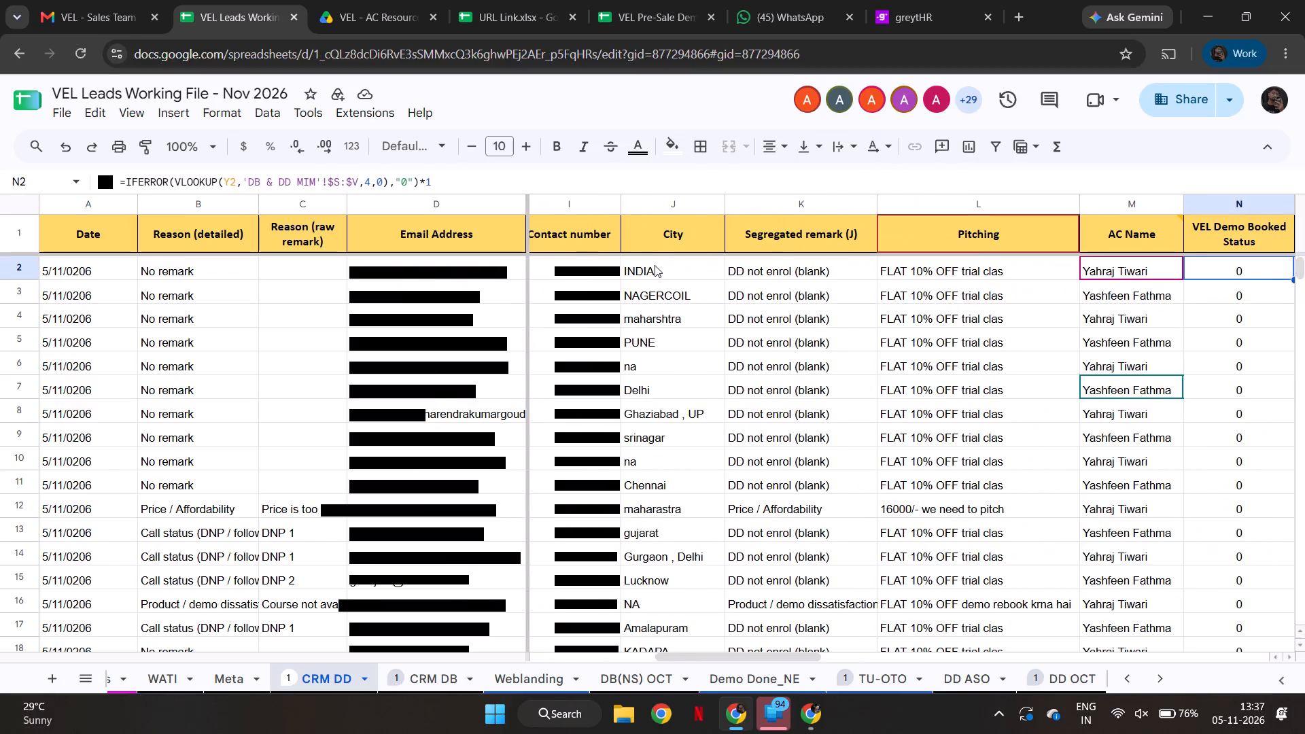
key(Right)
key(Right)
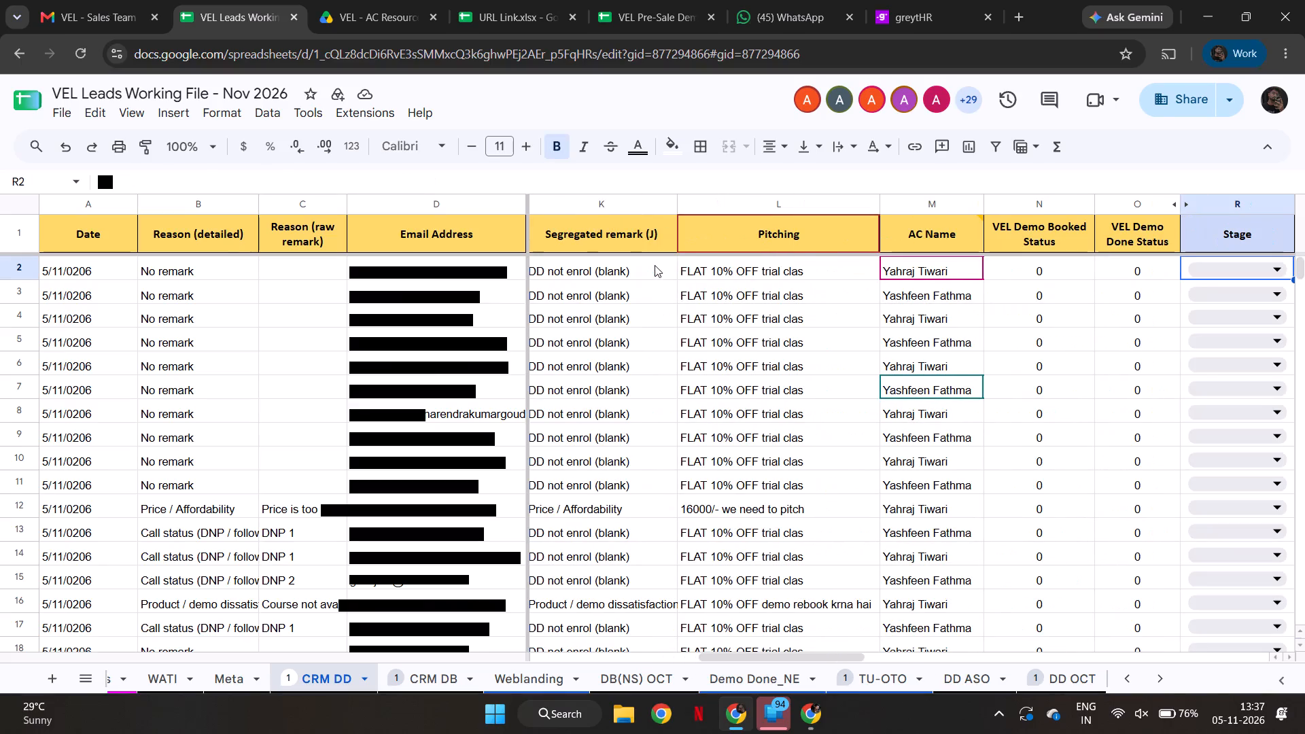
Copy the contact number of the row 2 Meta lead for English SuperStar (New 72/144) in CRM DD.
scroll(674, 388, left, 2)
scroll(674, 388, right, 4)
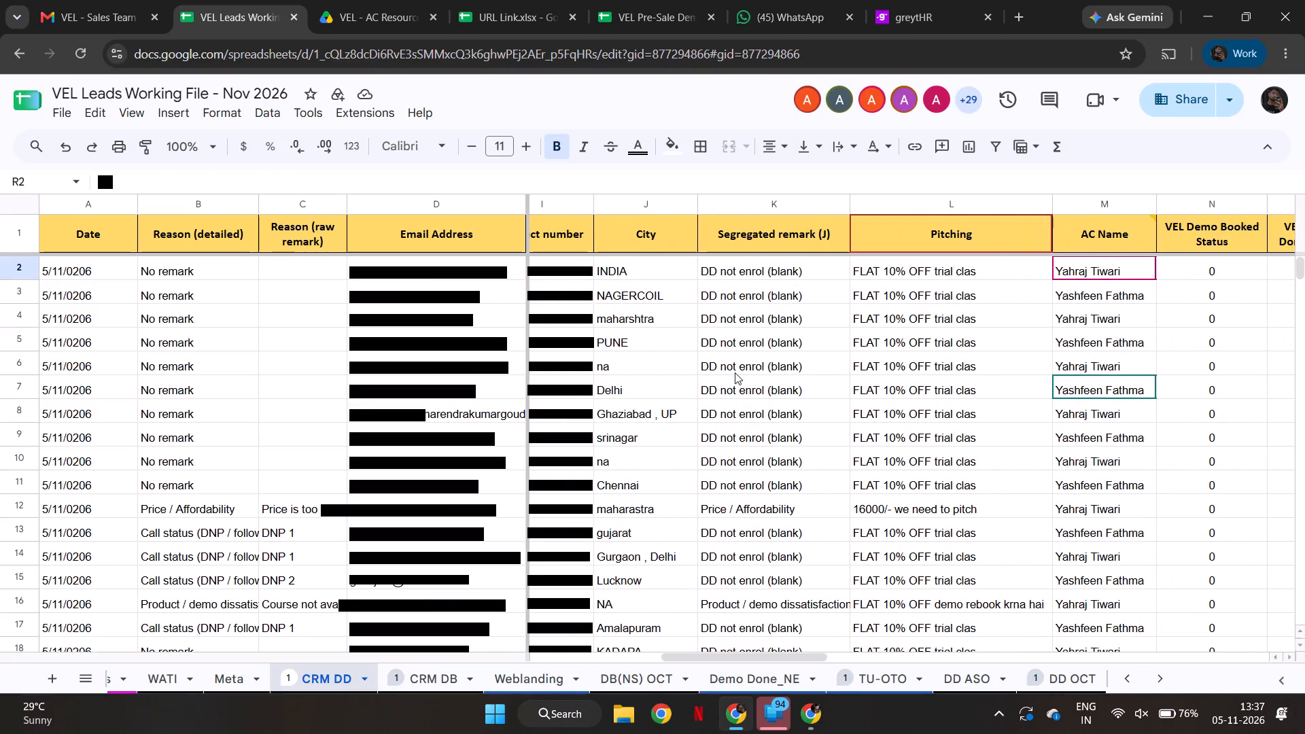
scroll(735, 372, right, 5)
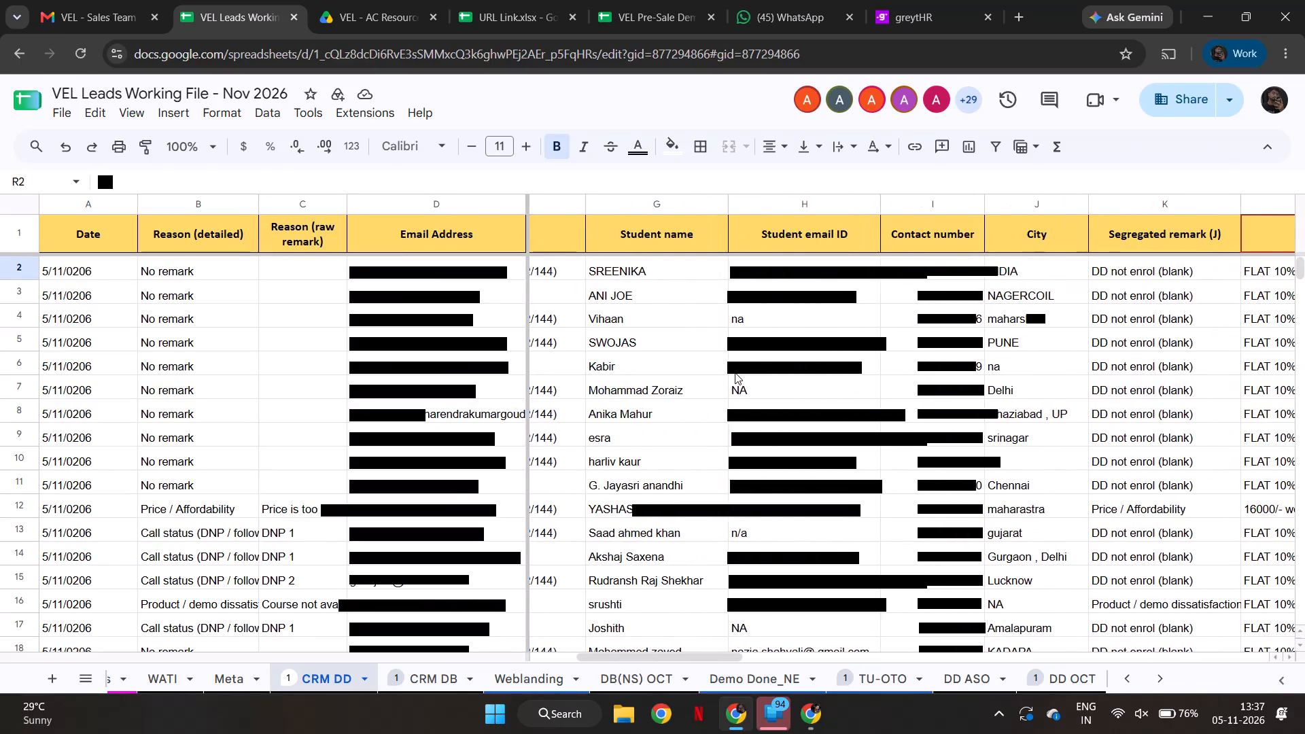
scroll(735, 372, right, 3)
scroll(735, 372, left, 1)
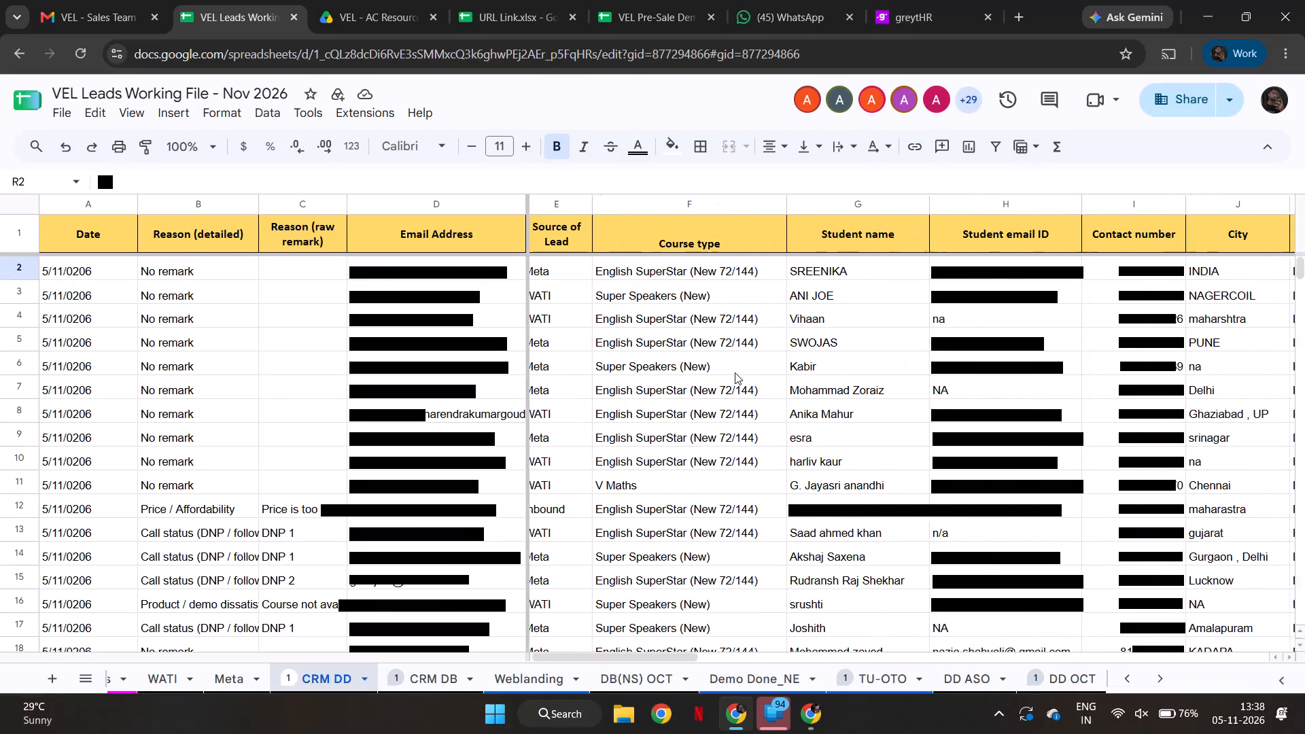
scroll(735, 372, left, 3)
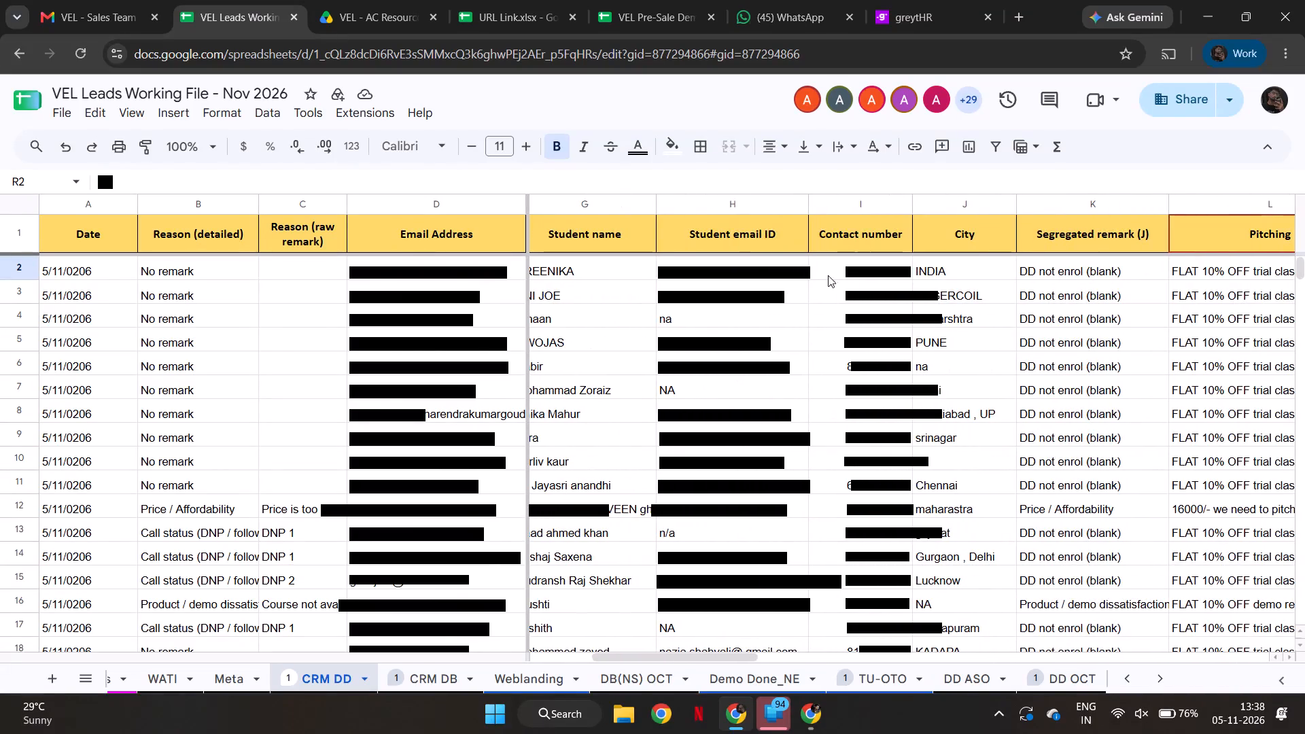
click(826, 273)
key(ctrl+c)
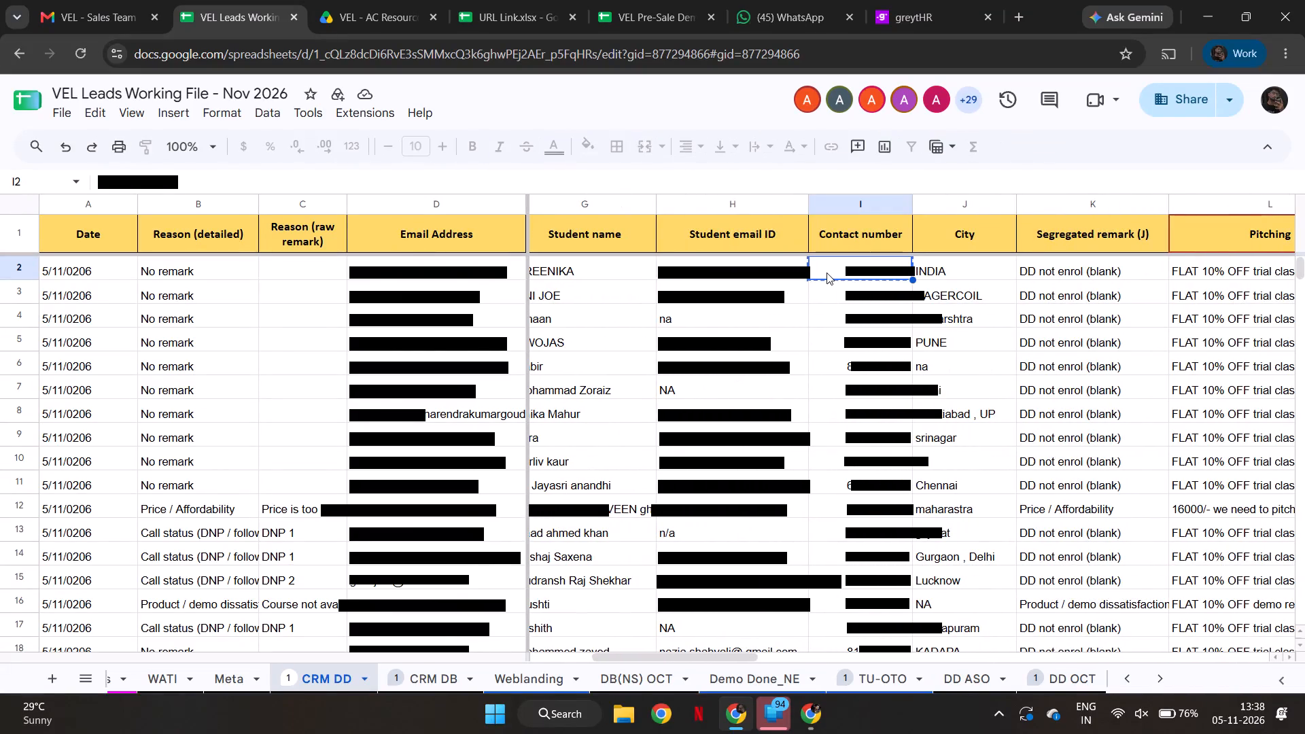
Examine the segregated remark, pitching, AC name, demo status and stage columns for the row 2 lead in CRM DD.
scroll(826, 273, left, 3)
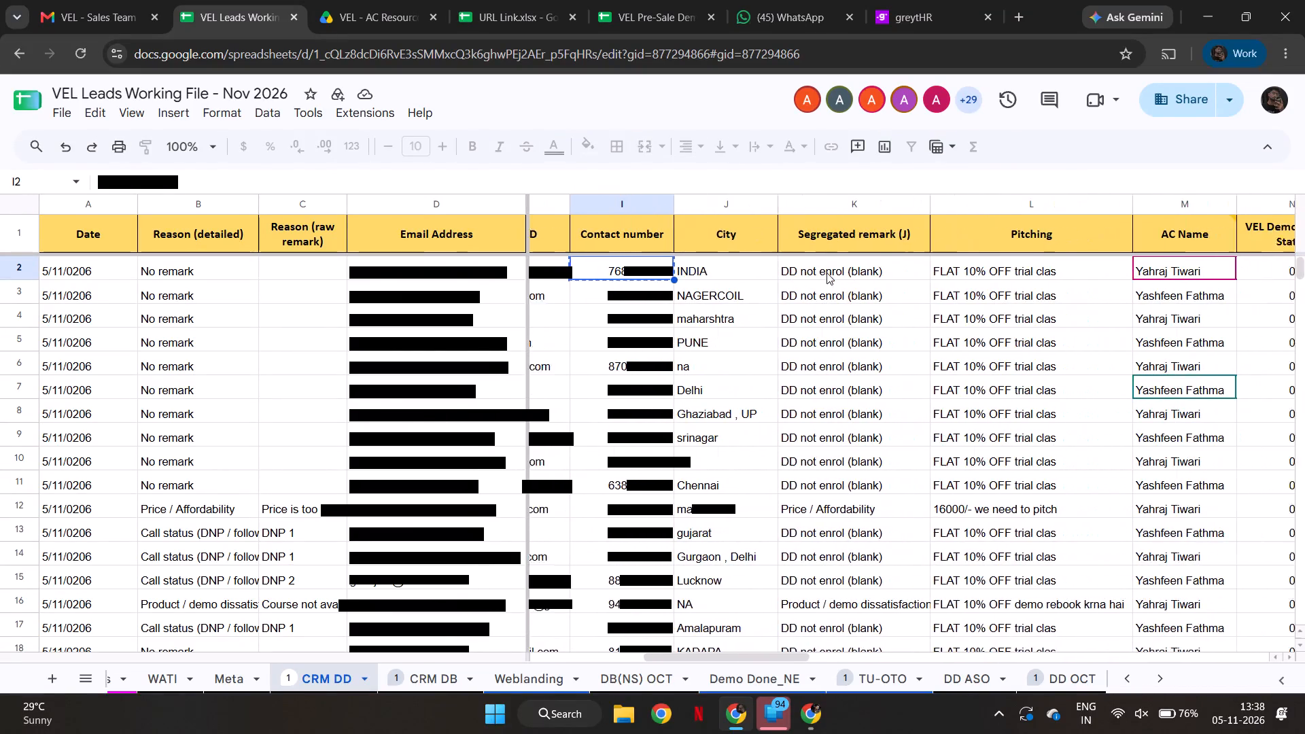
scroll(826, 273, left, 4)
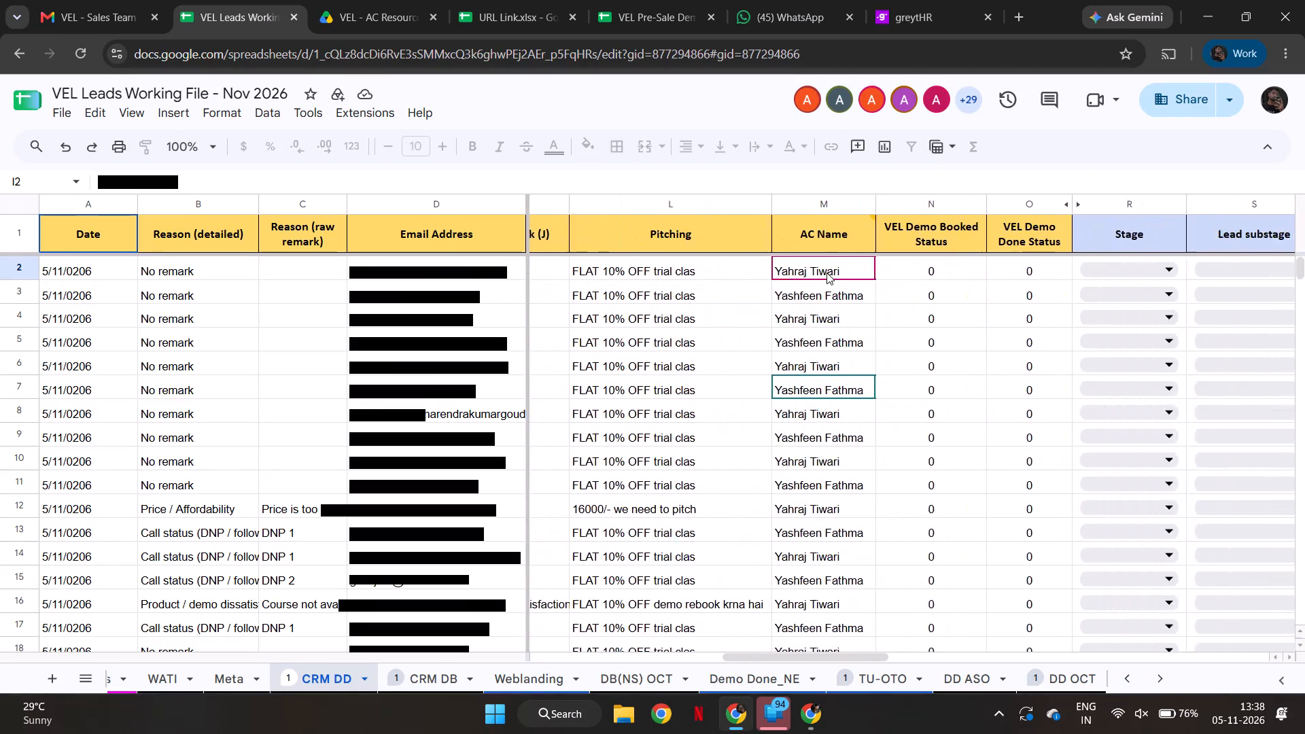
scroll(826, 273, right, 2)
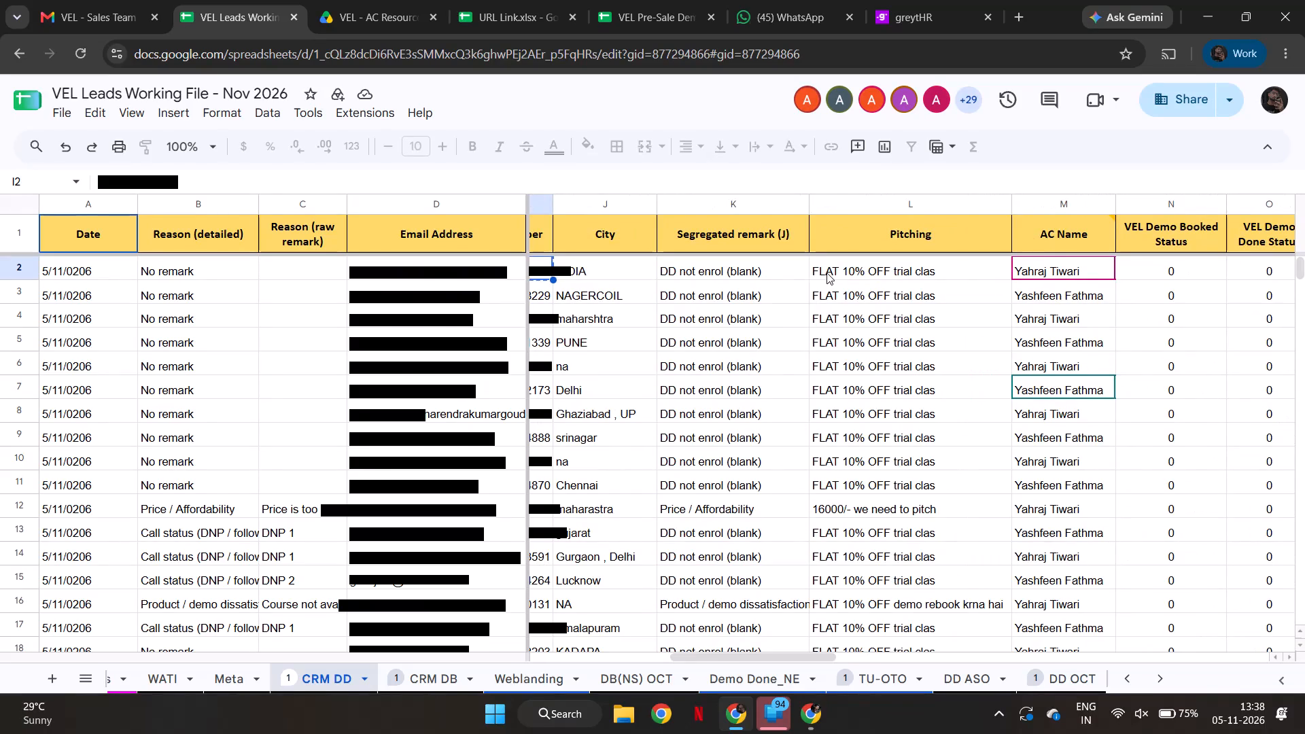
scroll(826, 273, right, 3)
scroll(826, 273, left, 2)
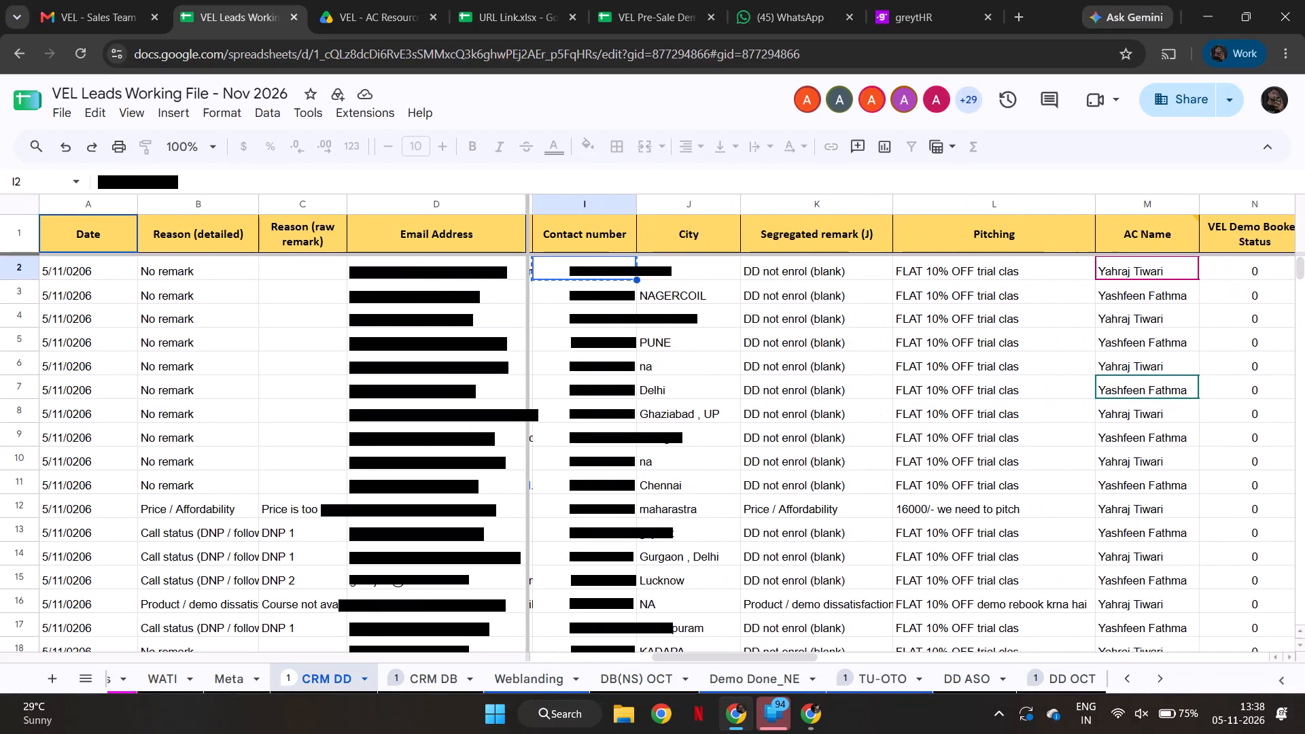
scroll(781, 314, right, 1)
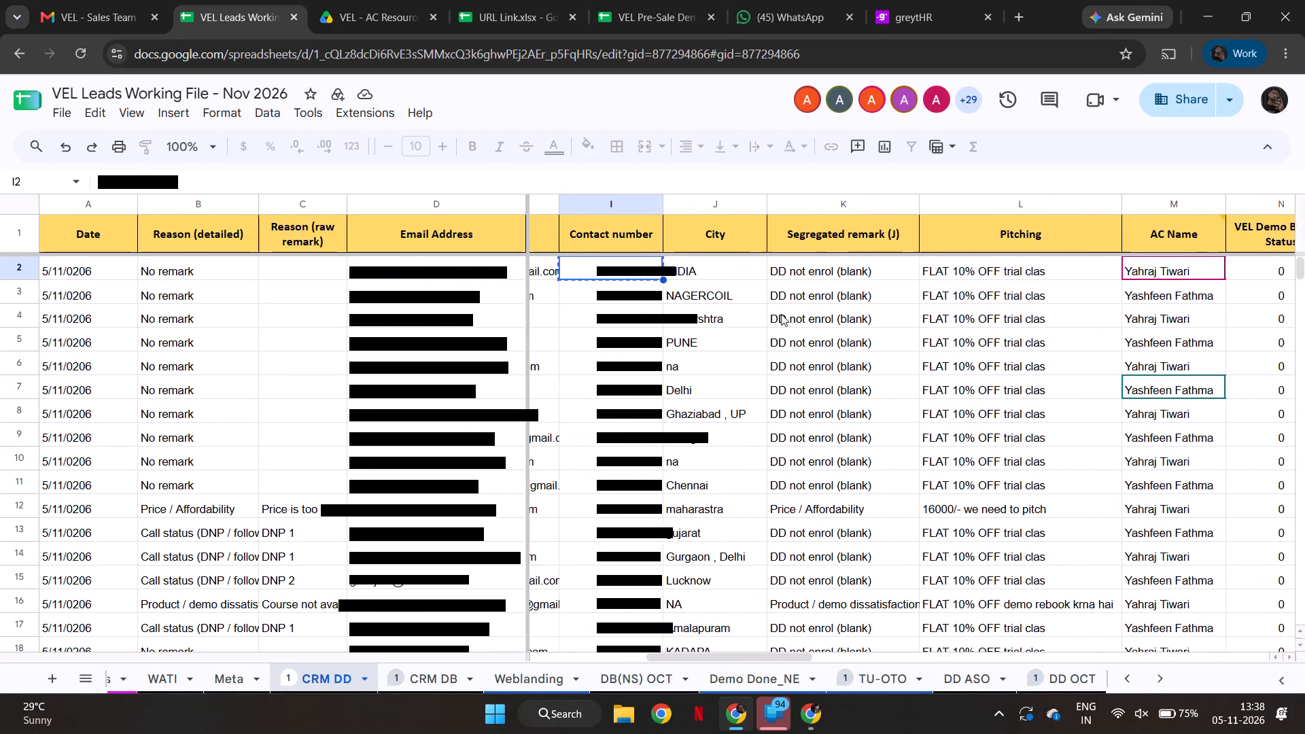
scroll(781, 314, right, 1)
scroll(781, 314, left, 1)
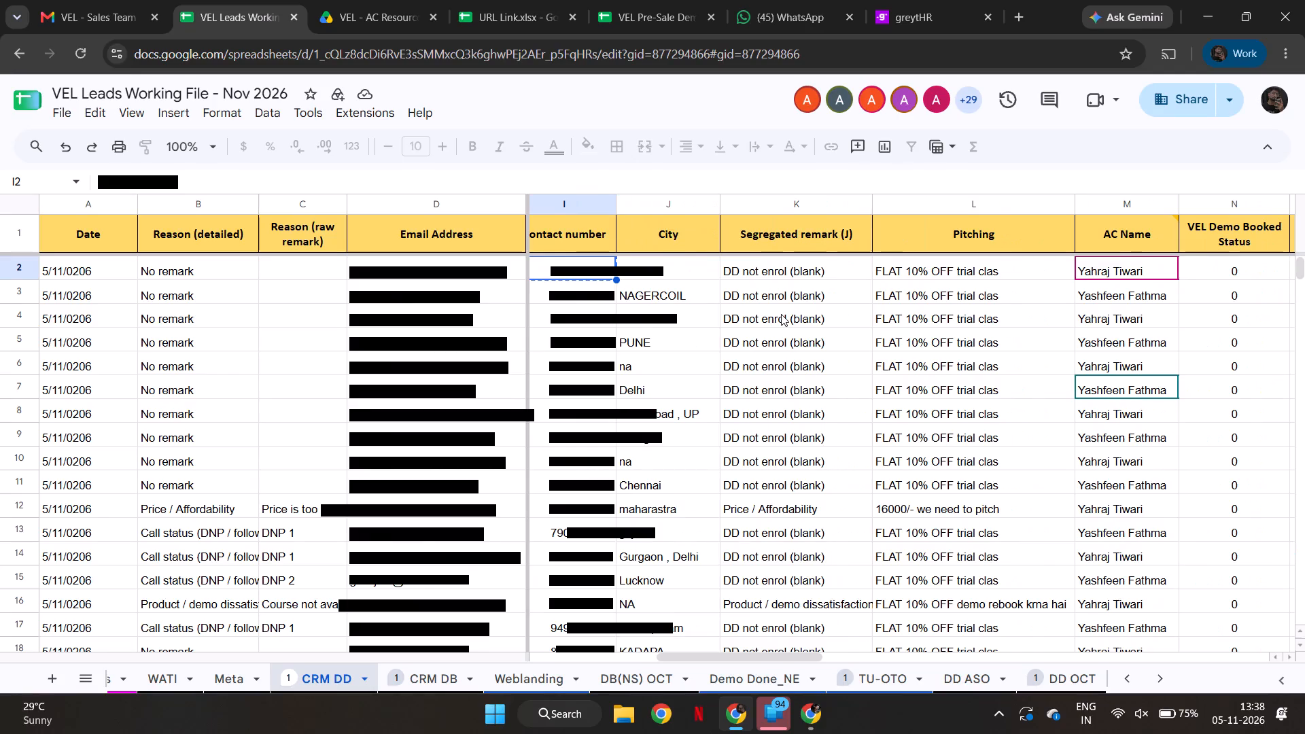
scroll(812, 322, right, 1)
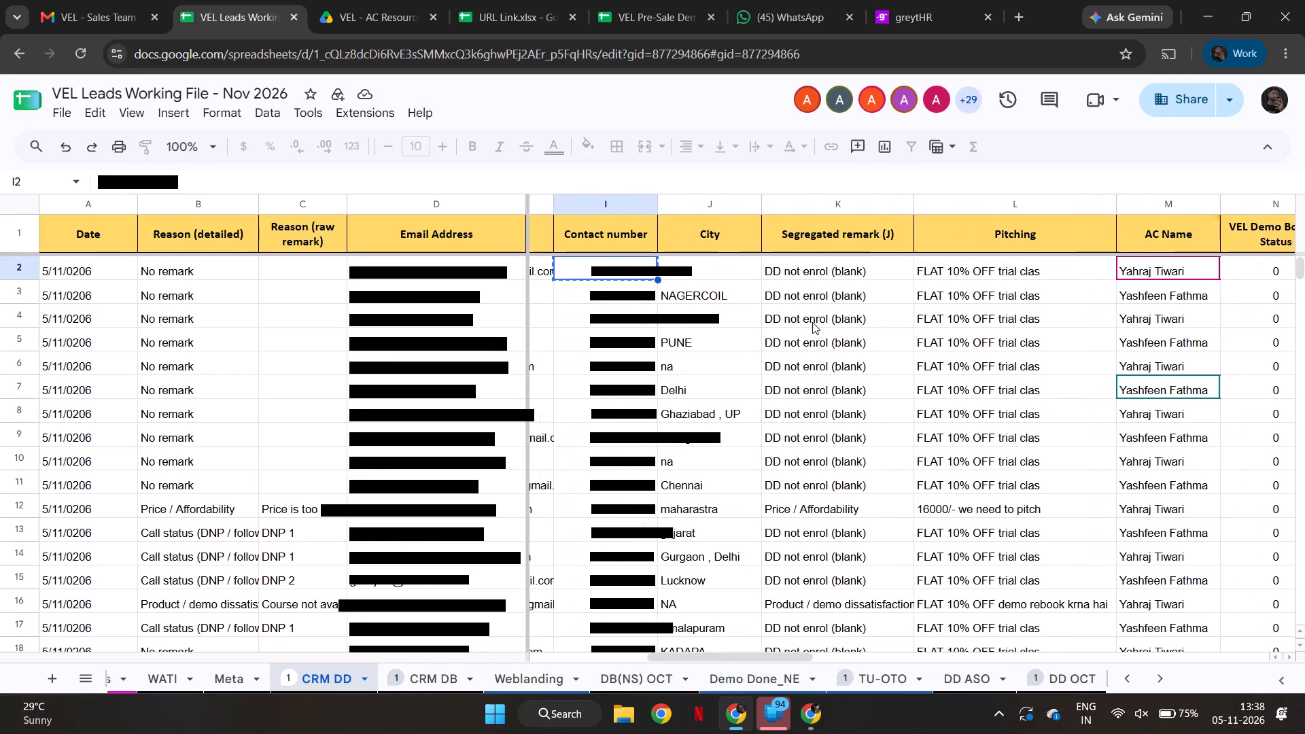
scroll(812, 322, right, 2)
scroll(812, 322, left, 1)
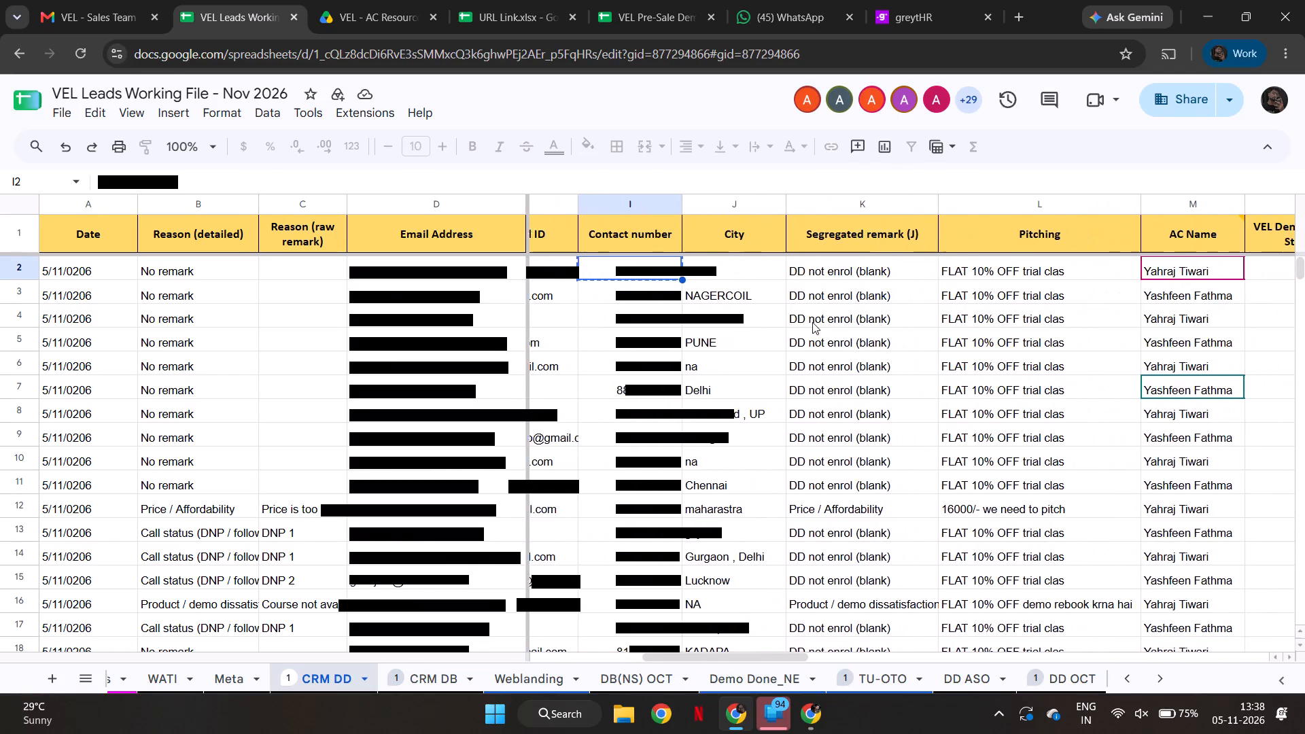
scroll(812, 322, left, 5)
scroll(812, 322, right, 1)
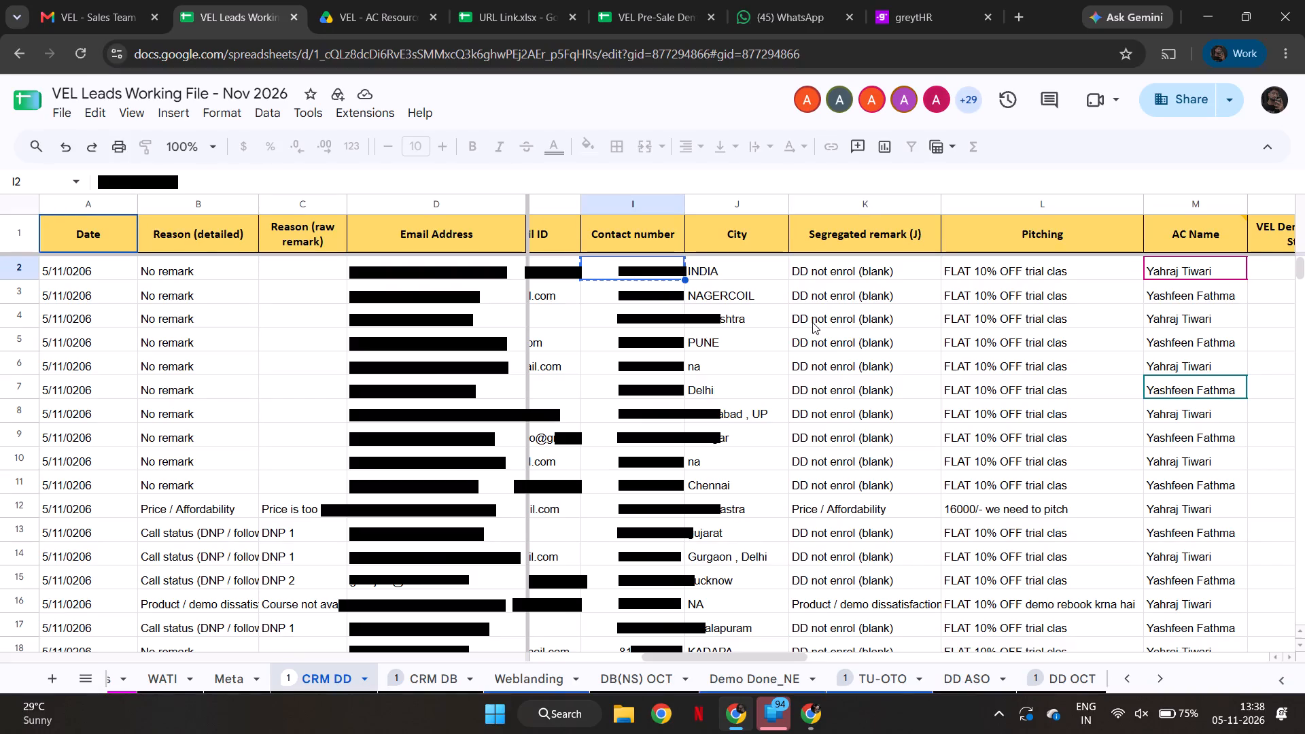
scroll(812, 322, left, 1)
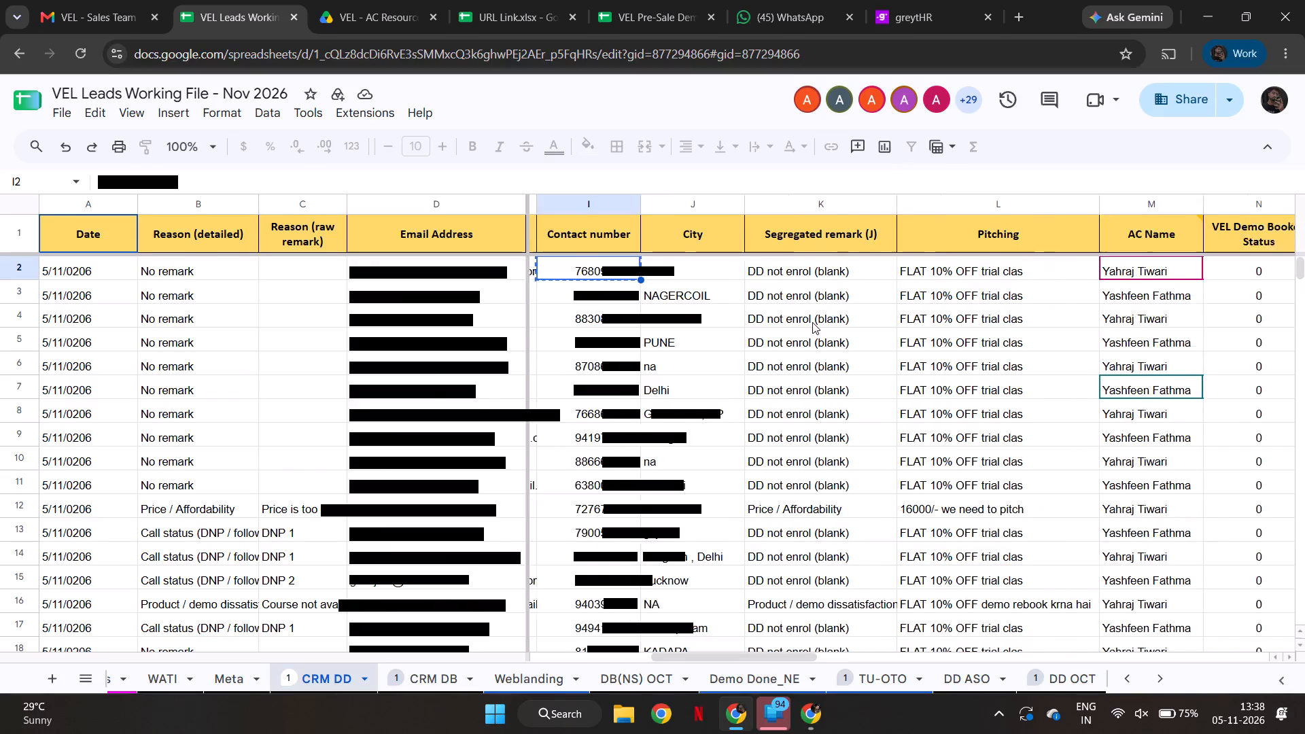
scroll(812, 322, left, 3)
scroll(812, 322, right, 1)
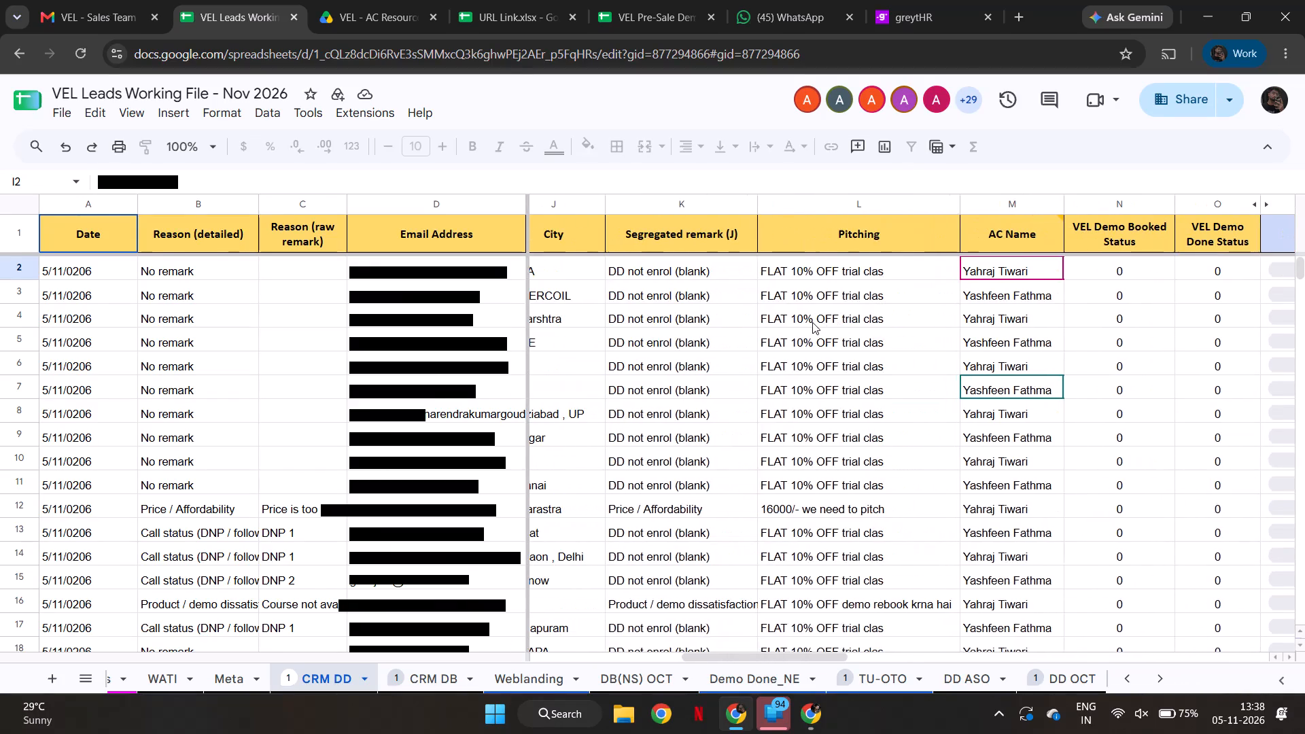
scroll(812, 322, right, 1)
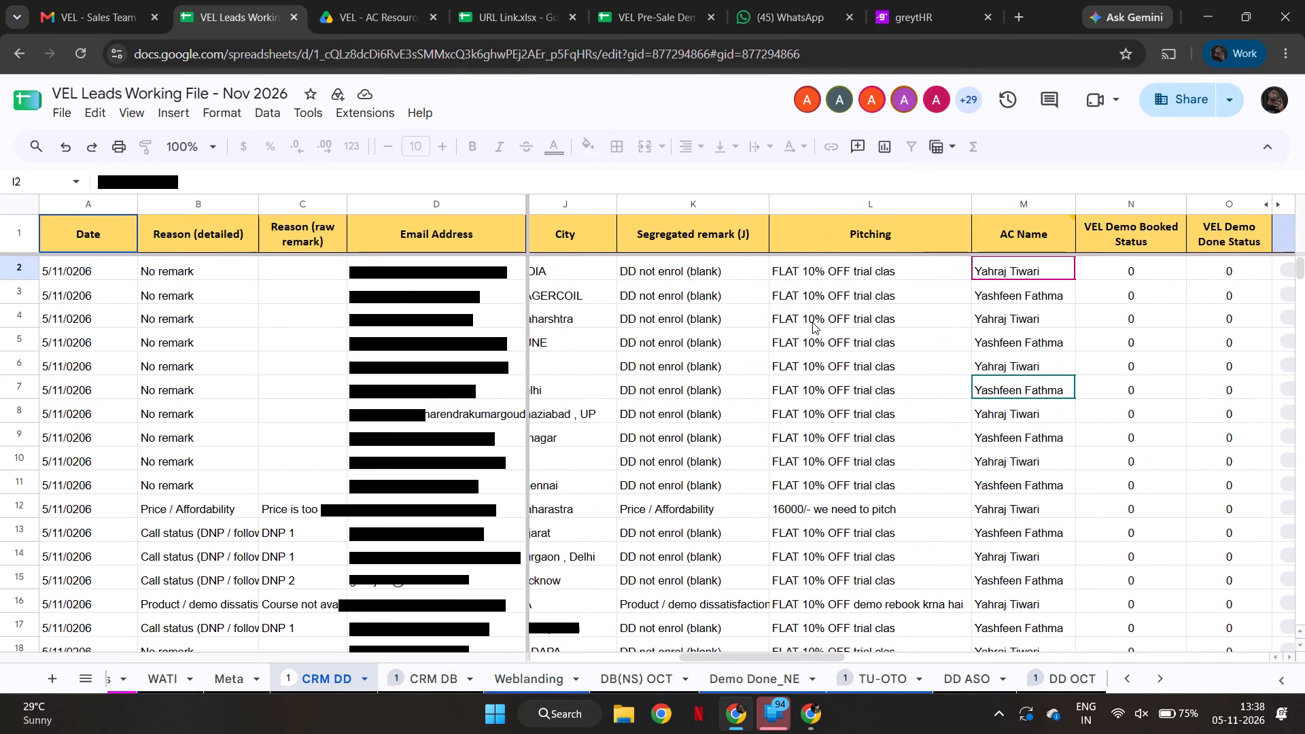
scroll(812, 322, right, 1)
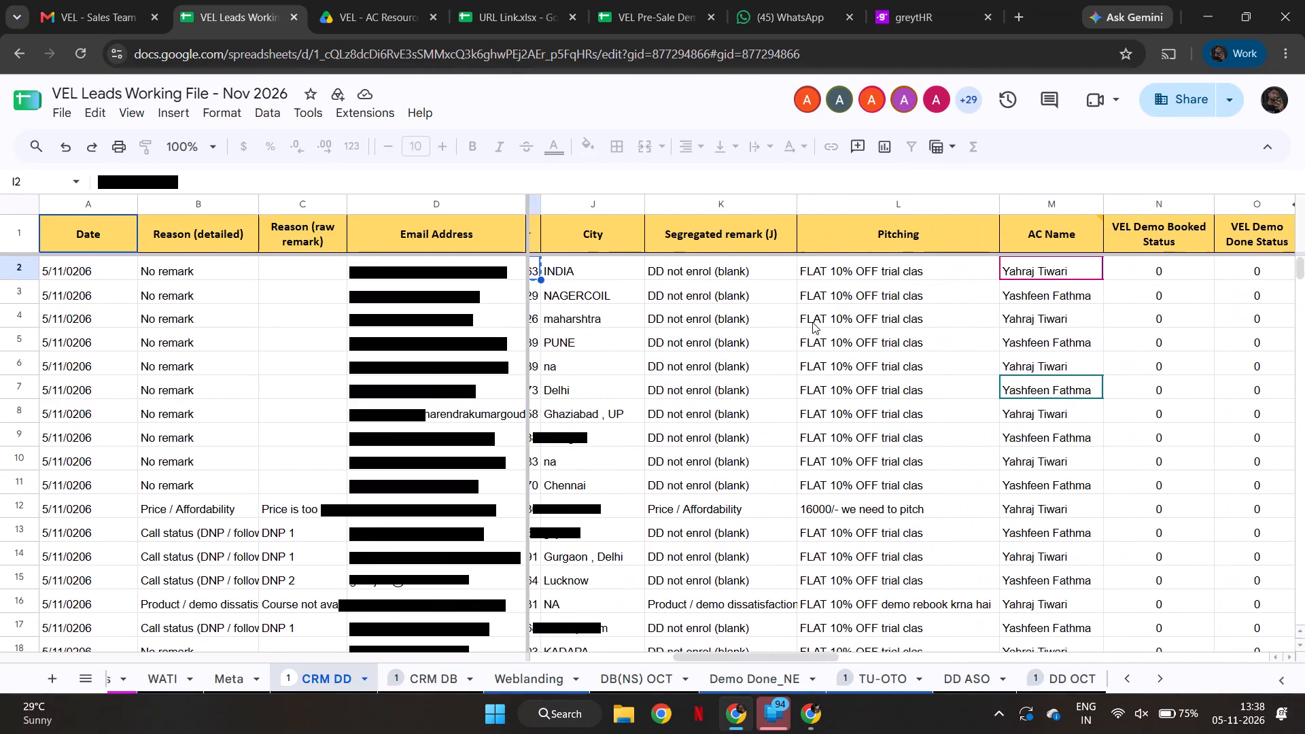
Review the row 2 lead in CRM DD across its contact number, city, segregated remark, pitching, AC name, demo status and stage columns.
scroll(812, 322, right, 2)
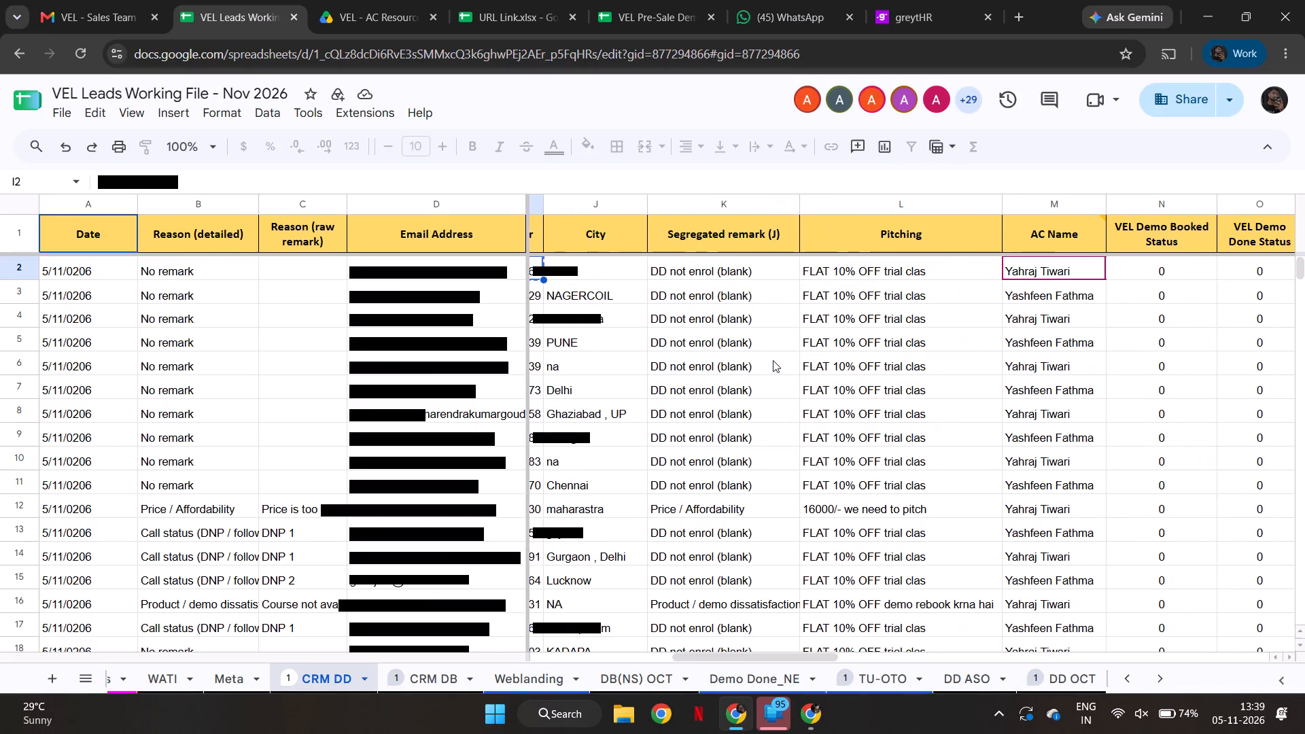
scroll(773, 360, left, 1)
scroll(773, 360, right, 4)
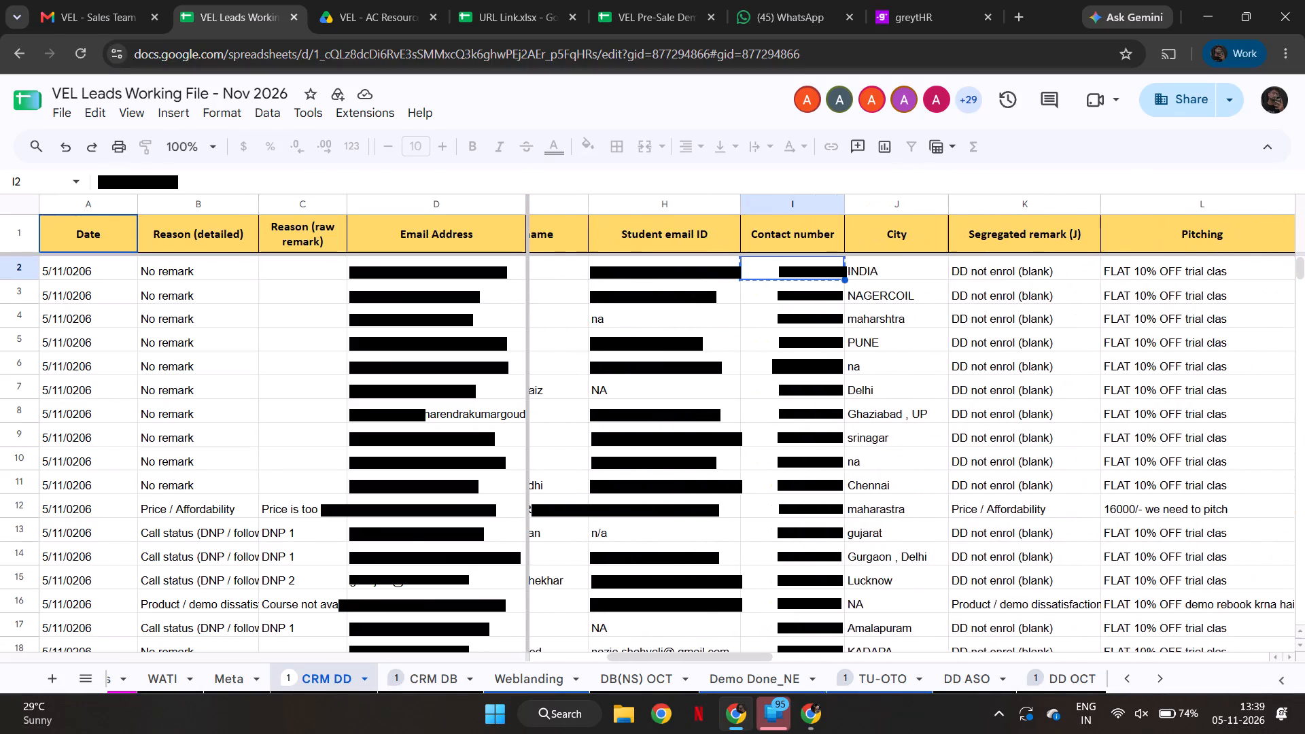
scroll(773, 360, left, 4)
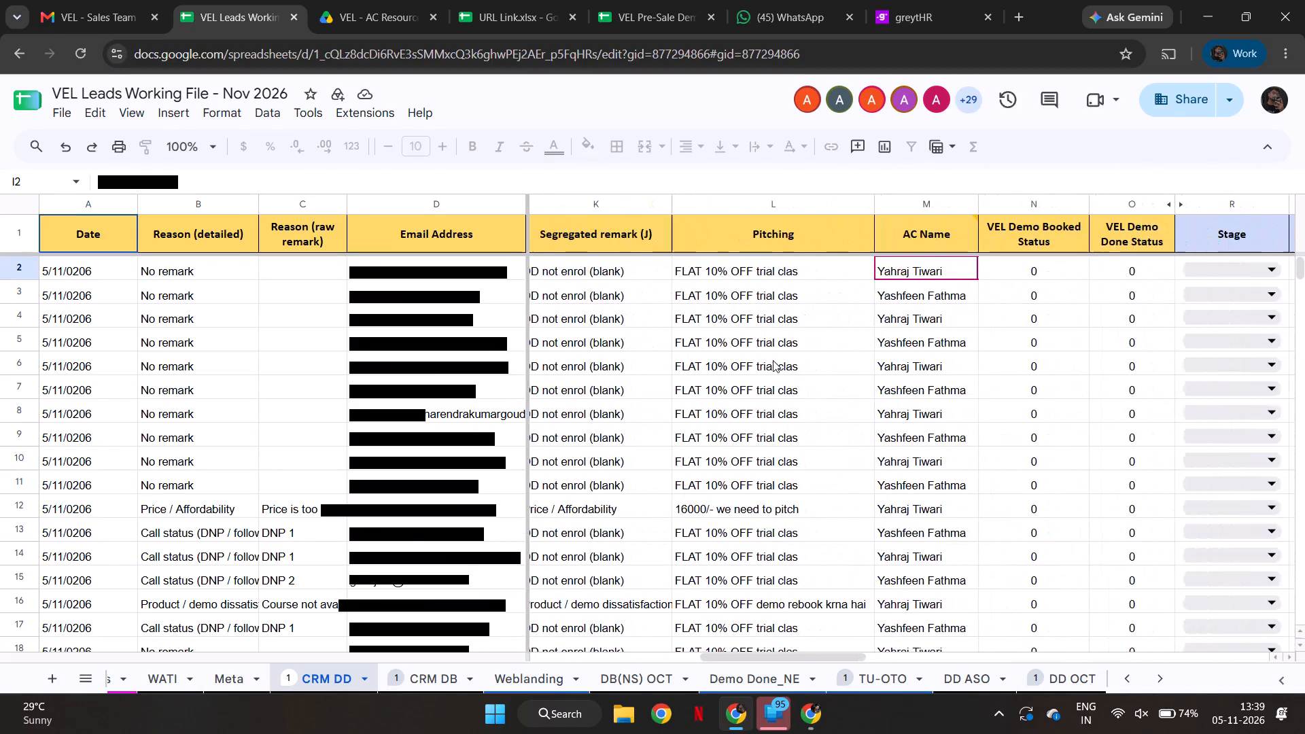
scroll(773, 360, left, 1)
scroll(773, 360, right, 5)
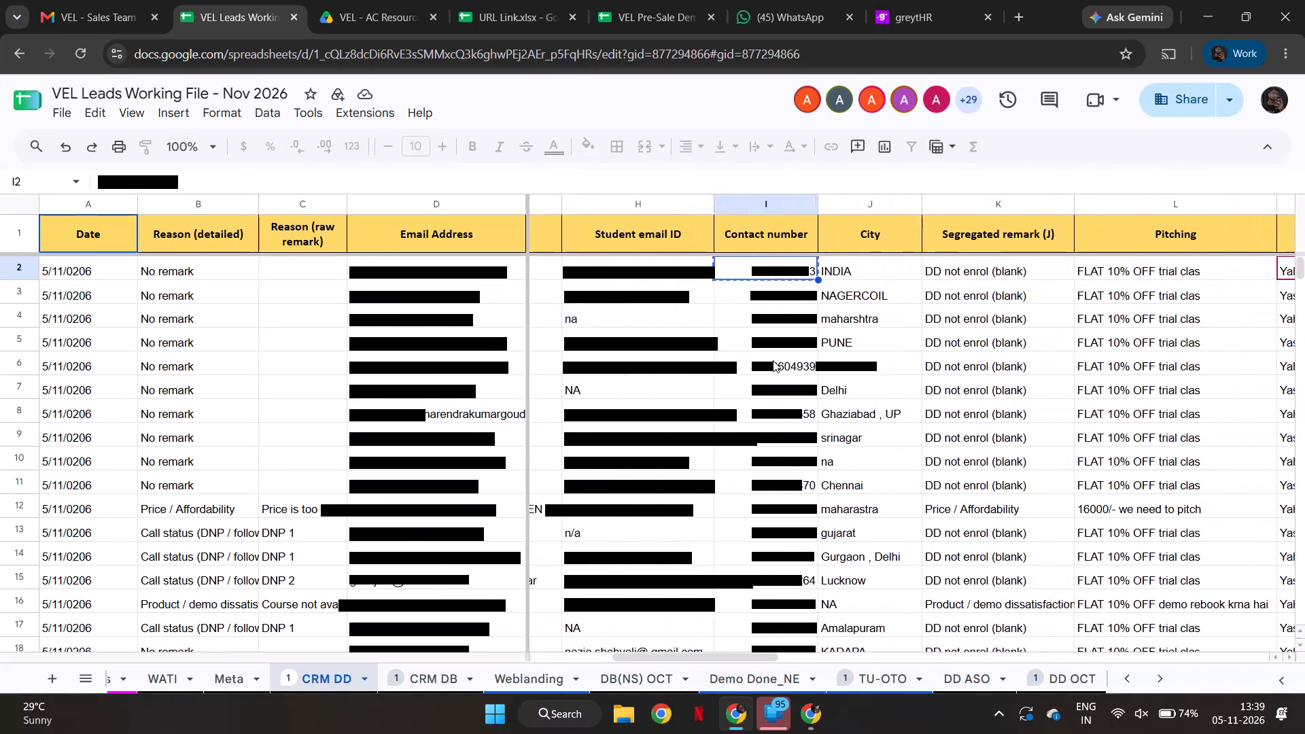
scroll(773, 360, right, 1)
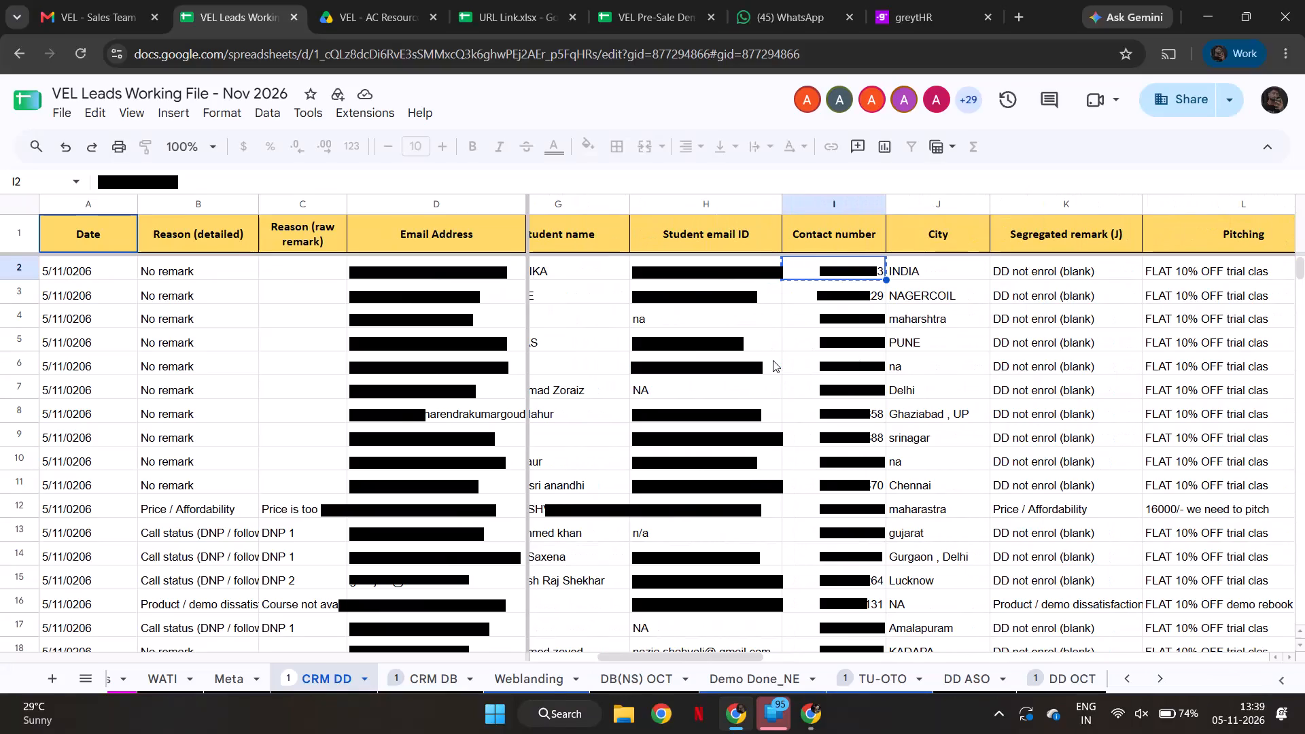
Set the row 2 lead's stage to Not interested and its lead substage to Call disconnected after listening Vedantu in CRM DD.
scroll(773, 360, left, 7)
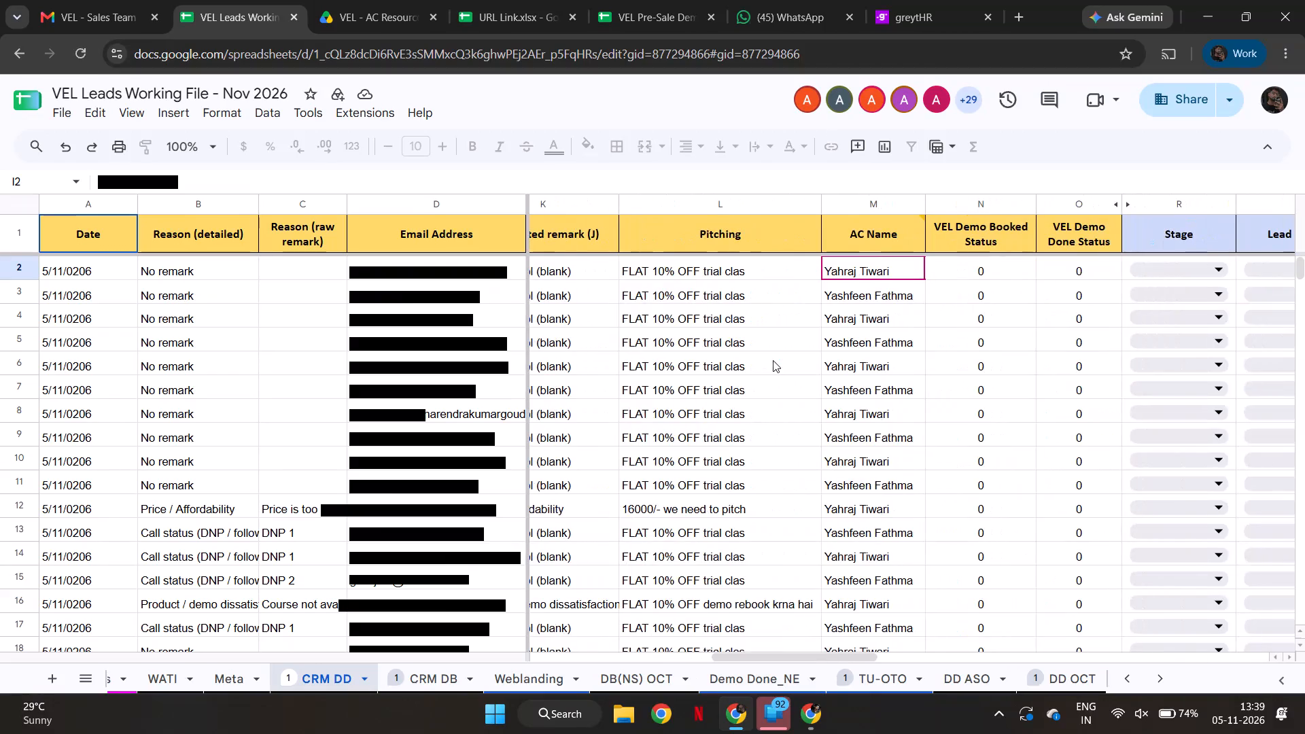
click(1159, 268)
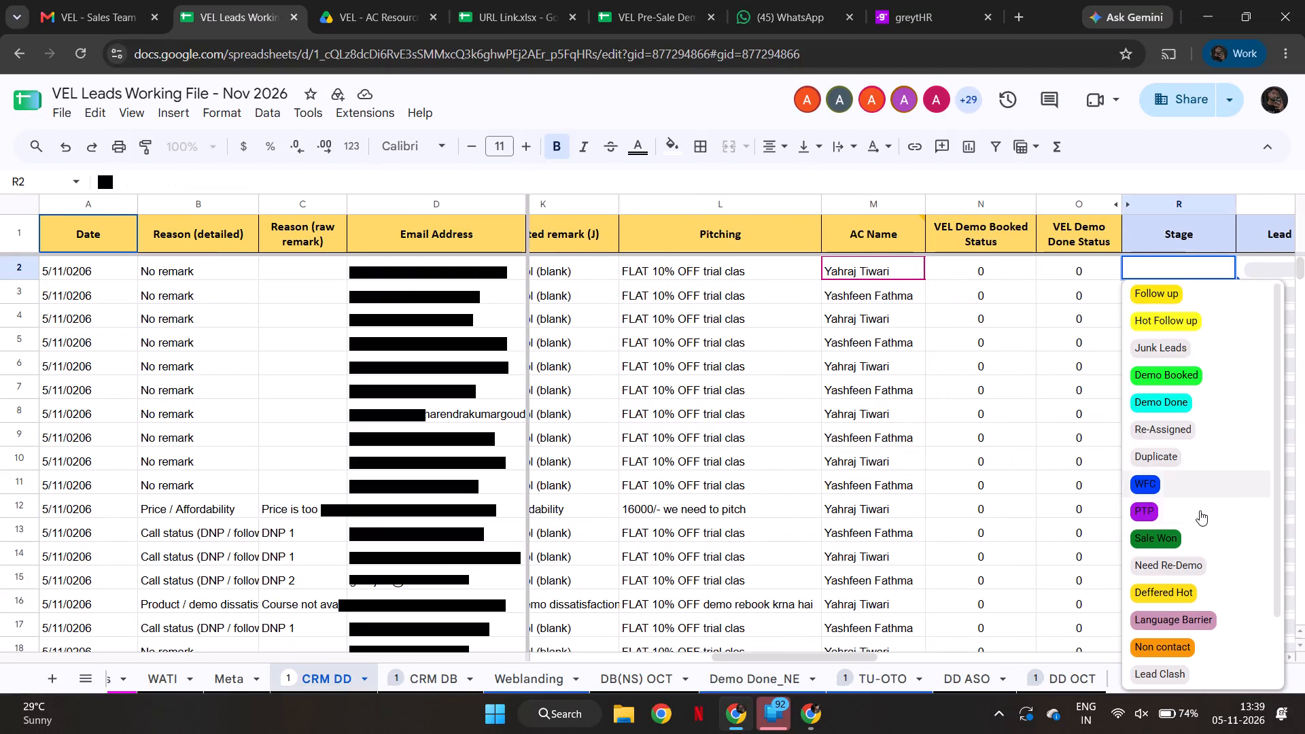
scroll(1200, 510, down, 6)
click(1189, 645)
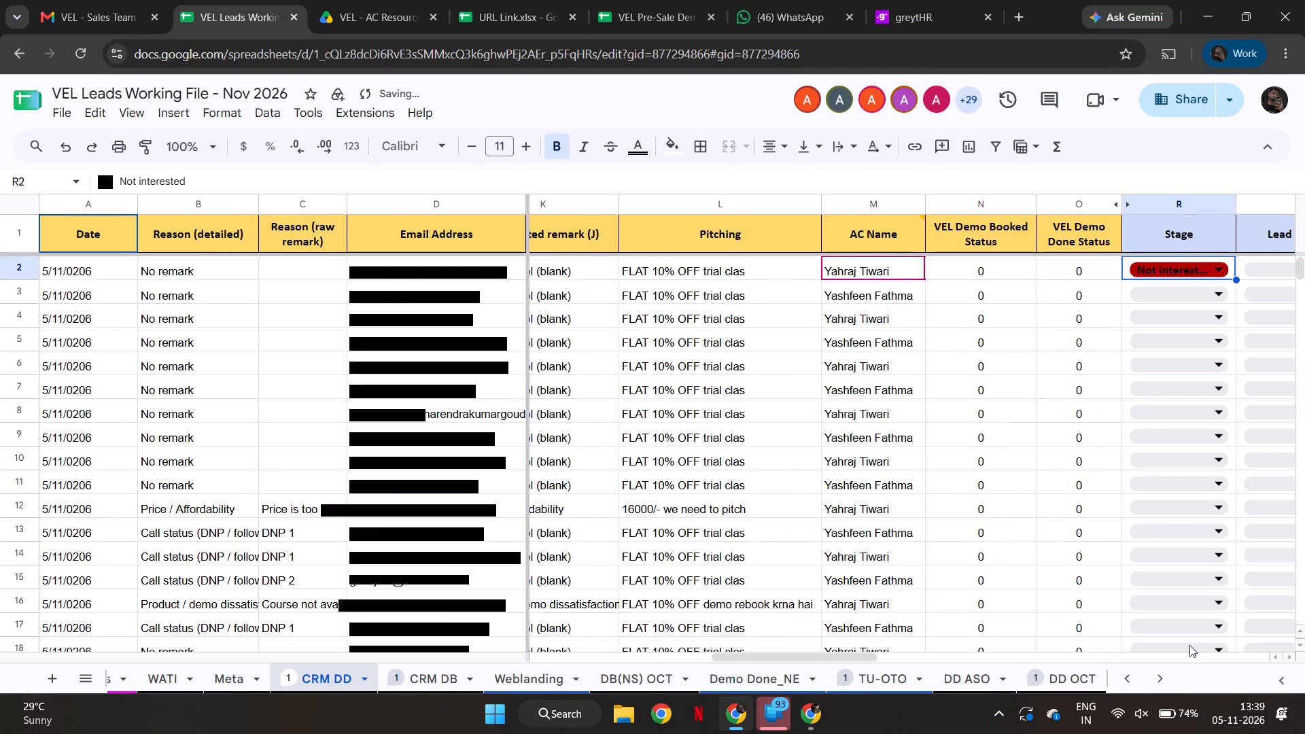
scroll(944, 457, left, 3)
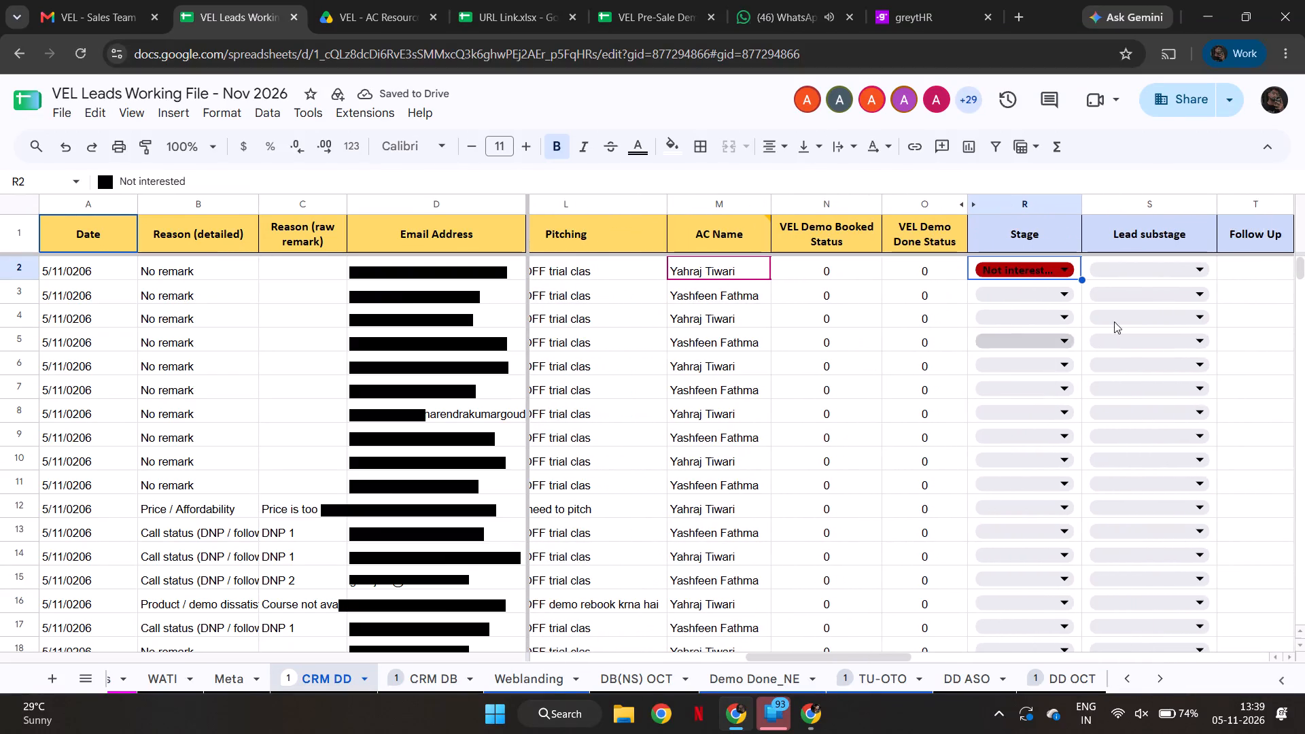
click(1189, 275)
scroll(1159, 604, down, 1)
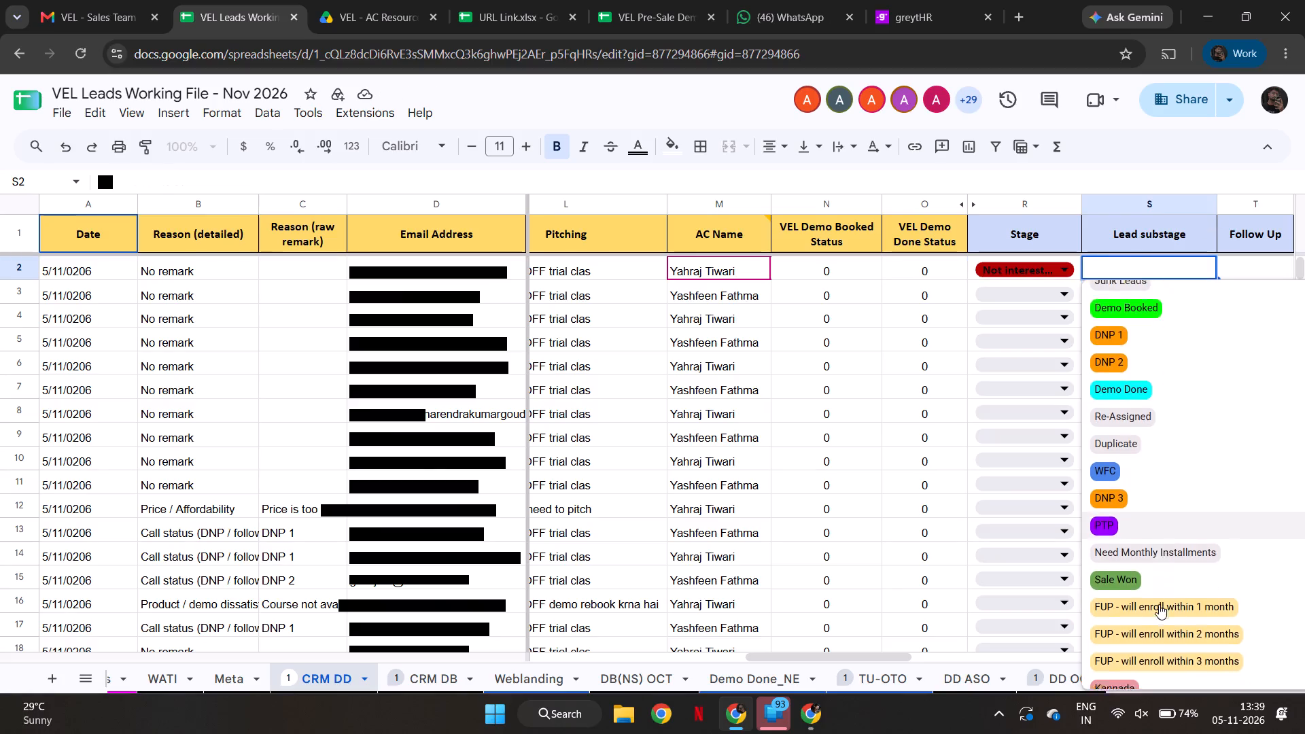
scroll(1159, 604, down, 8)
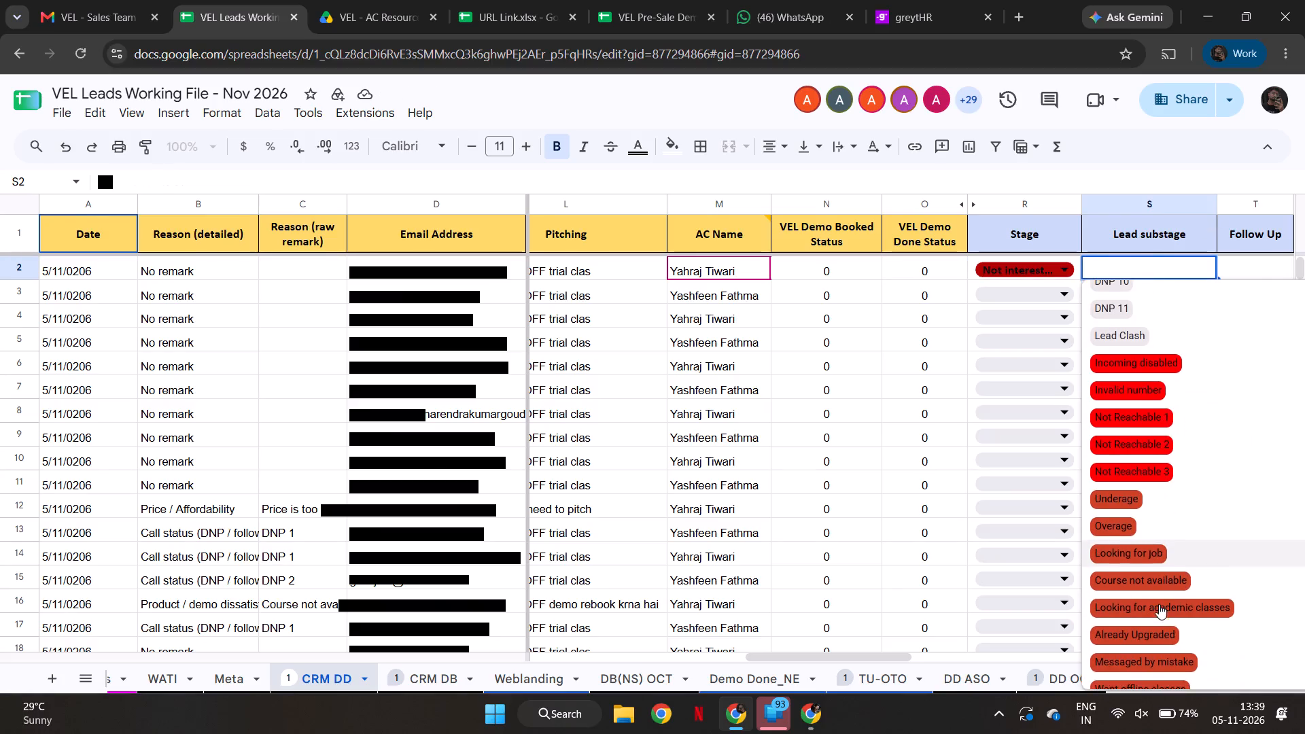
scroll(1159, 604, down, 1)
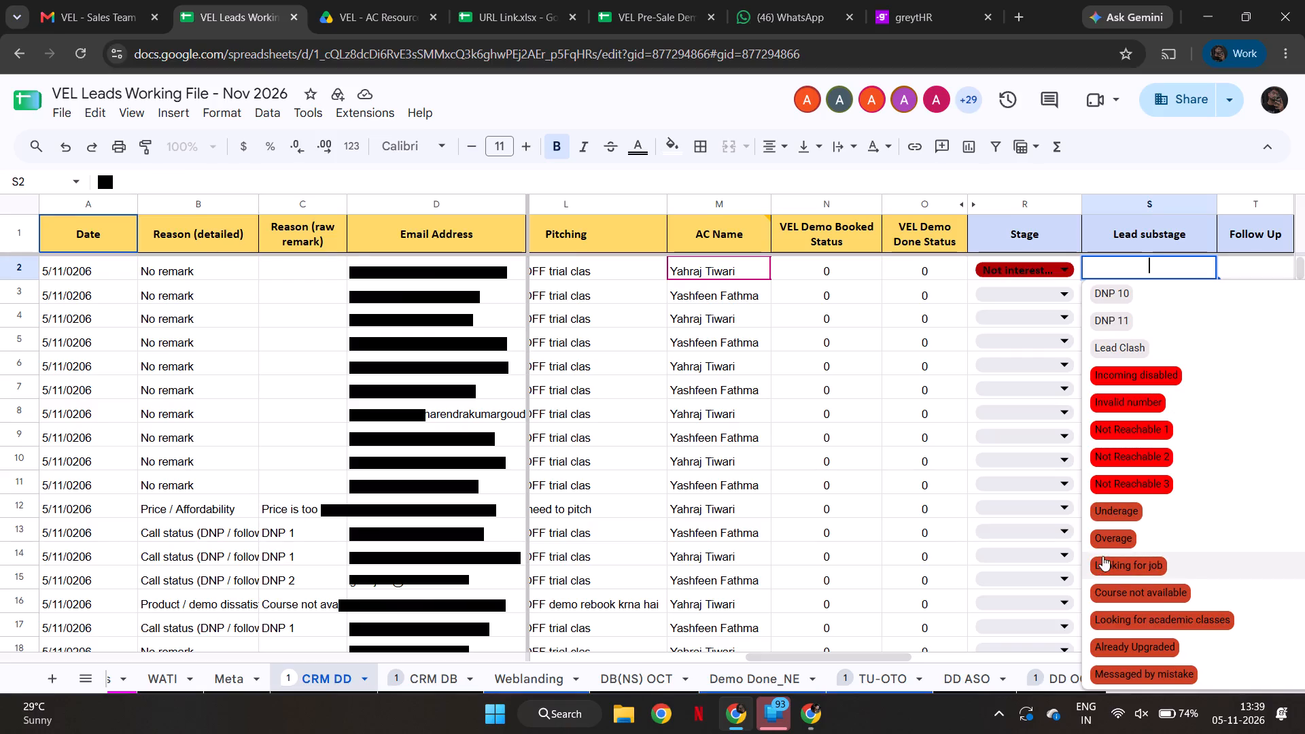
scroll(1173, 623, down, 2)
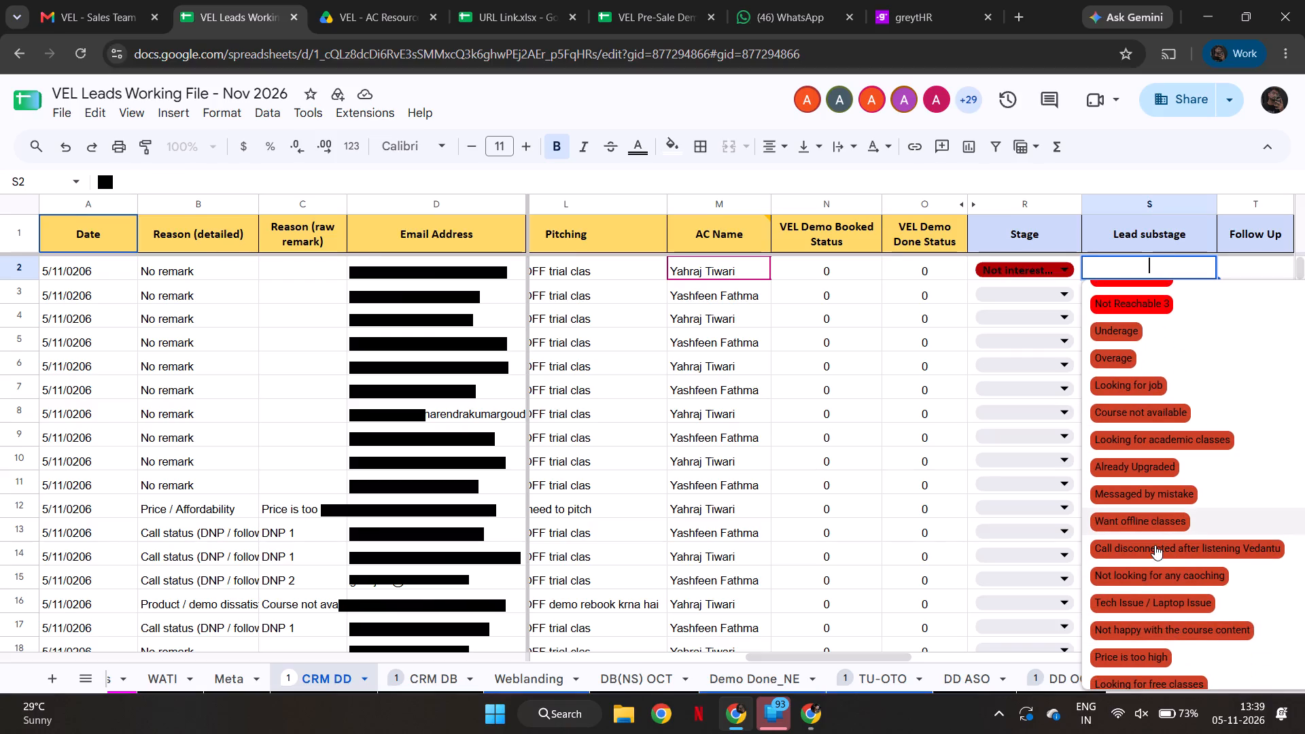
click(1155, 545)
Copy the contact number of the row 3 WATI lead for Super Speakers (New) in CRM DD.
scroll(703, 405, right, 5)
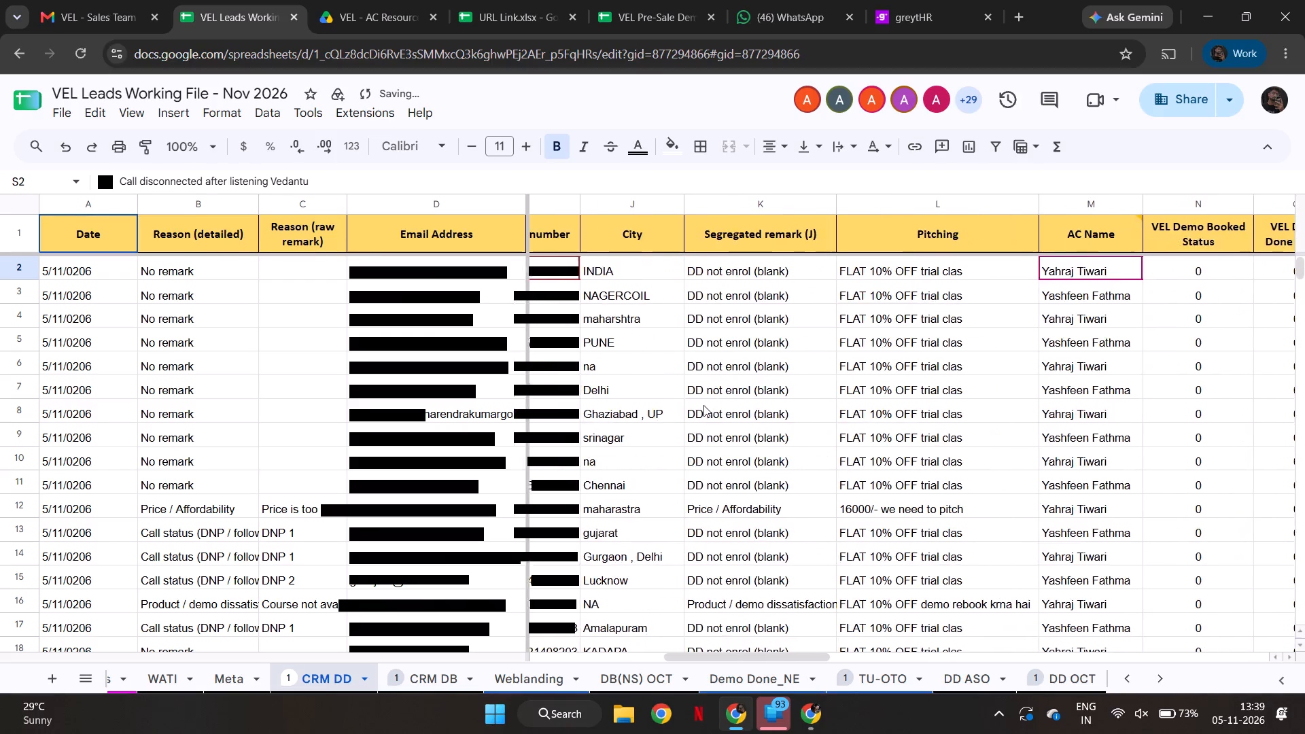
scroll(703, 405, right, 4)
scroll(703, 405, left, 1)
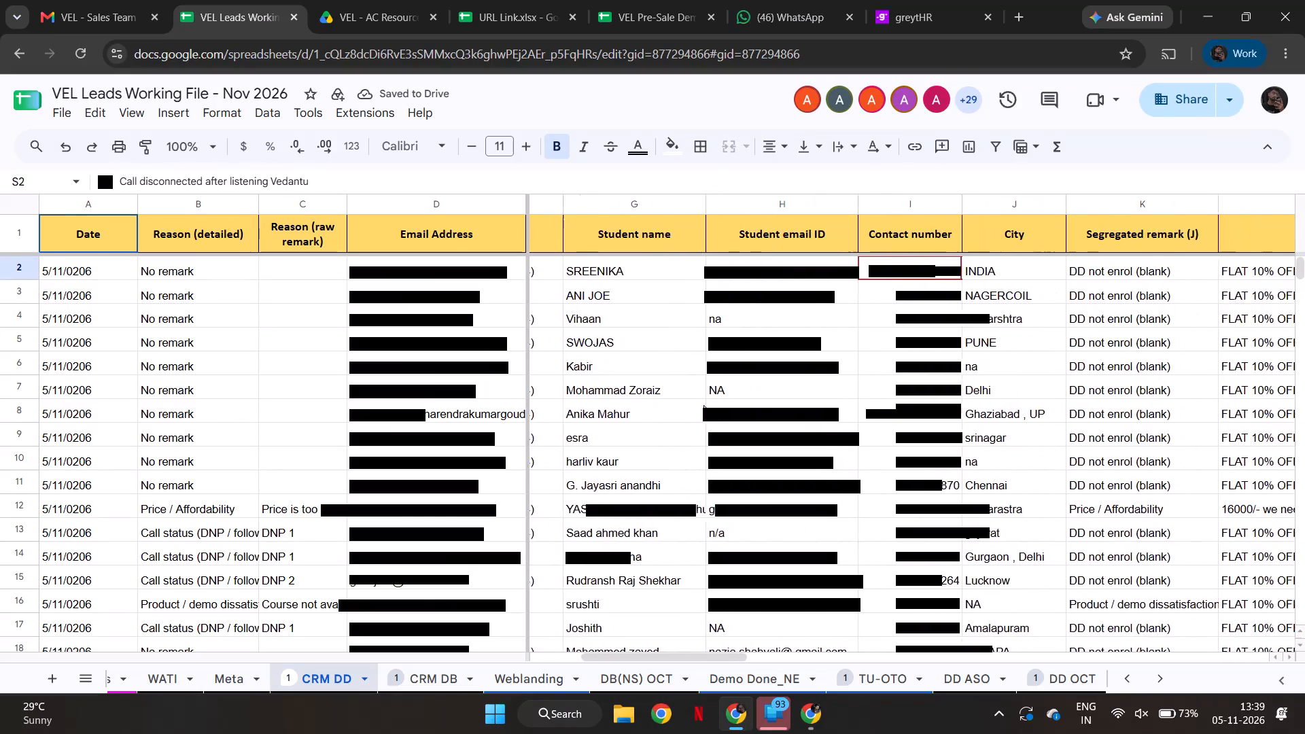
scroll(703, 405, left, 1)
click(776, 294)
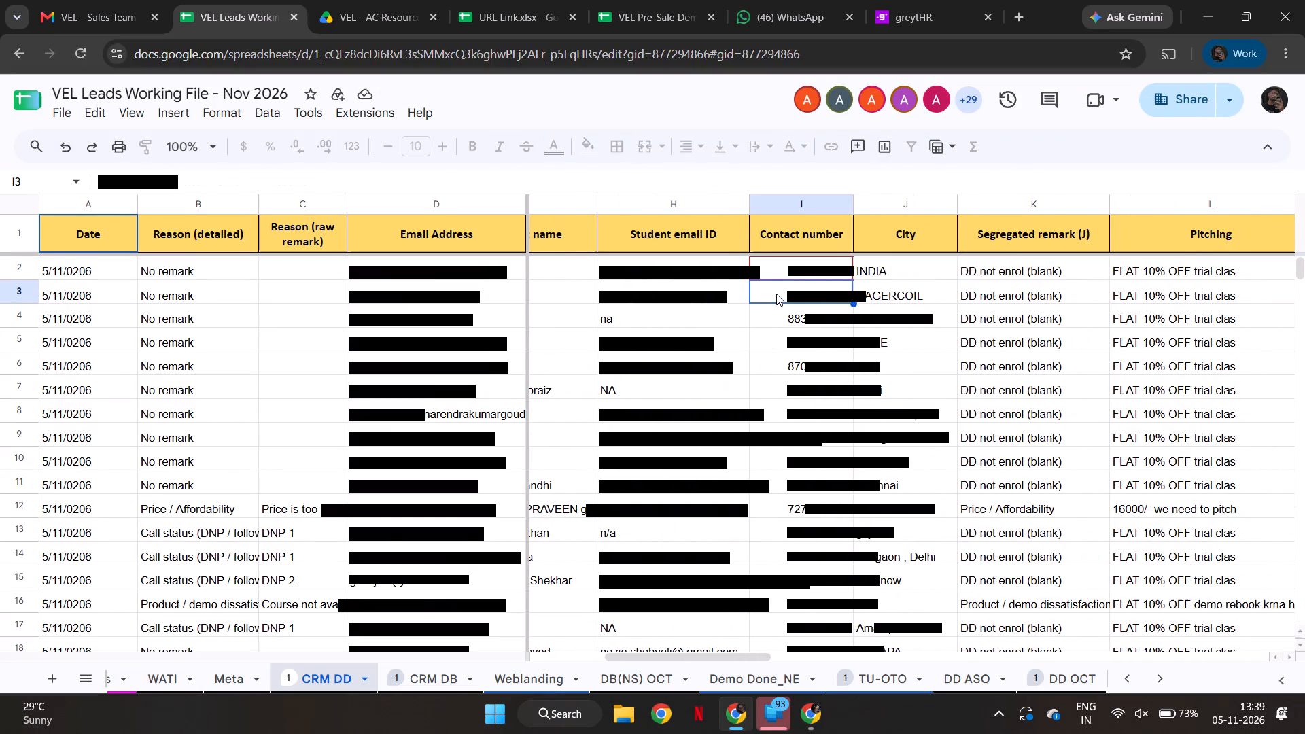
scroll(776, 294, left, 4)
scroll(776, 294, right, 2)
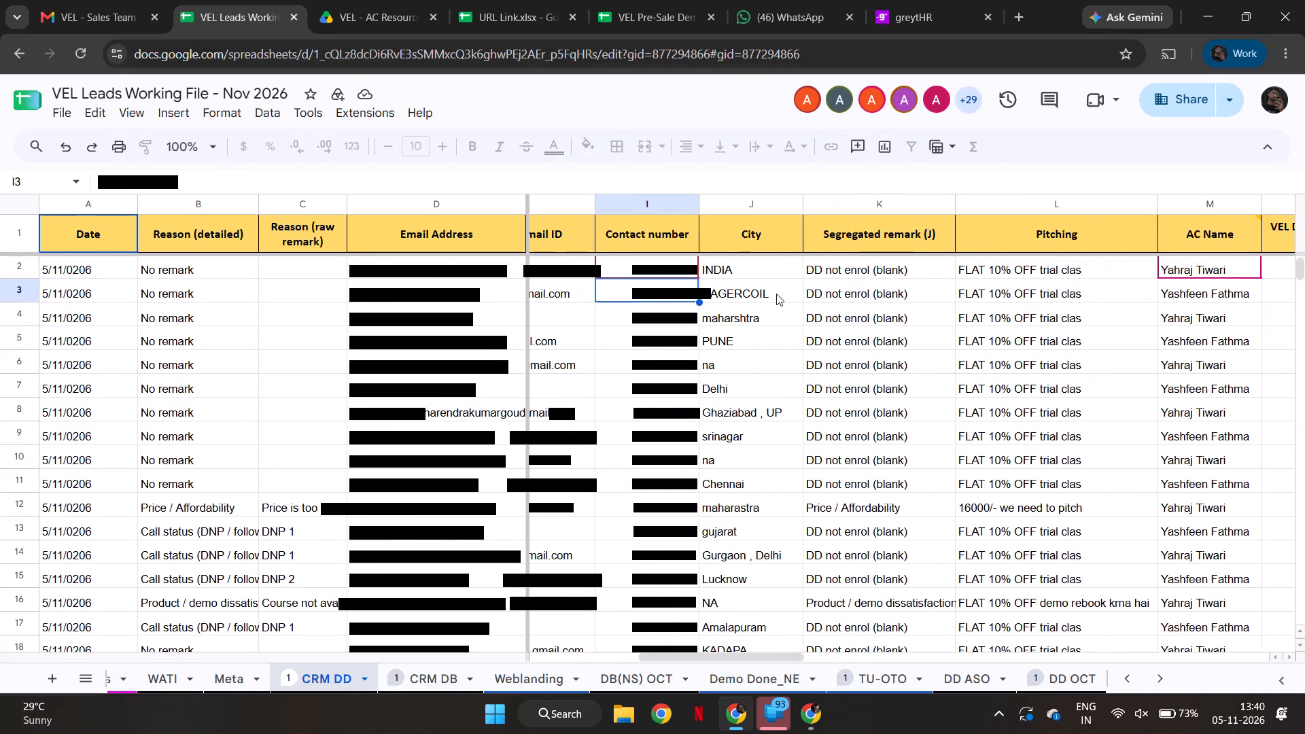
key(ctrl+c)
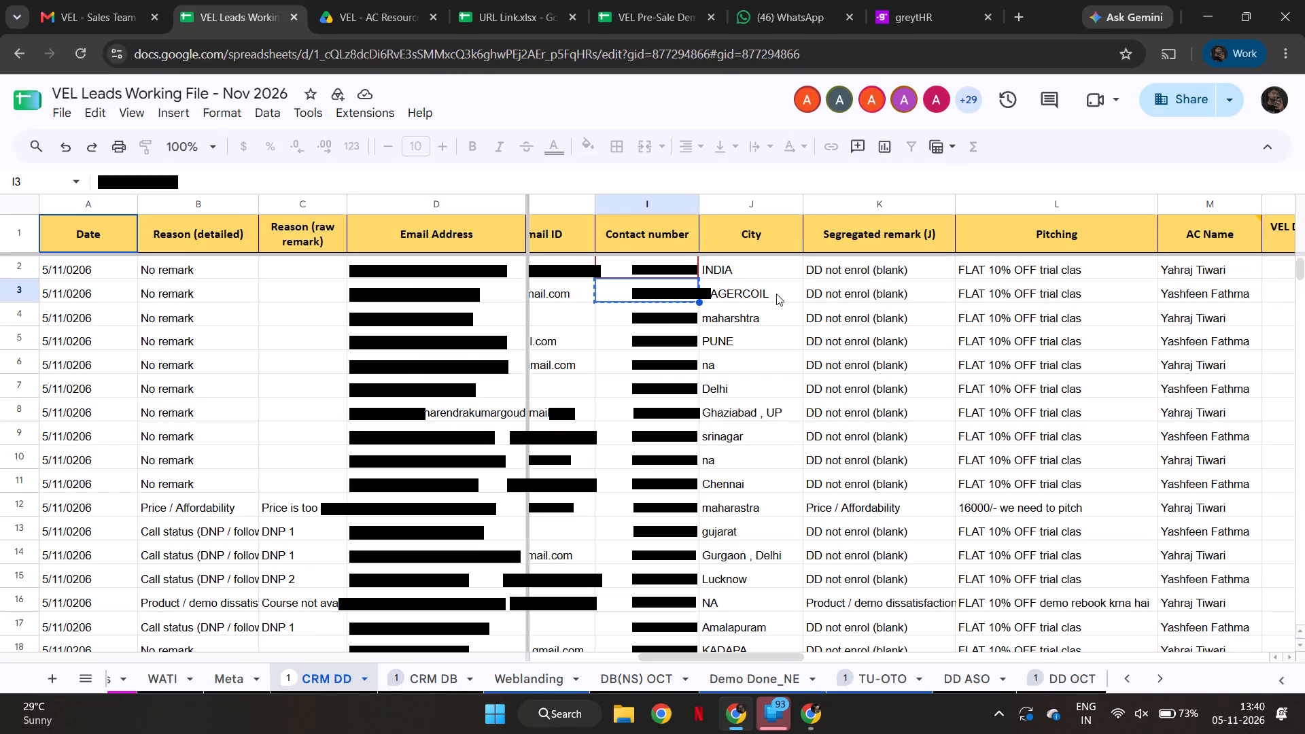
Review the row 3 lead in CRM DD across its source, course type, city, segregated remark, pitching, AC name, demo statuses and stage.
scroll(776, 294, right, 5)
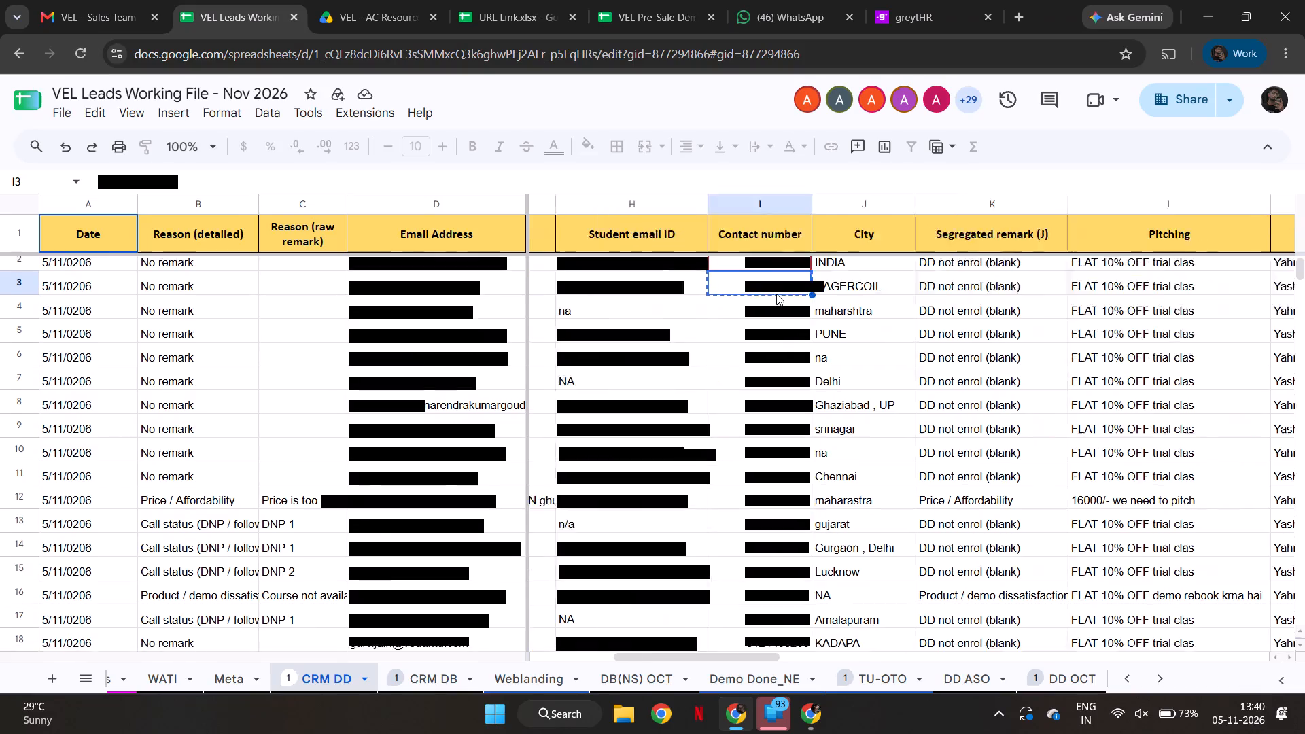
scroll(776, 294, right, 3)
scroll(776, 294, up, 6)
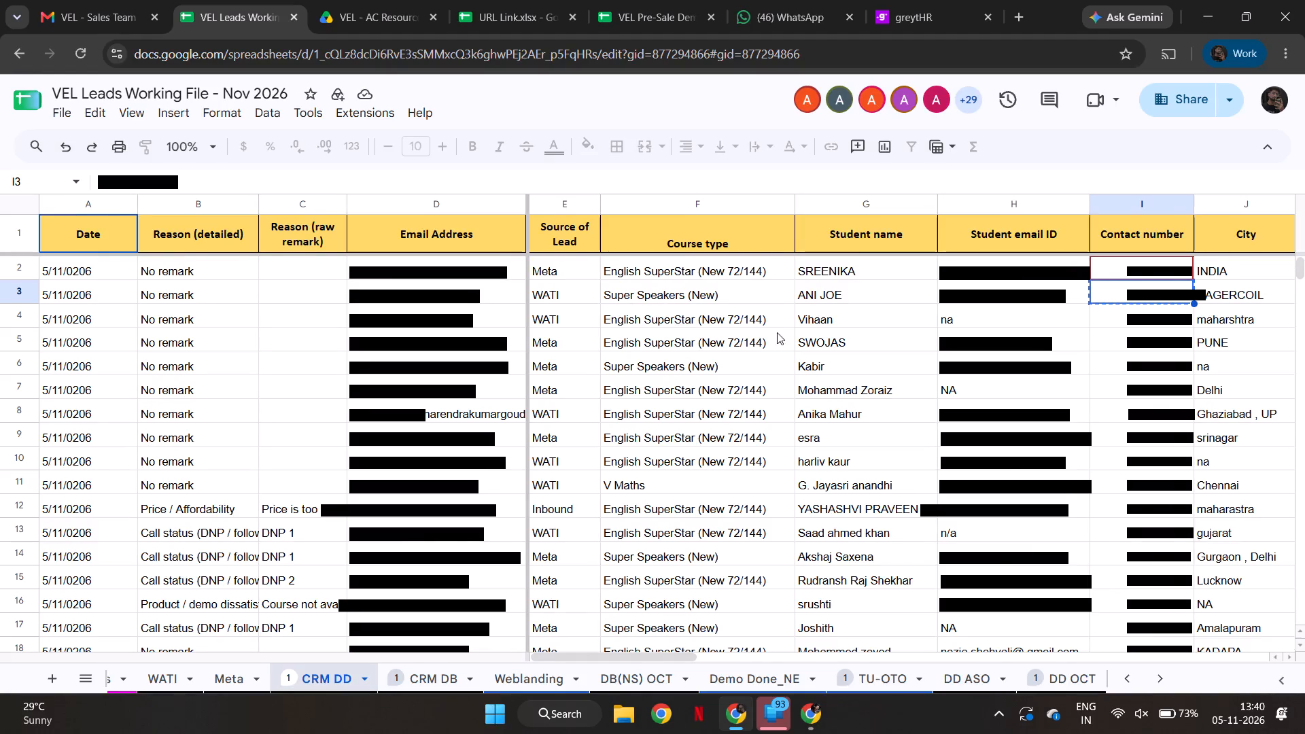
scroll(900, 325, left, 6)
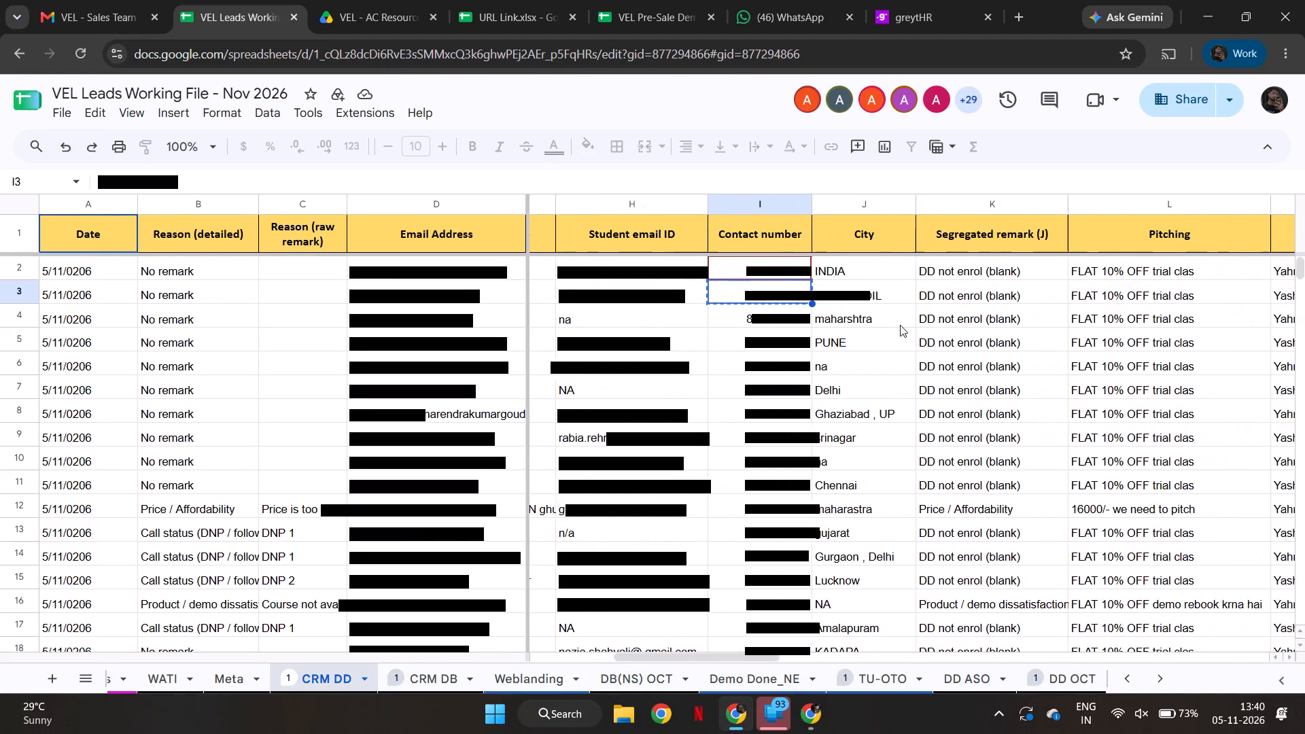
scroll(900, 325, left, 6)
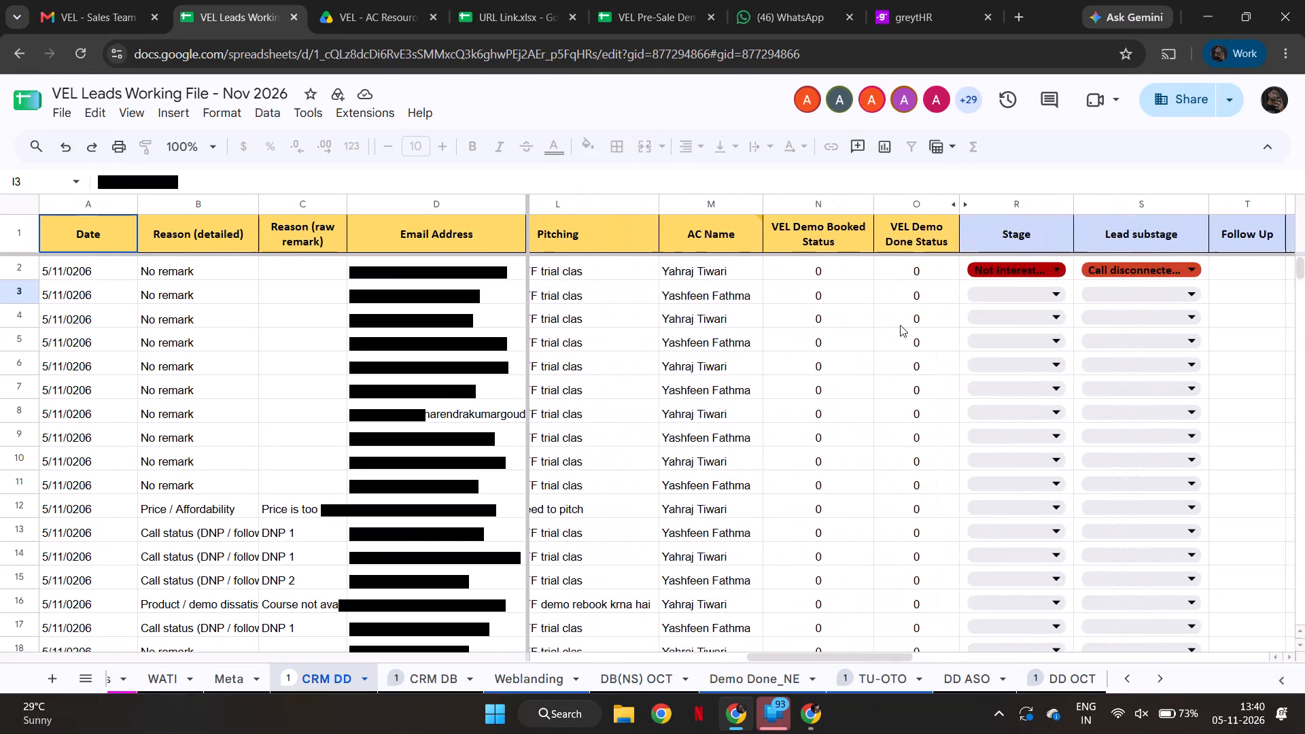
scroll(900, 325, right, 4)
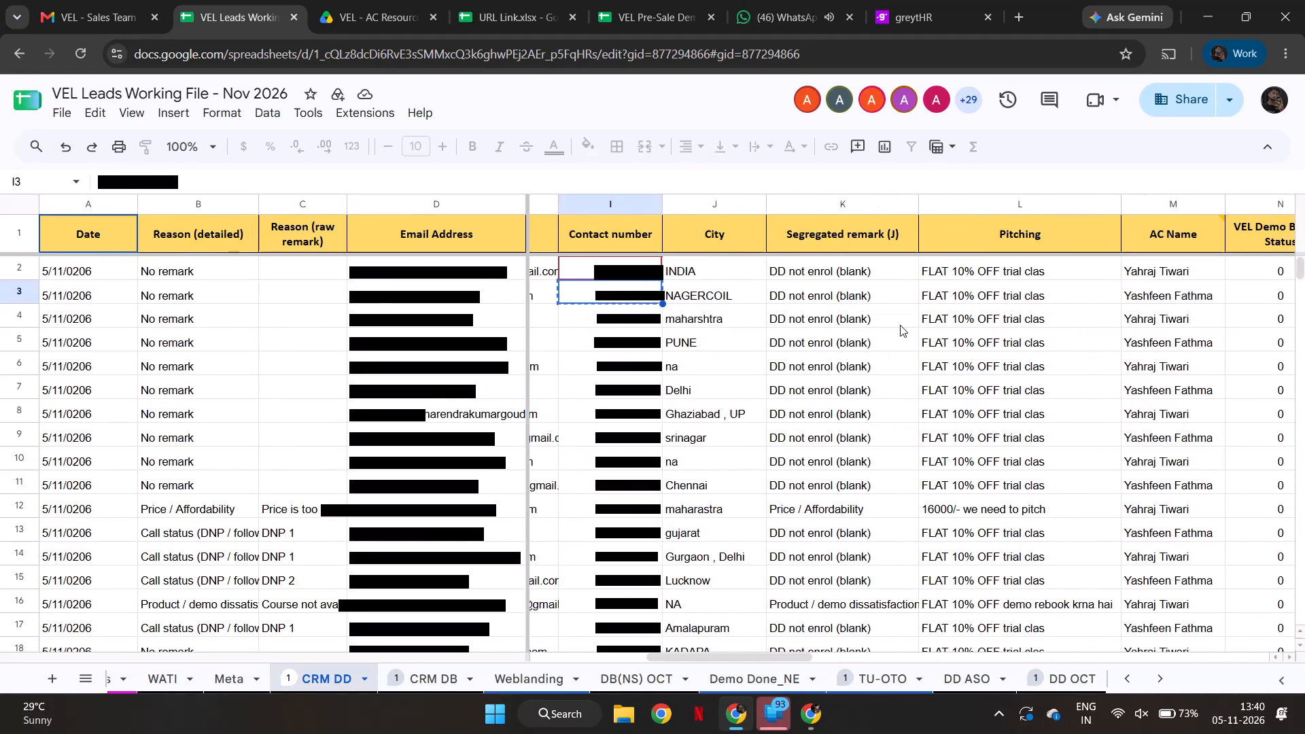
scroll(900, 325, left, 1)
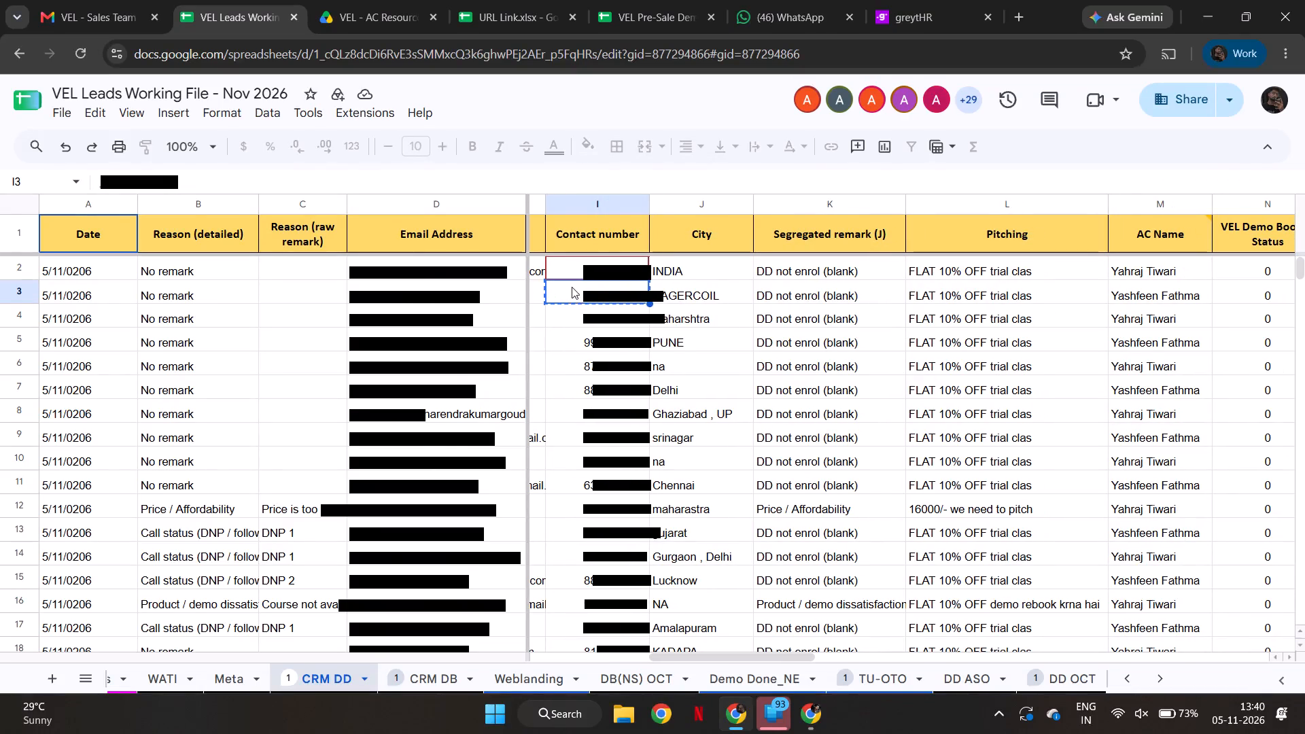
scroll(572, 287, right, 7)
scroll(572, 287, left, 1)
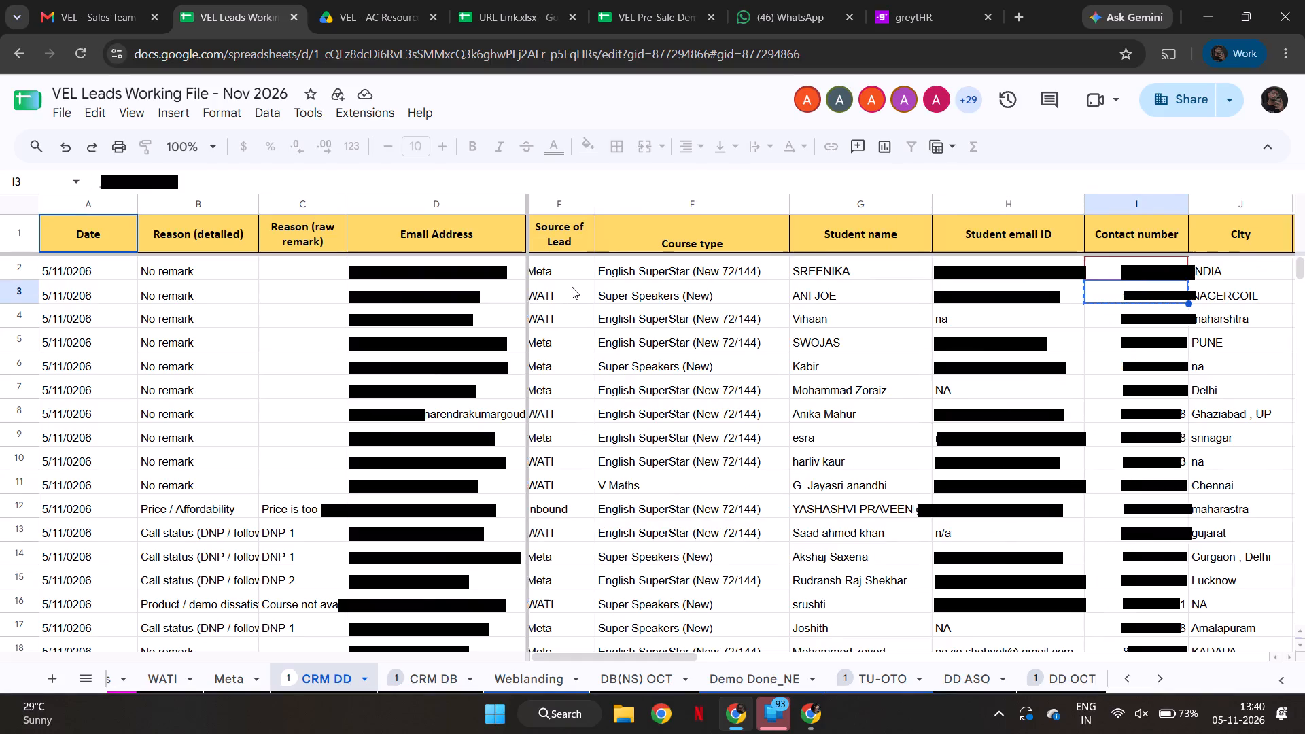
scroll(572, 287, left, 8)
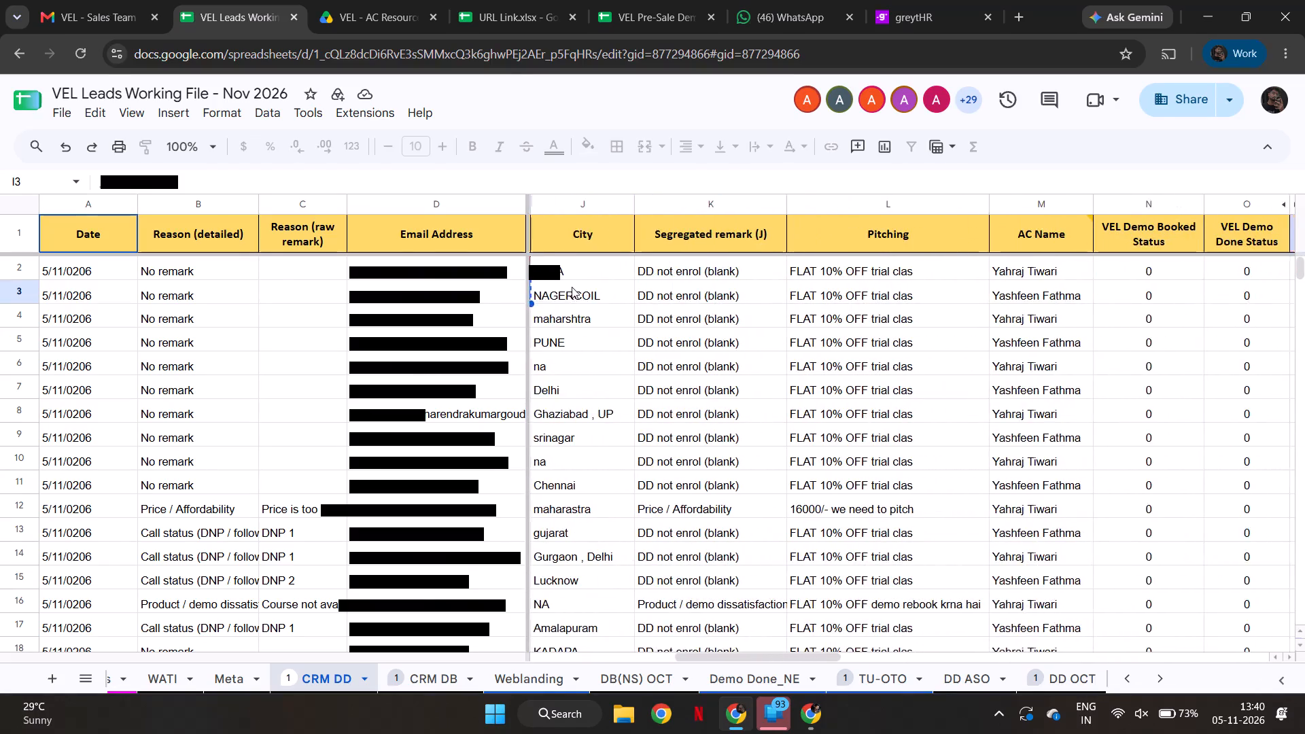
scroll(572, 287, left, 1)
scroll(572, 287, right, 2)
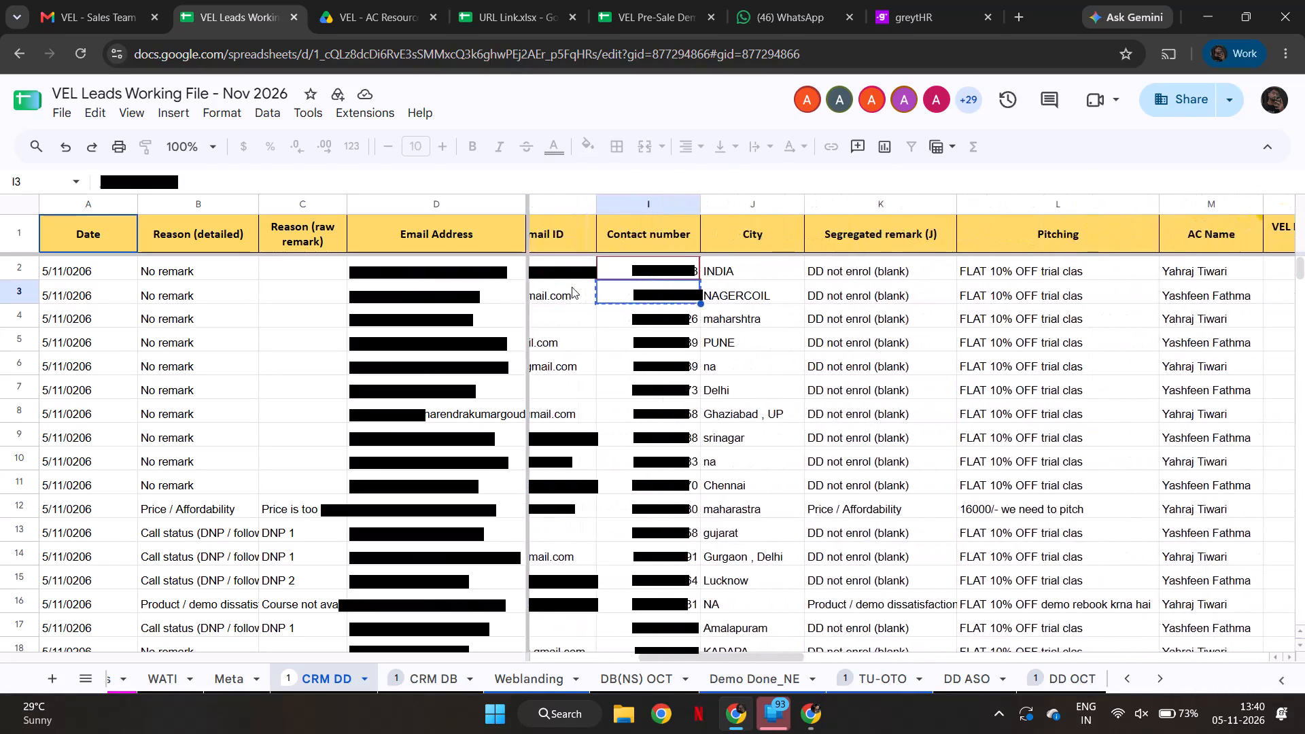
Set the row 3 lead's stage to Not interested and its lead substage to Call disconnected after listening Vedantu in CRM DD.
scroll(572, 287, left, 6)
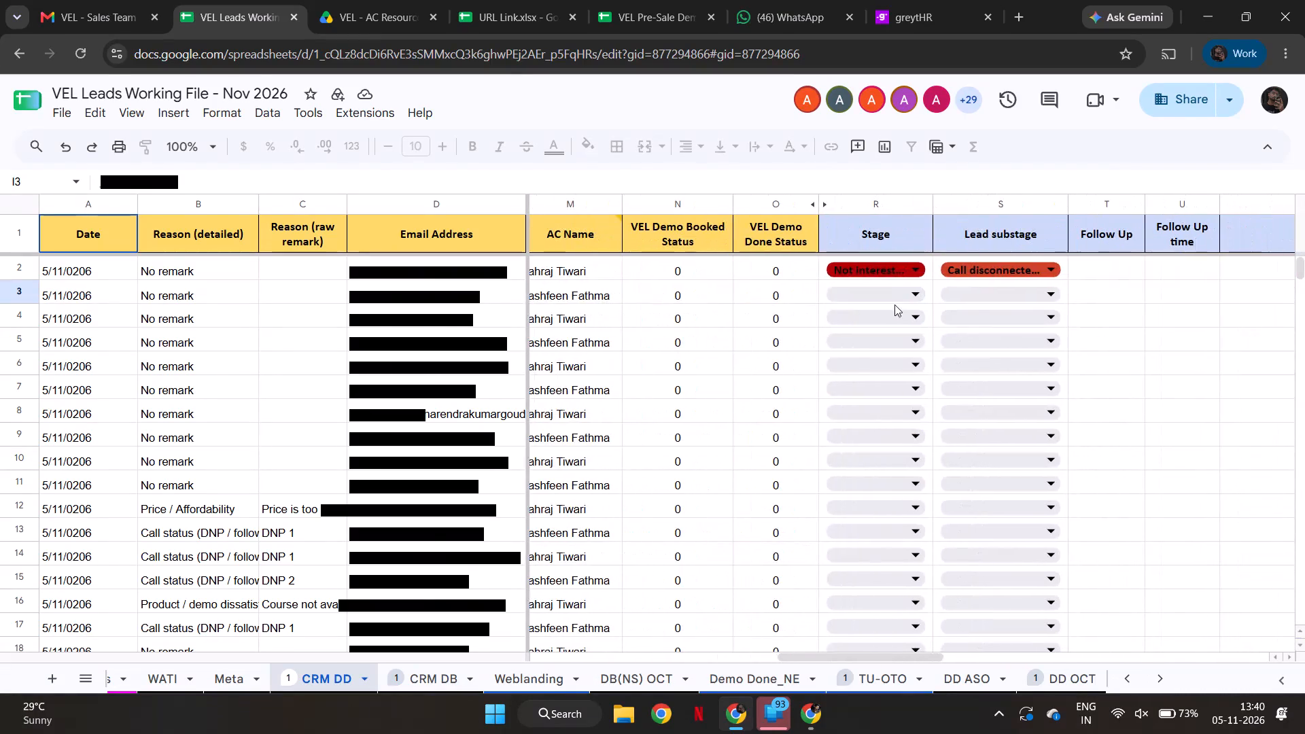
click(901, 293)
scroll(964, 578, down, 5)
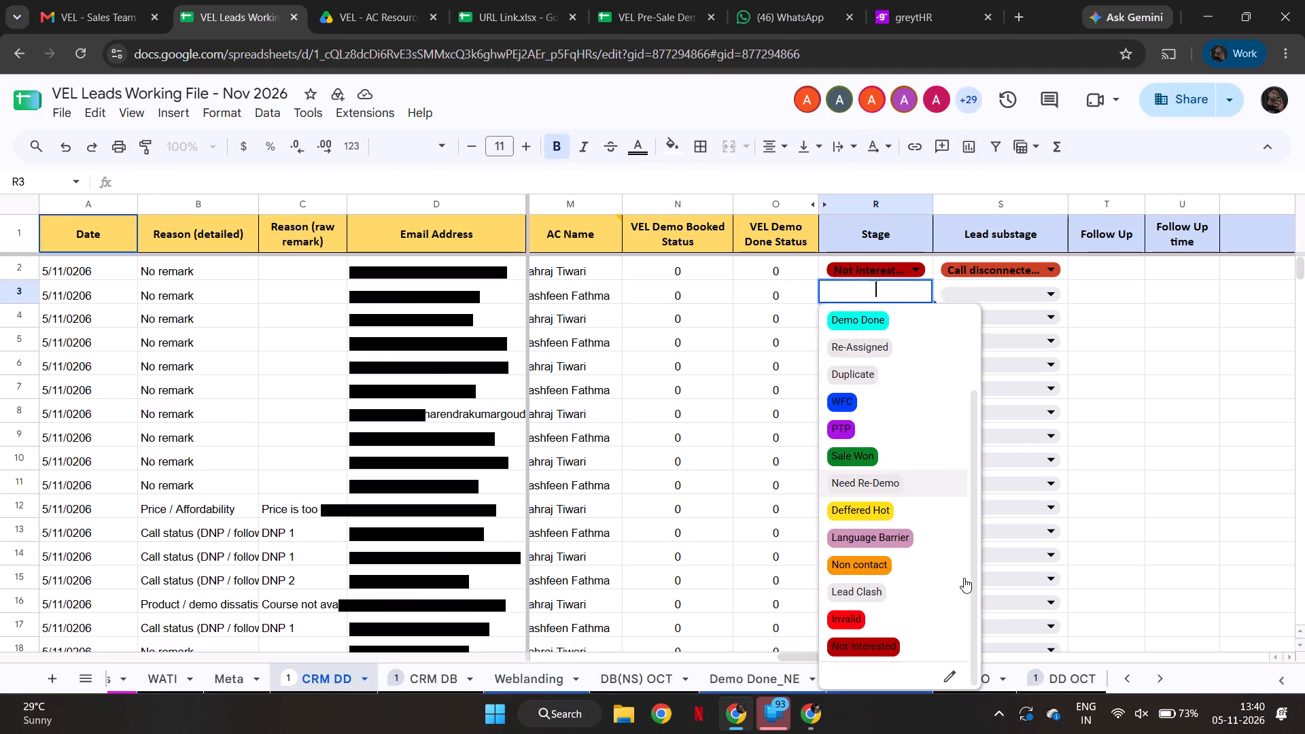
scroll(964, 578, down, 1)
click(864, 642)
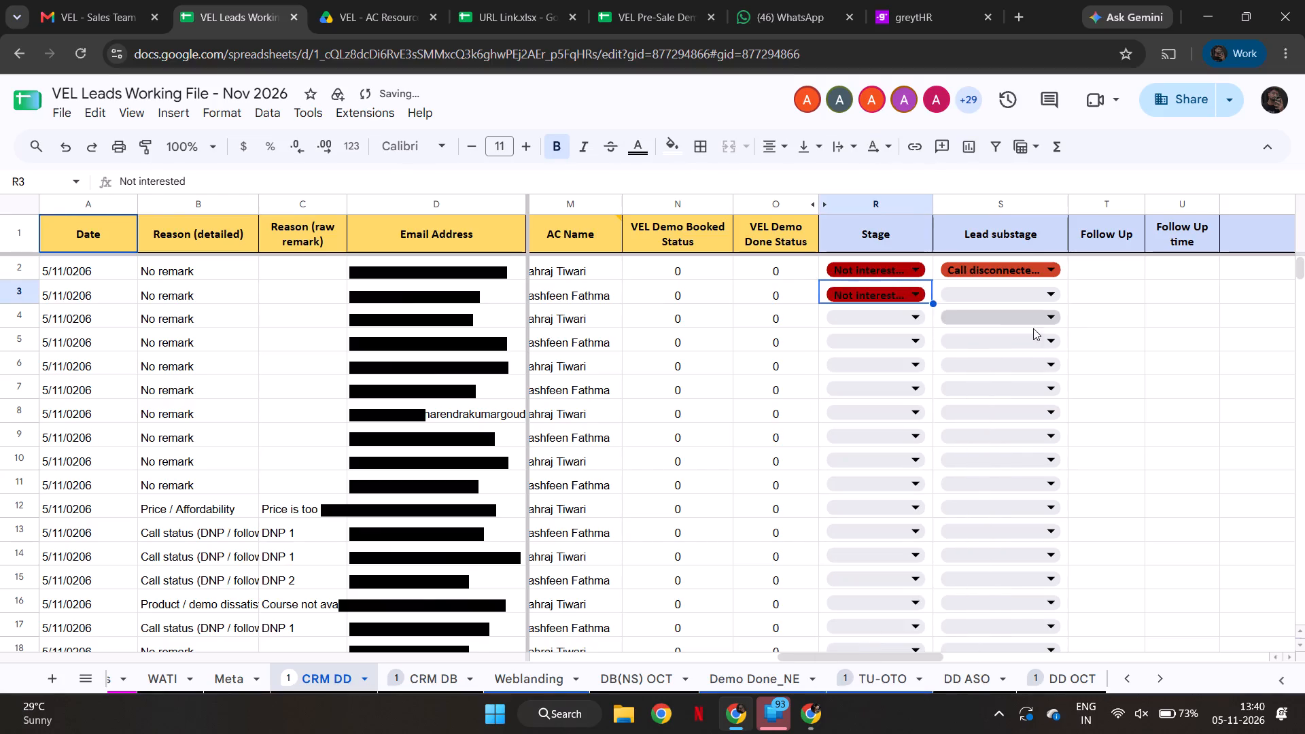
scroll(831, 364, right, 4)
scroll(831, 364, left, 4)
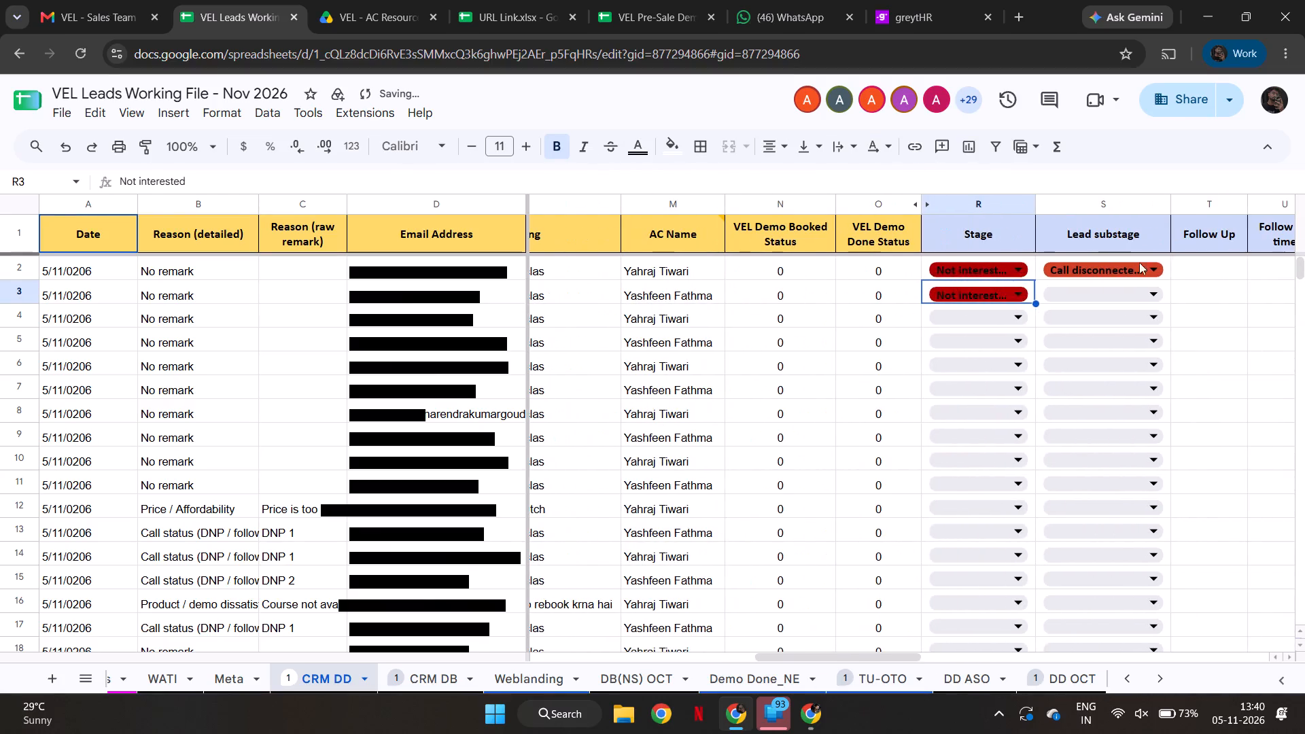
click(1145, 289)
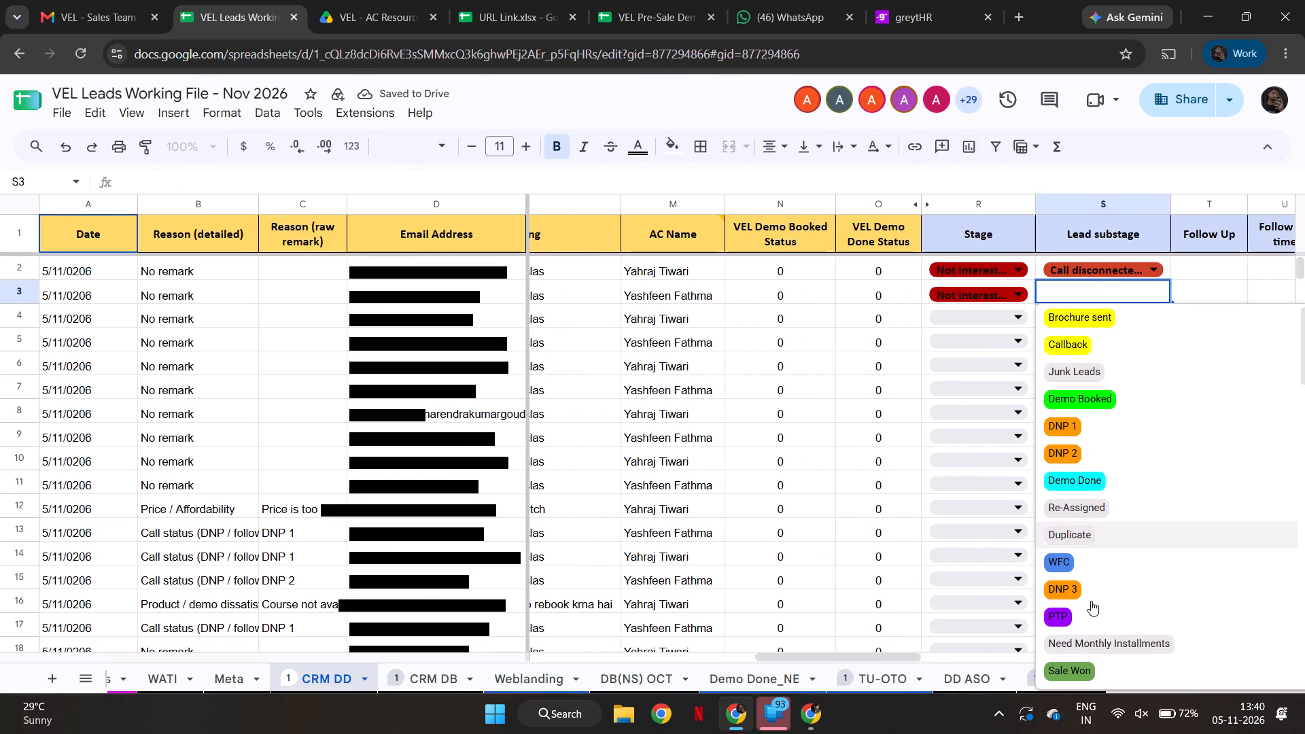
scroll(1091, 601, down, 8)
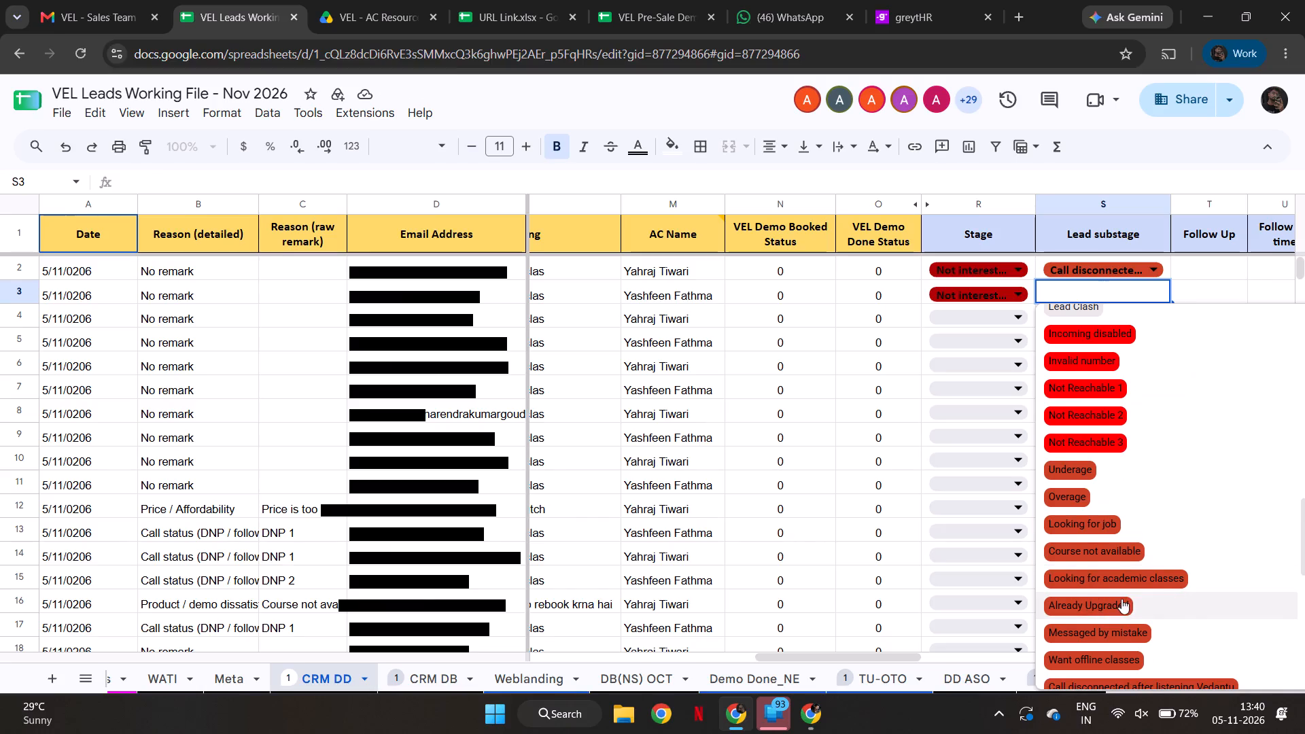
scroll(1121, 599, down, 2)
click(1160, 574)
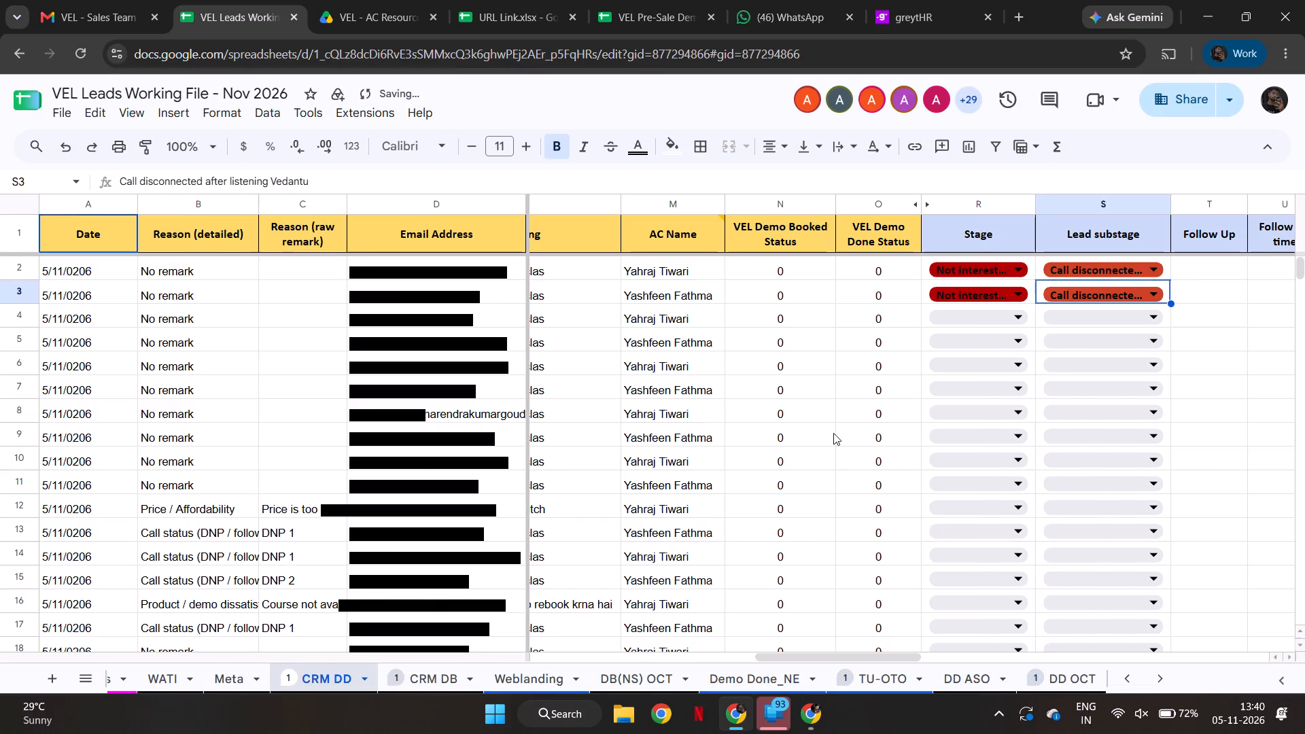
Copy the contact number of the row 4 lead in CRM DD.
scroll(746, 426, right, 7)
scroll(746, 426, left, 3)
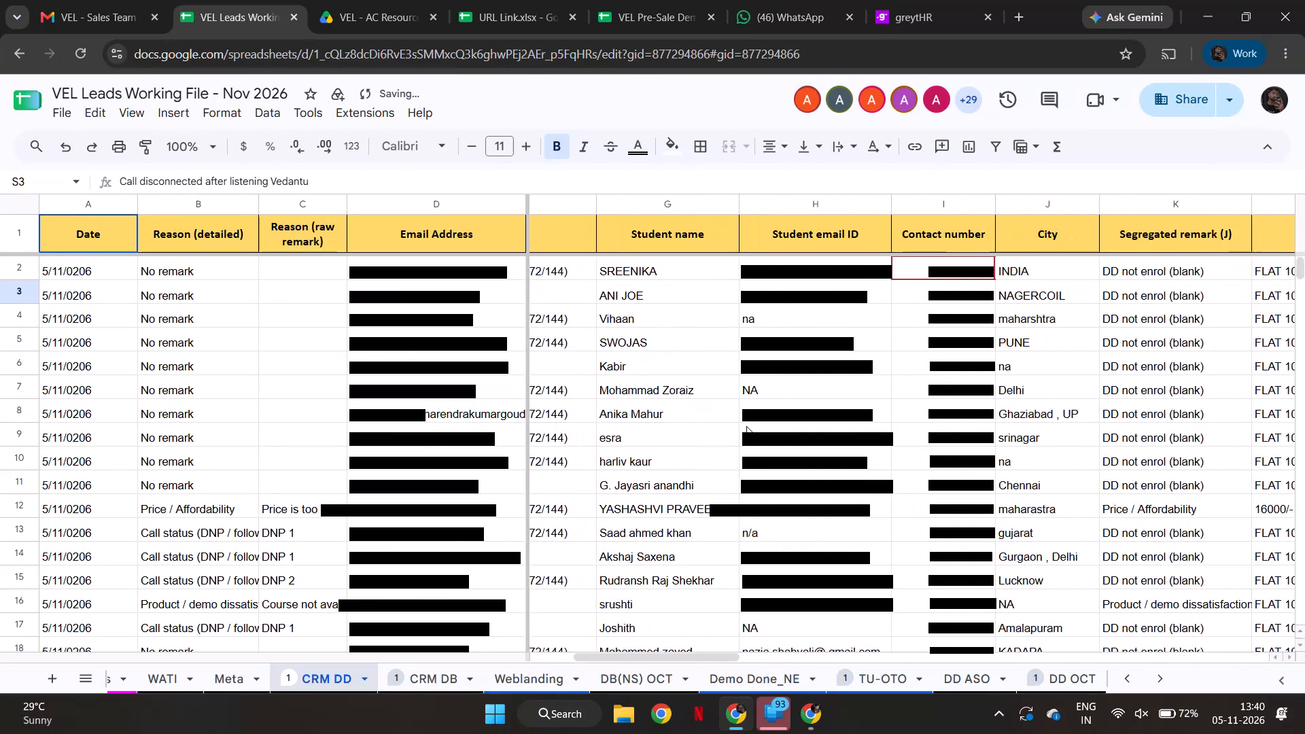
scroll(746, 426, left, 5)
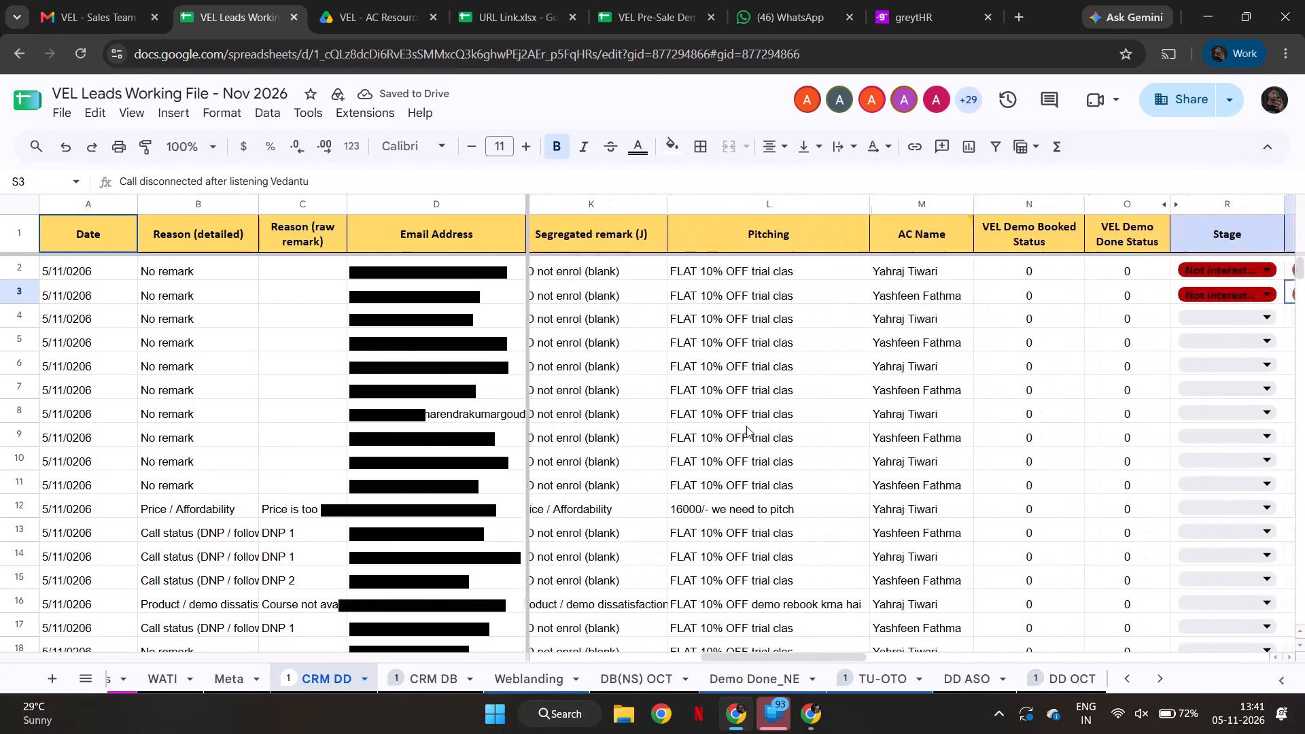
scroll(746, 426, left, 1)
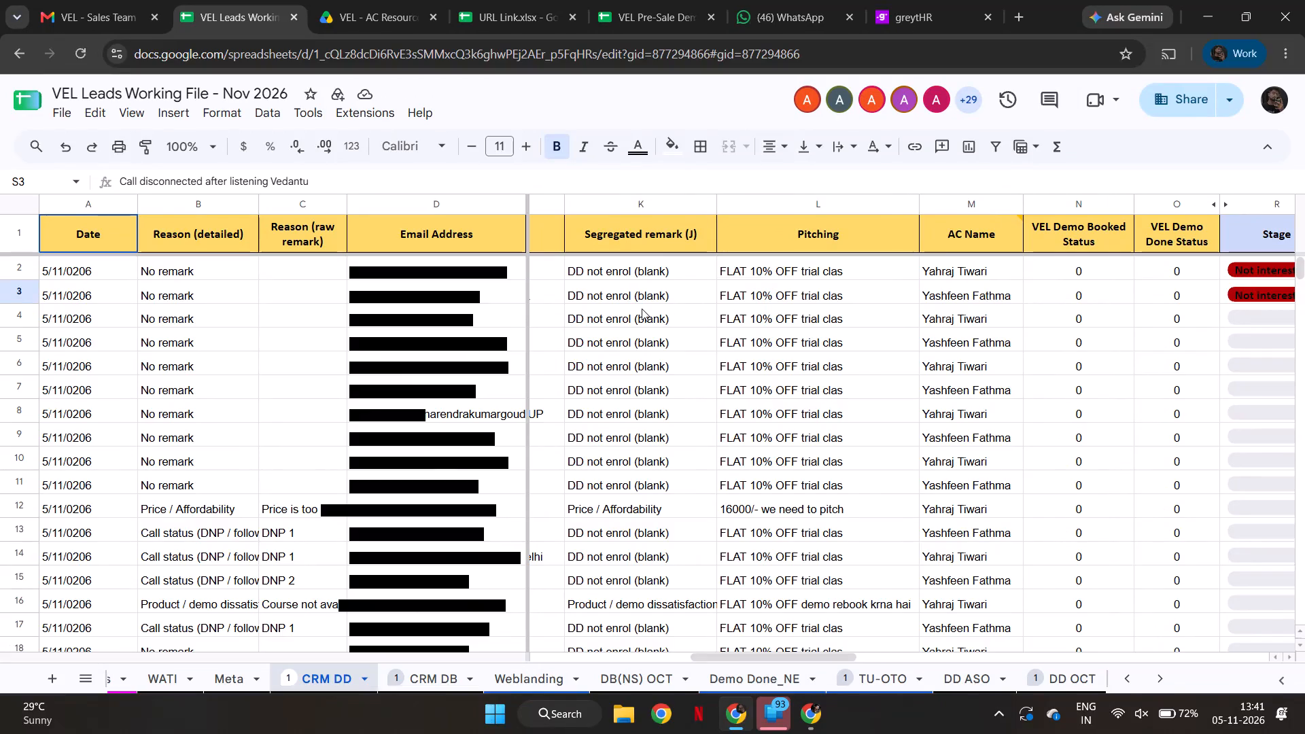
click(642, 309)
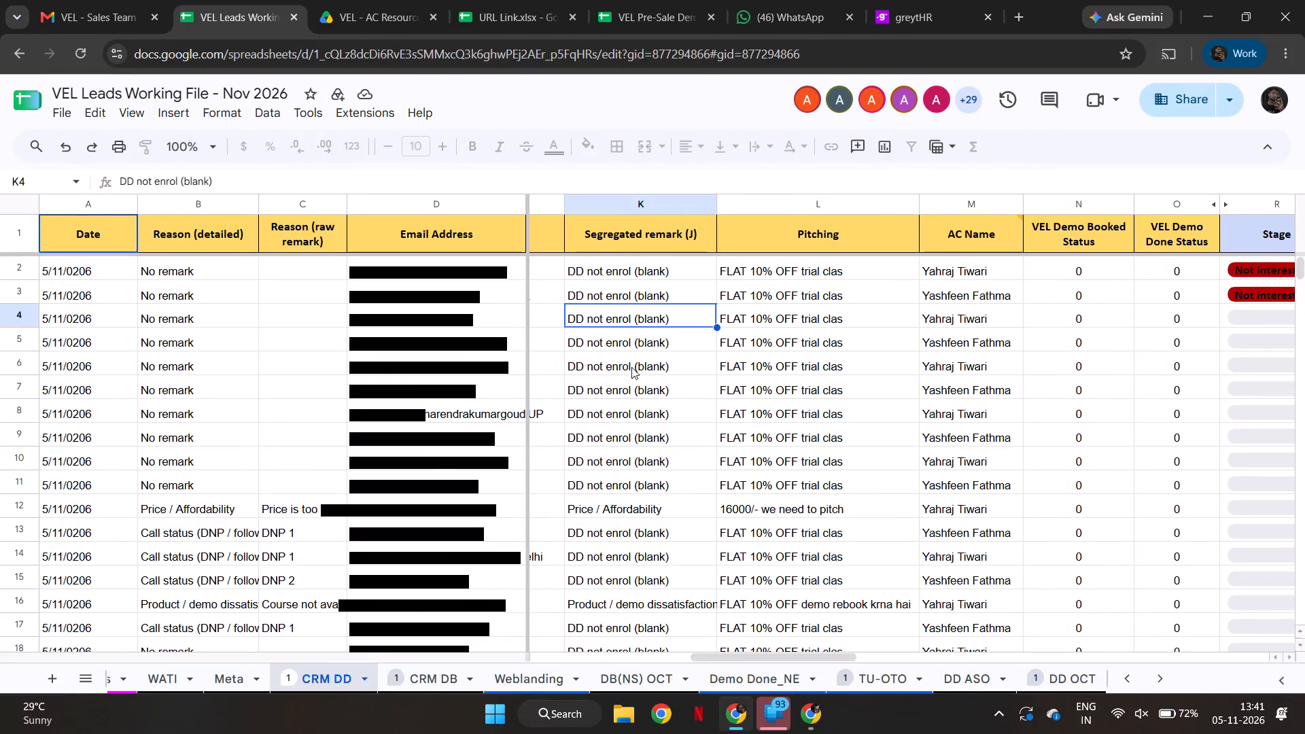
scroll(649, 379, right, 2)
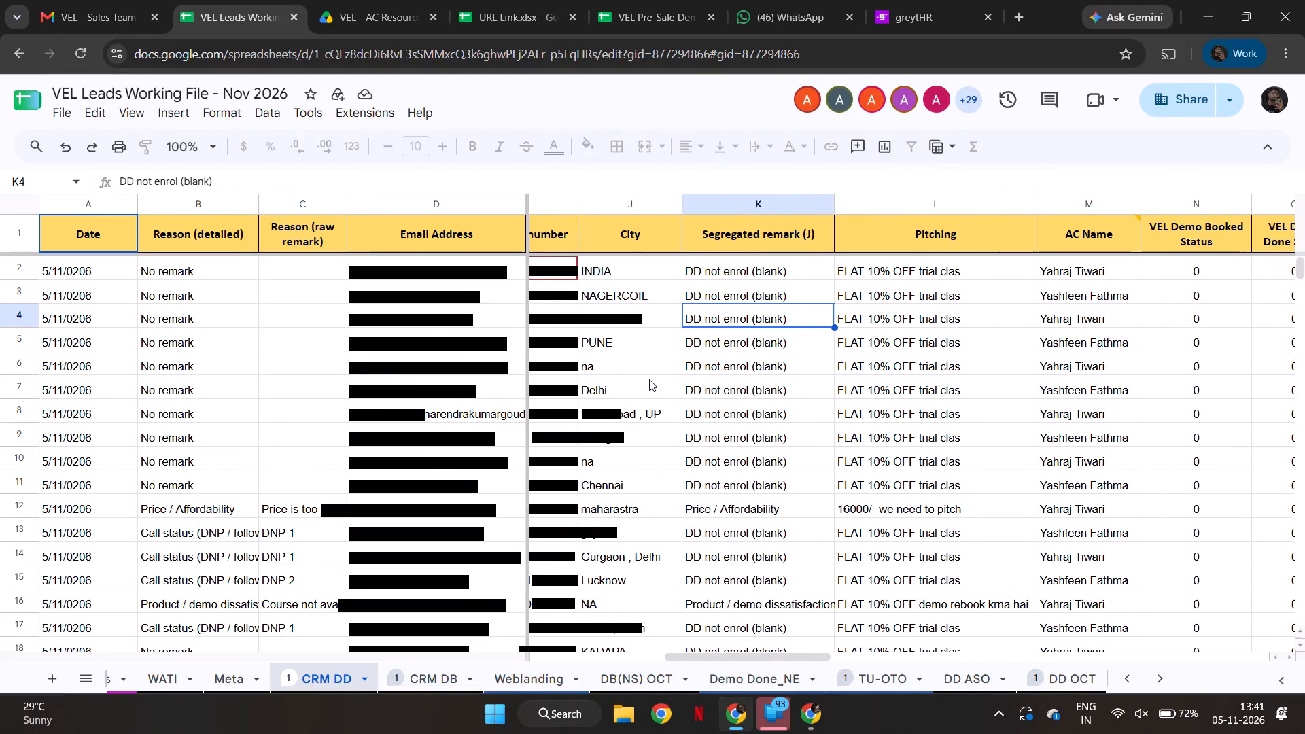
scroll(649, 379, right, 1)
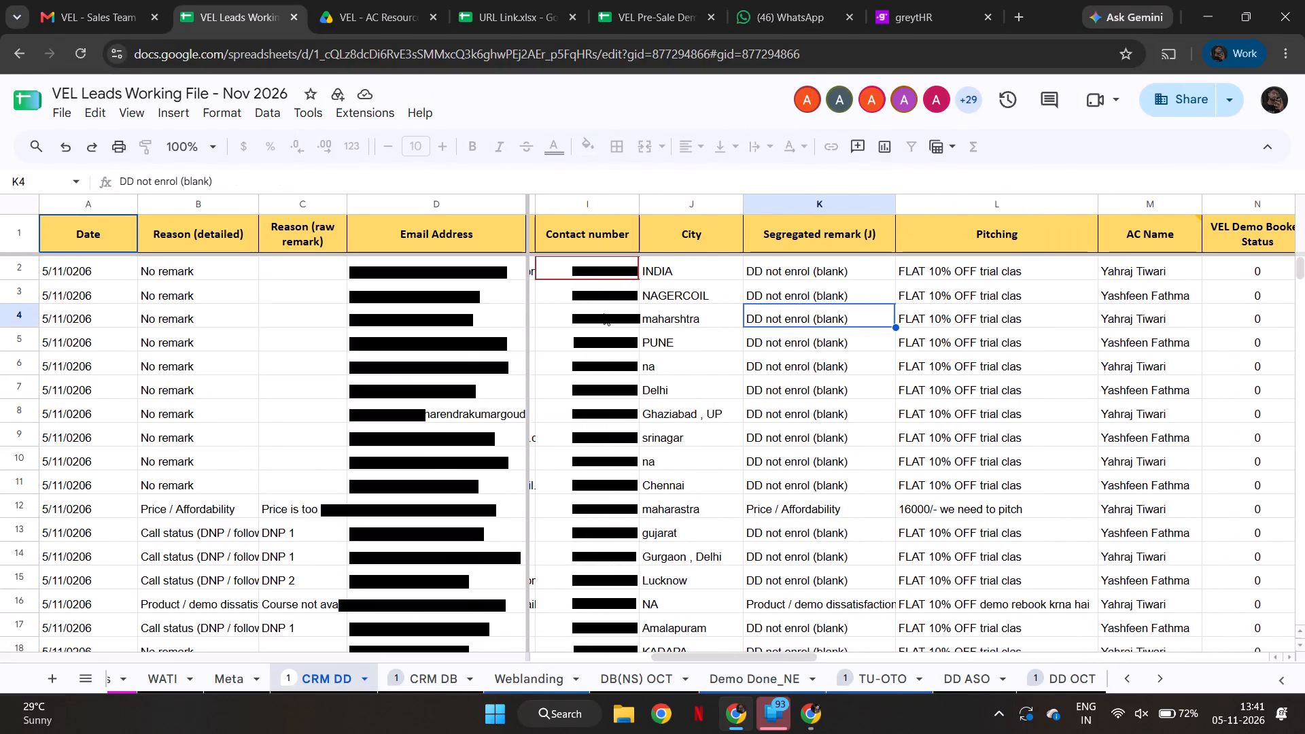
click(604, 313)
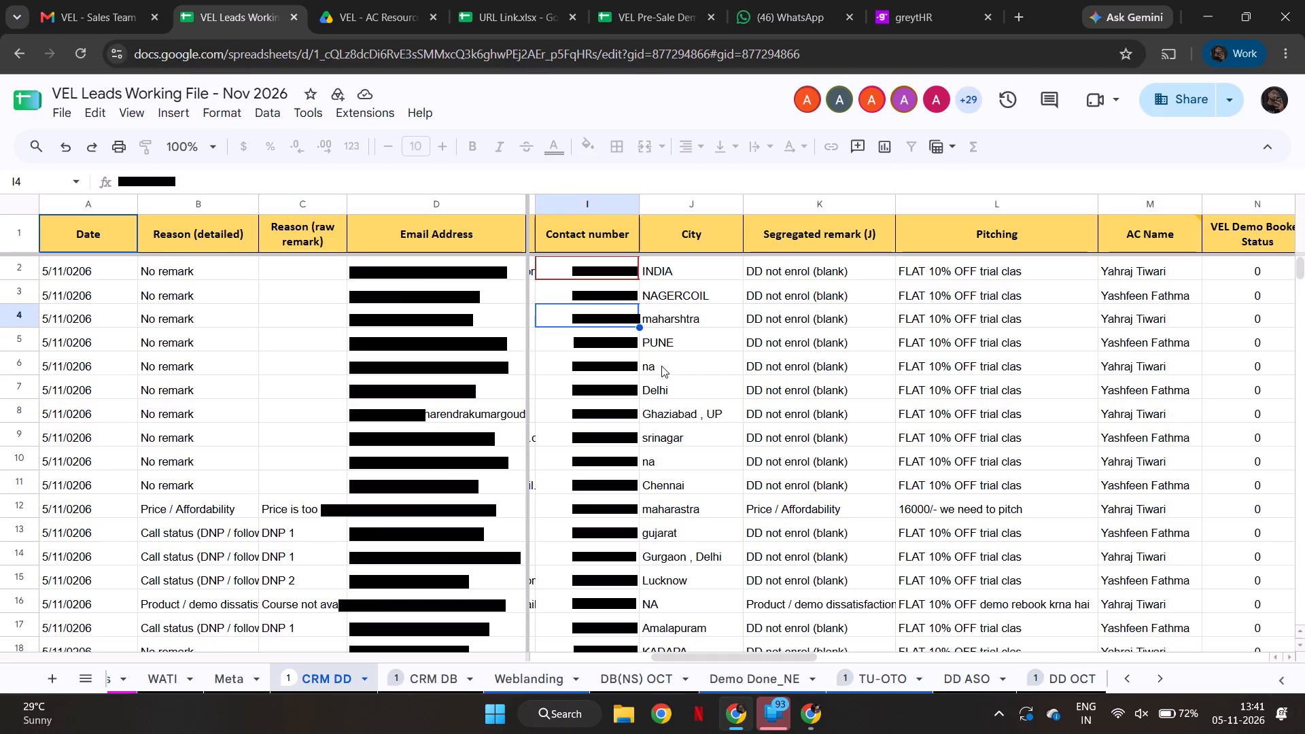
key(ctrl+c)
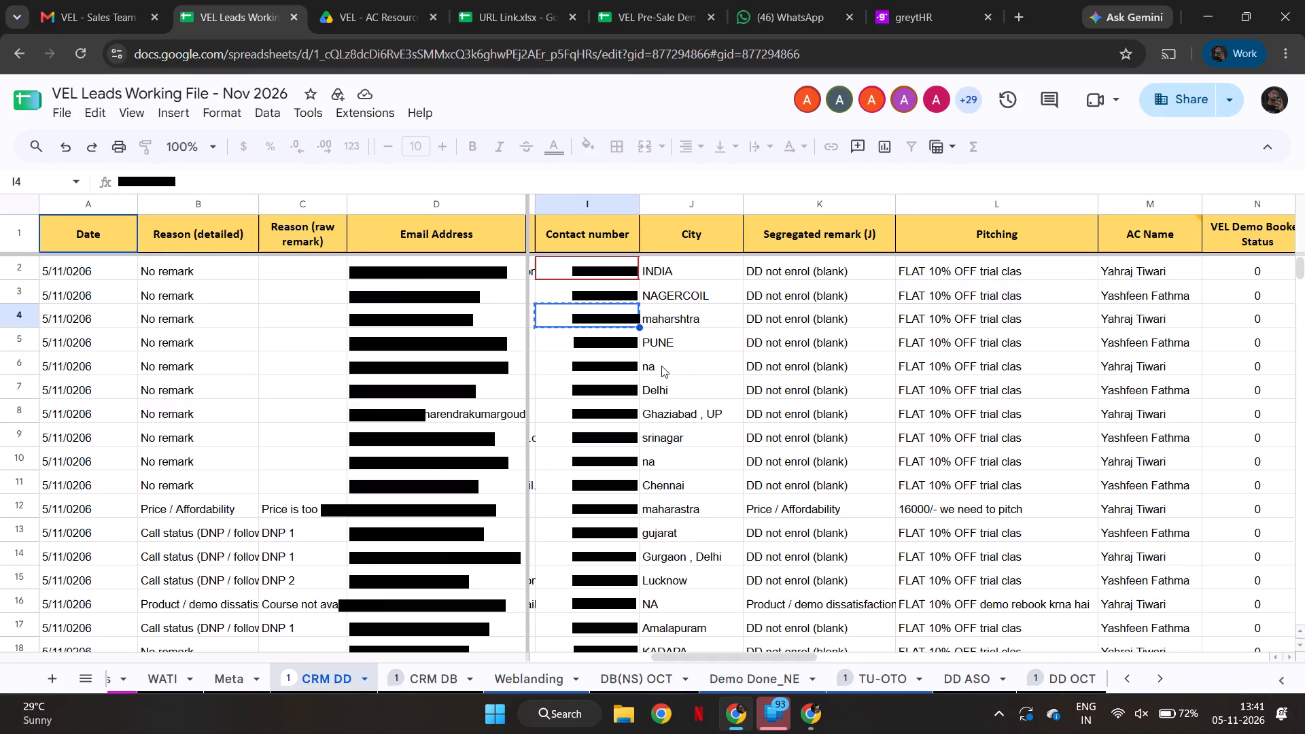
Review the row 4 lead in CRM DD across its city, segregated remark, pitching, AC name, demo statuses and stage.
scroll(661, 366, left, 3)
scroll(661, 366, right, 1)
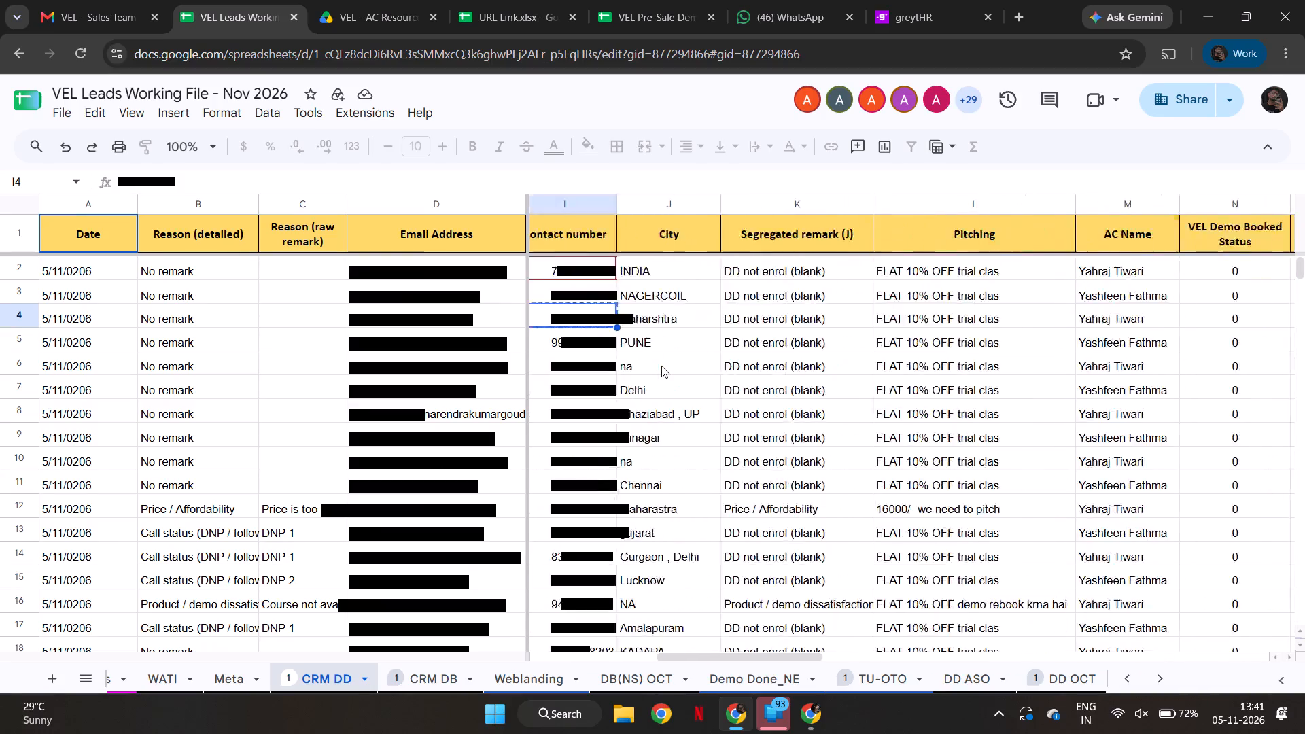
scroll(661, 366, right, 1)
scroll(661, 366, left, 1)
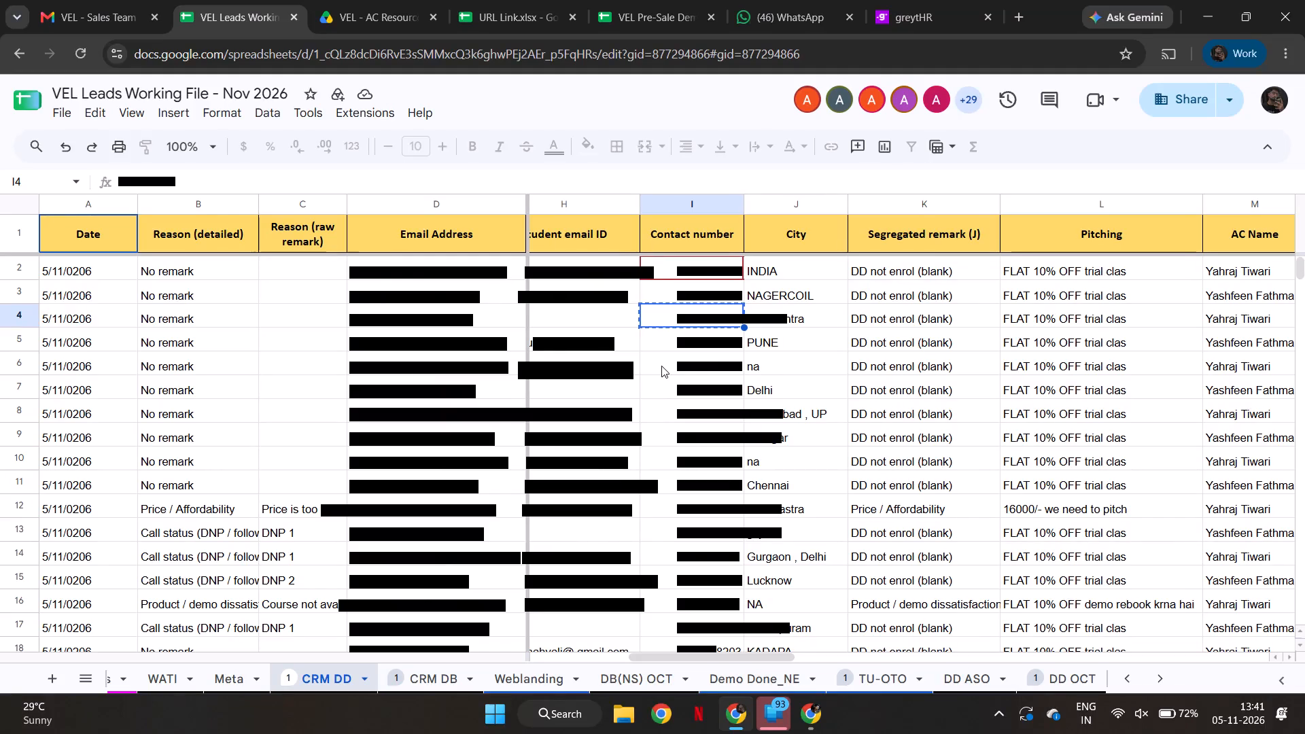
scroll(661, 366, left, 4)
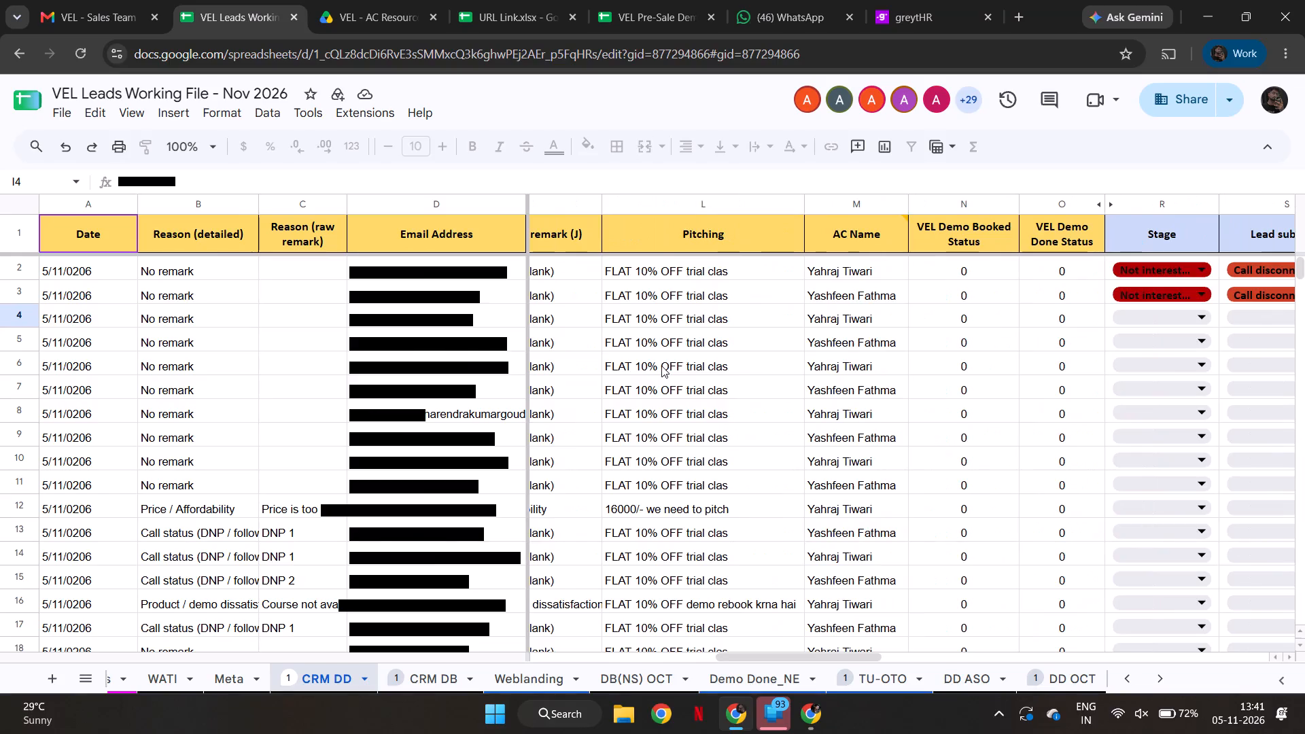
scroll(661, 366, right, 3)
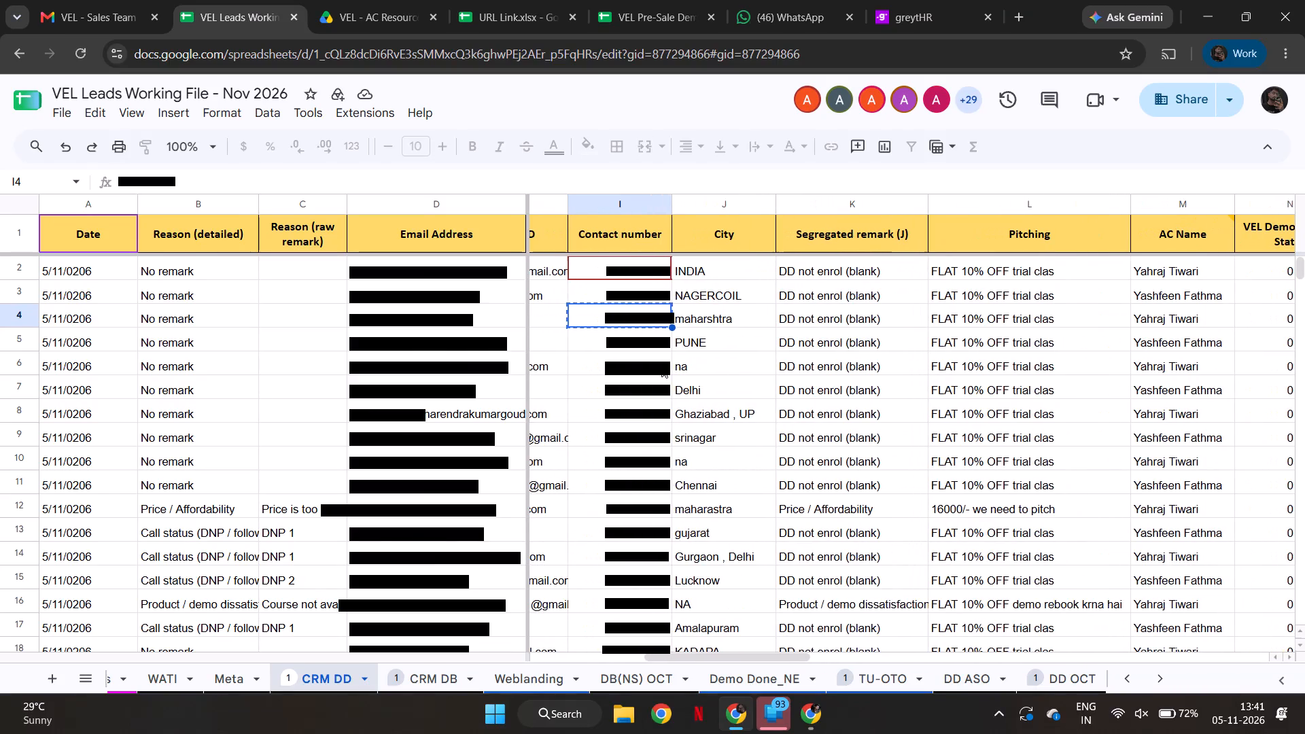
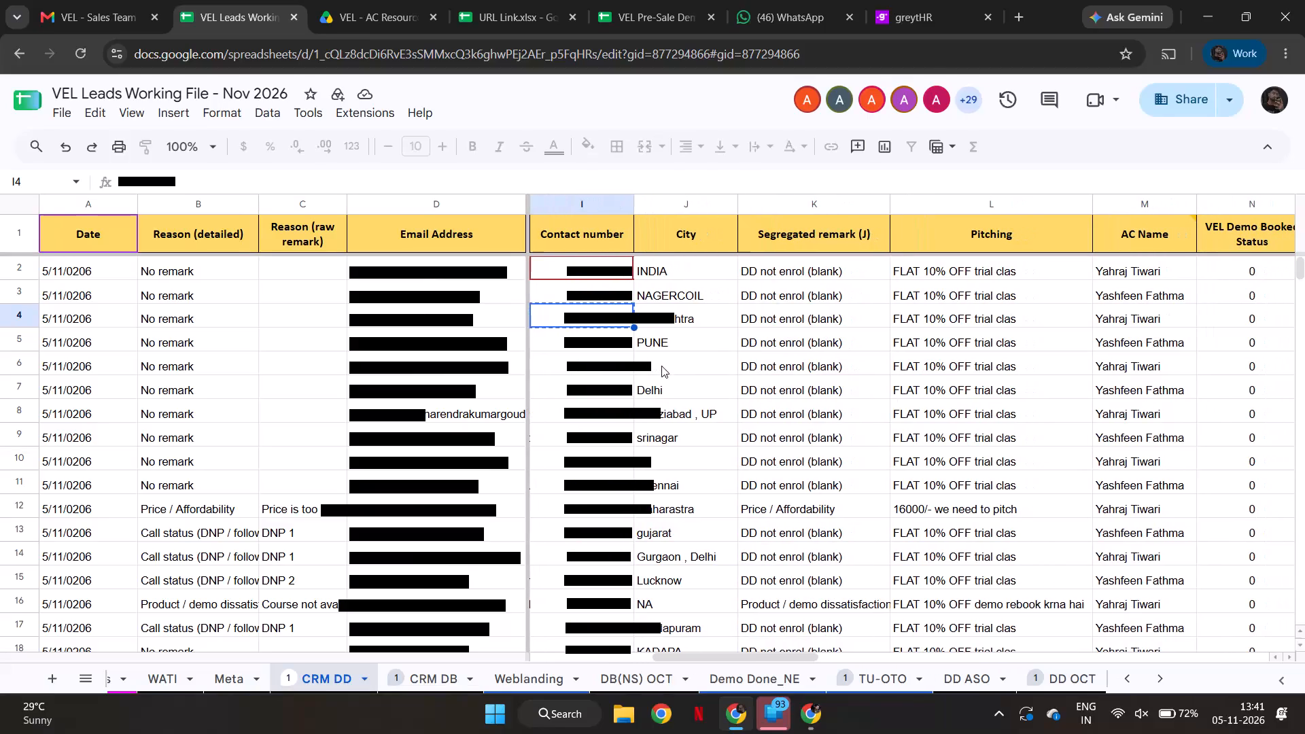
Review the row 4 lead in CRM DD across its source, course type, city, segregated remark, pitching, AC name and demo statuses.
scroll(661, 366, left, 1)
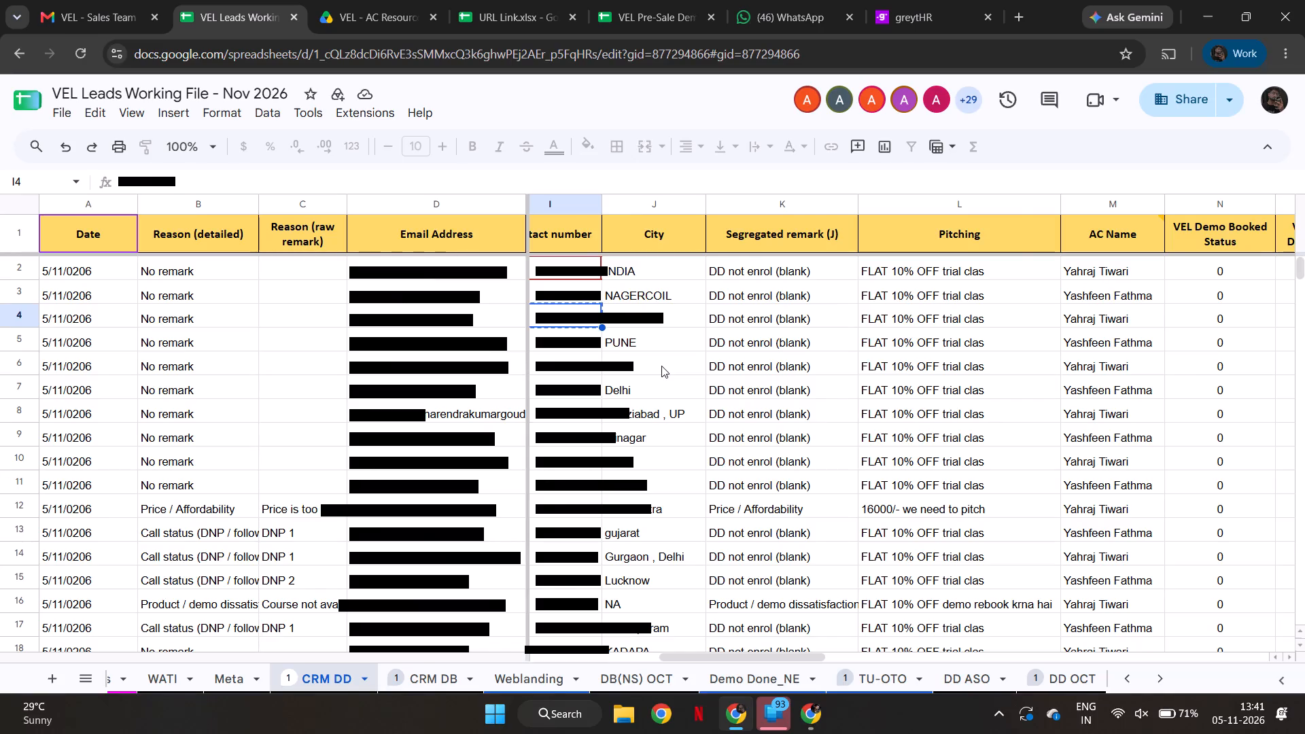
scroll(661, 366, right, 6)
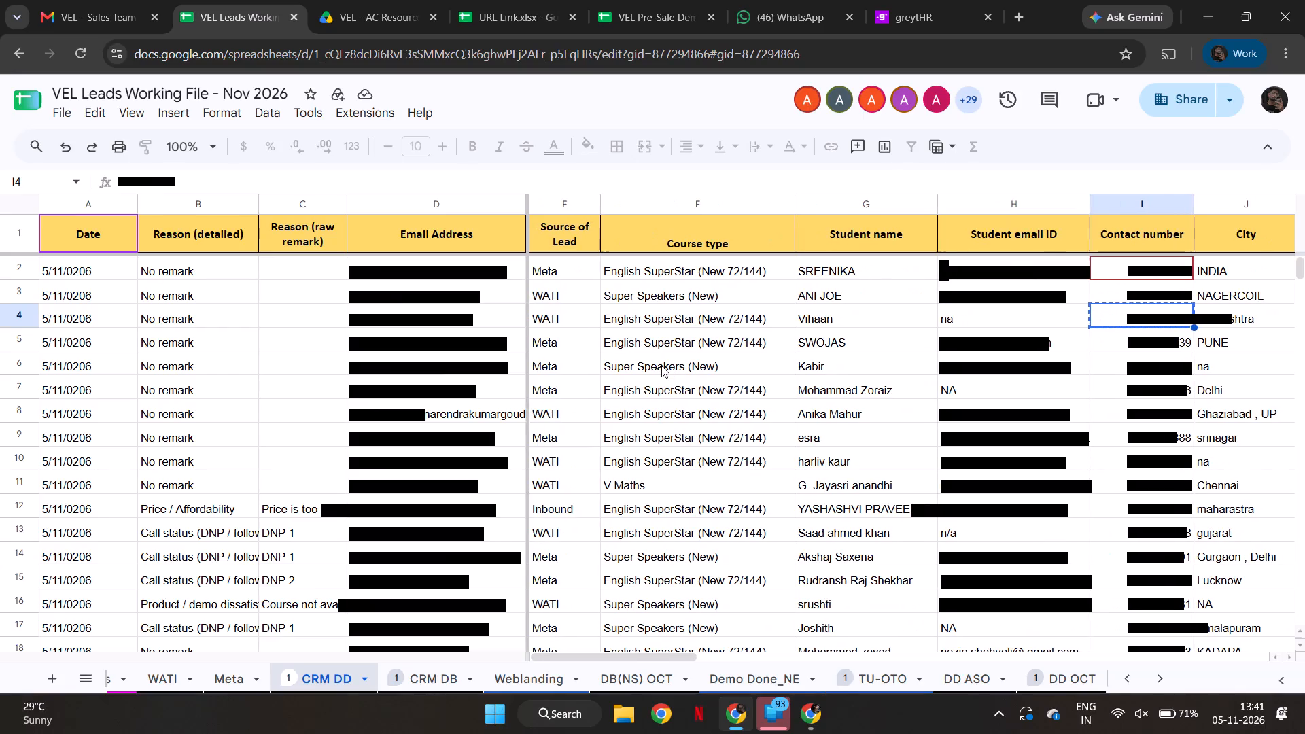
scroll(868, 349, left, 1)
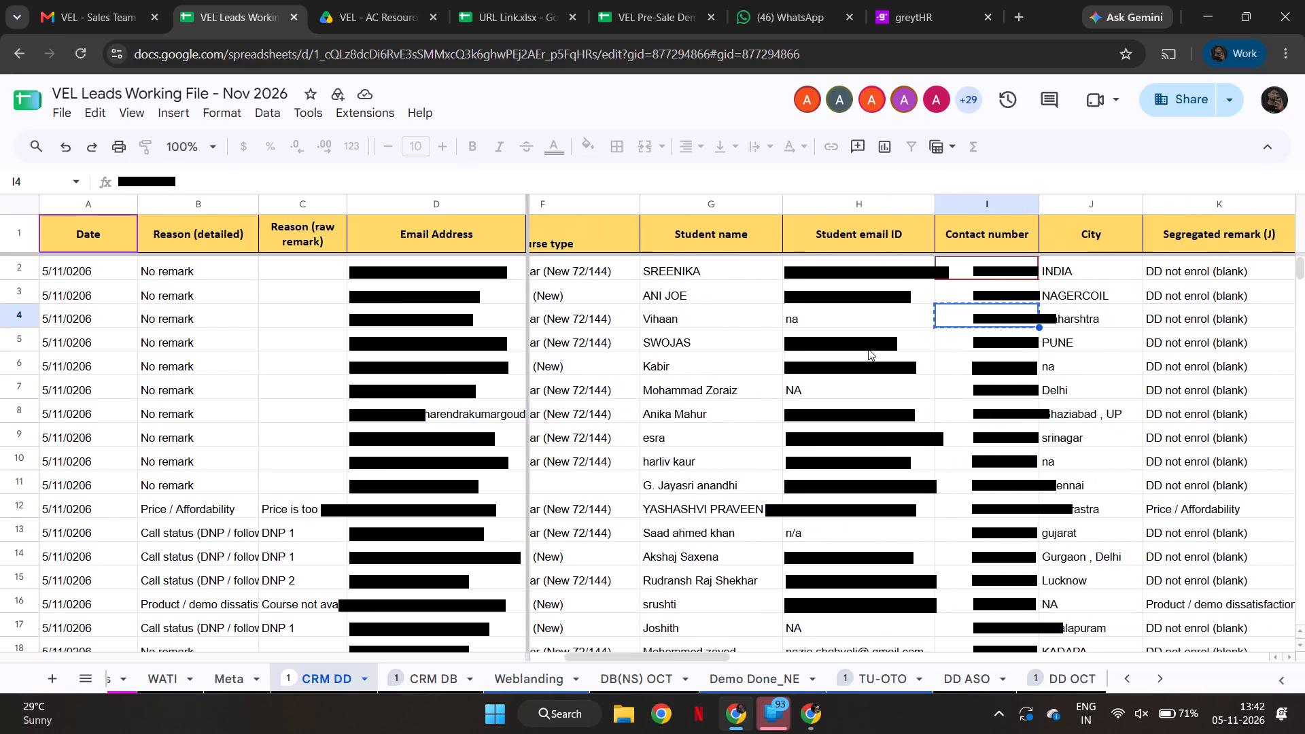
scroll(868, 349, left, 4)
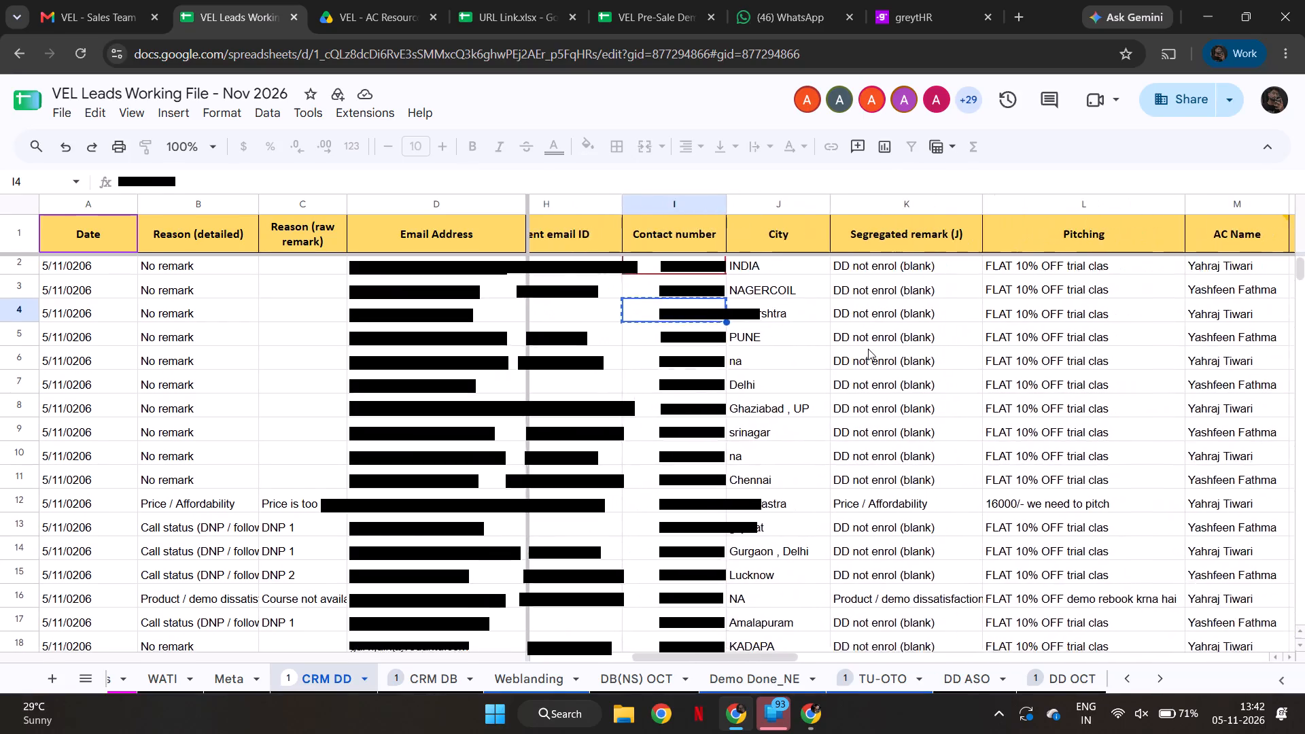
scroll(868, 349, left, 2)
scroll(868, 349, up, 1)
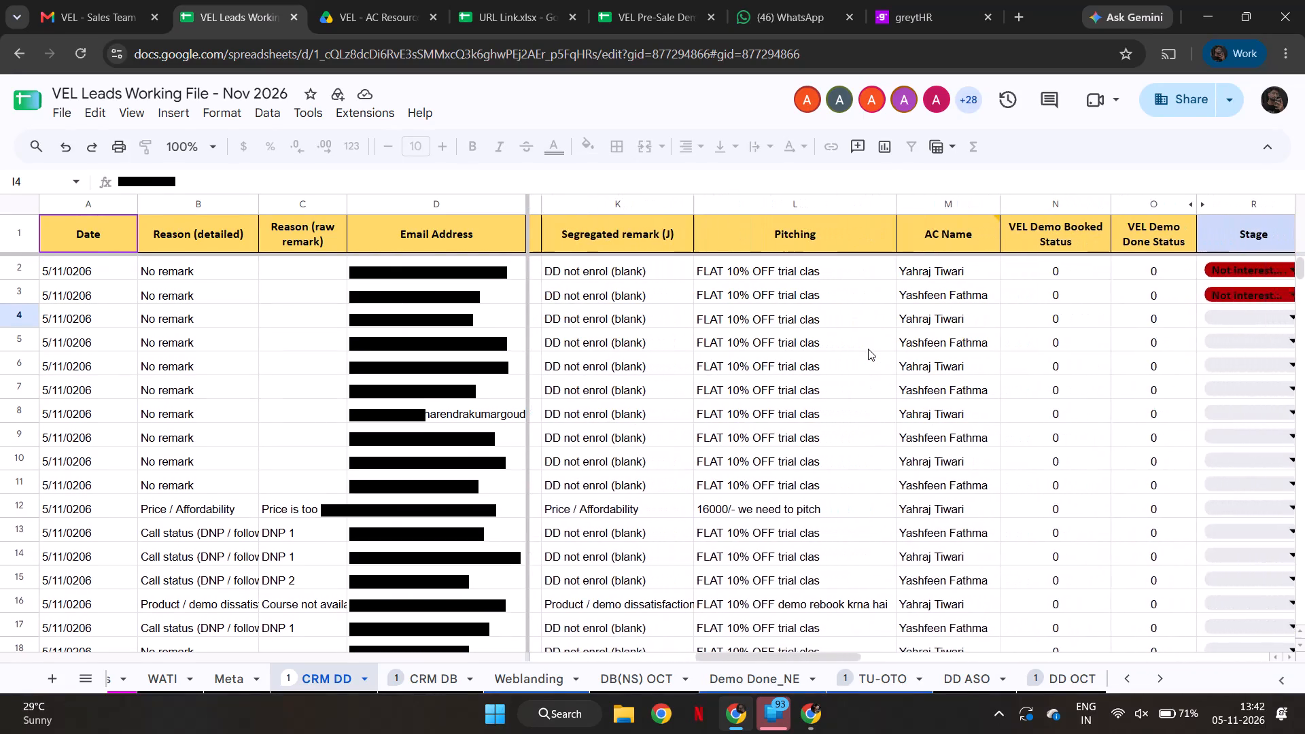
scroll(868, 349, up, 1)
scroll(868, 349, left, 1)
scroll(868, 349, right, 1)
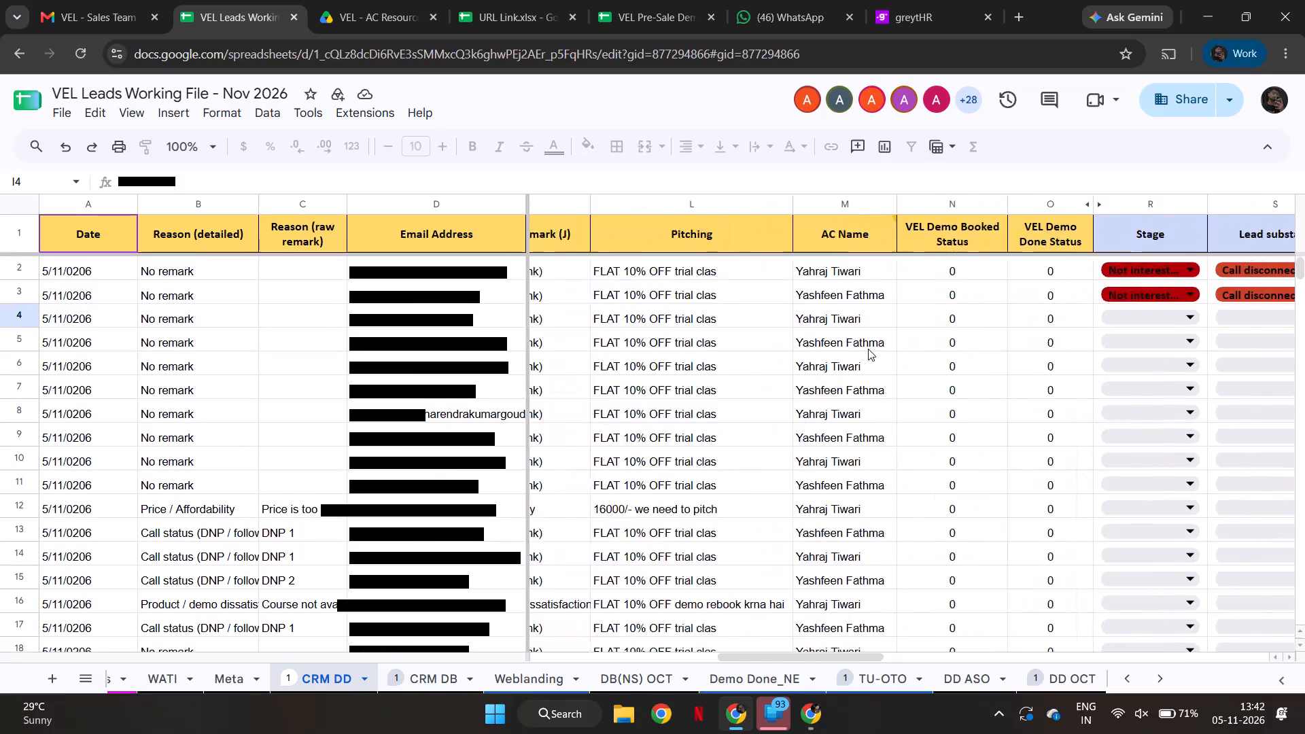
scroll(868, 349, right, 1)
Set the row 4 lead's stage to Not interested and its lead substage to Messaged by mistake in CRM DD.
scroll(868, 349, left, 3)
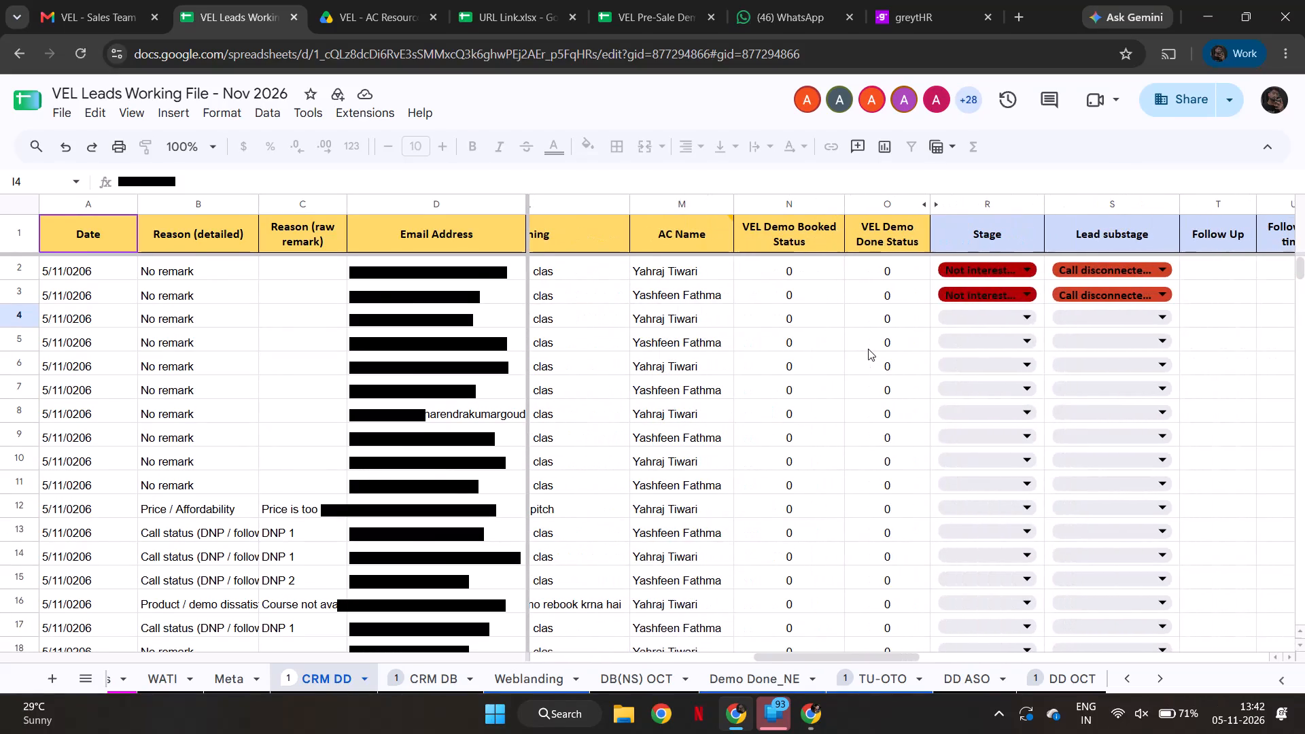
click(1015, 315)
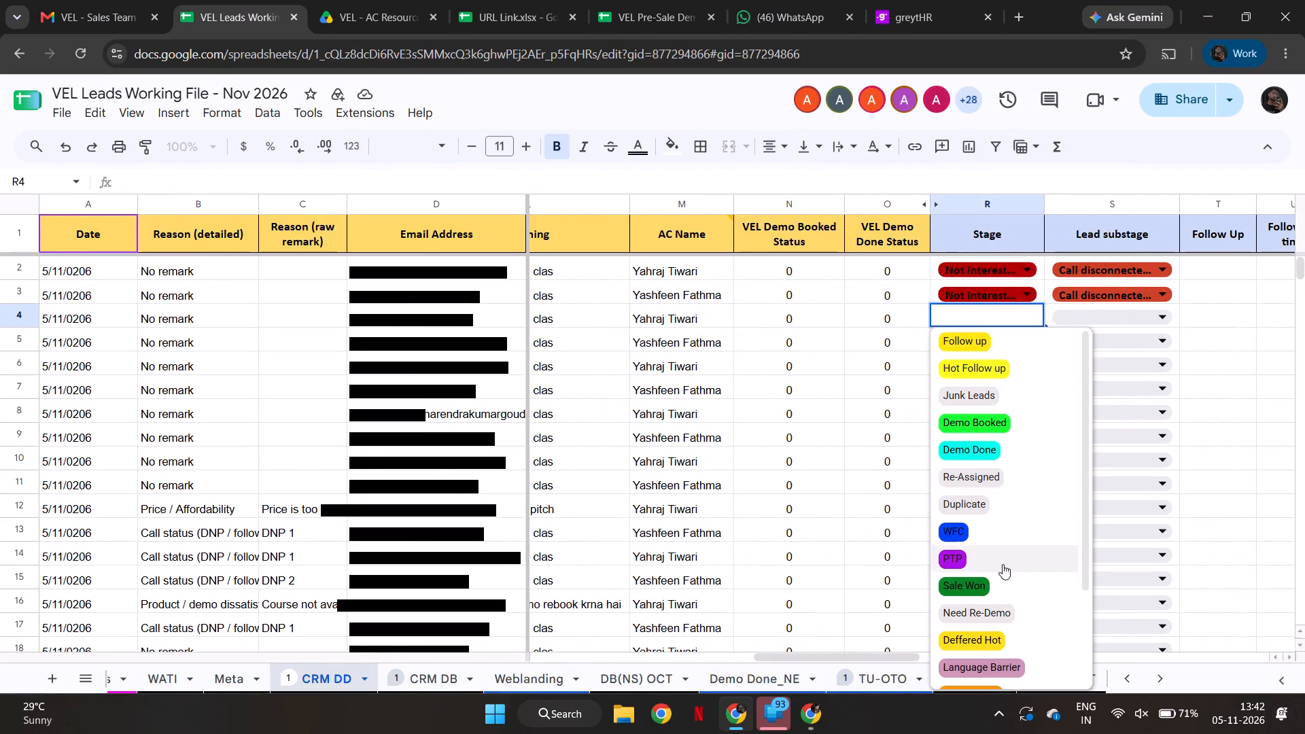
scroll(1003, 564, down, 7)
click(1008, 648)
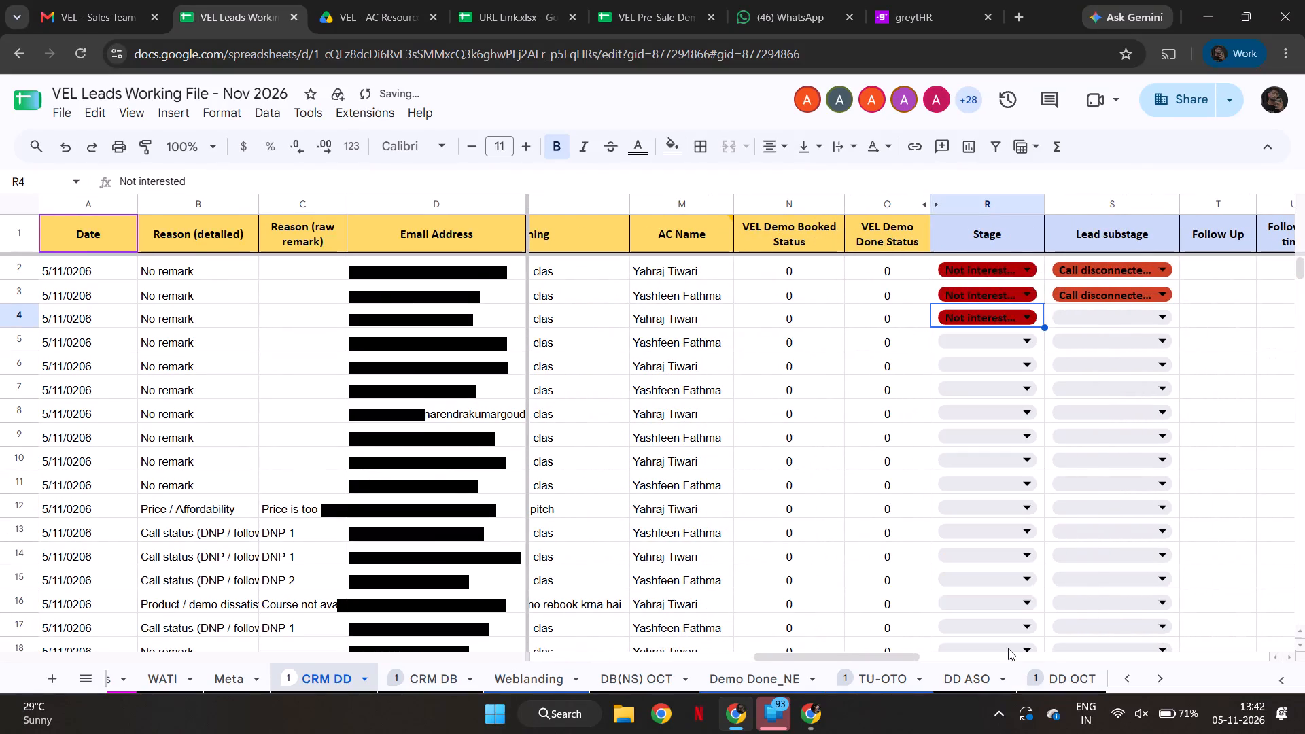
click(1151, 320)
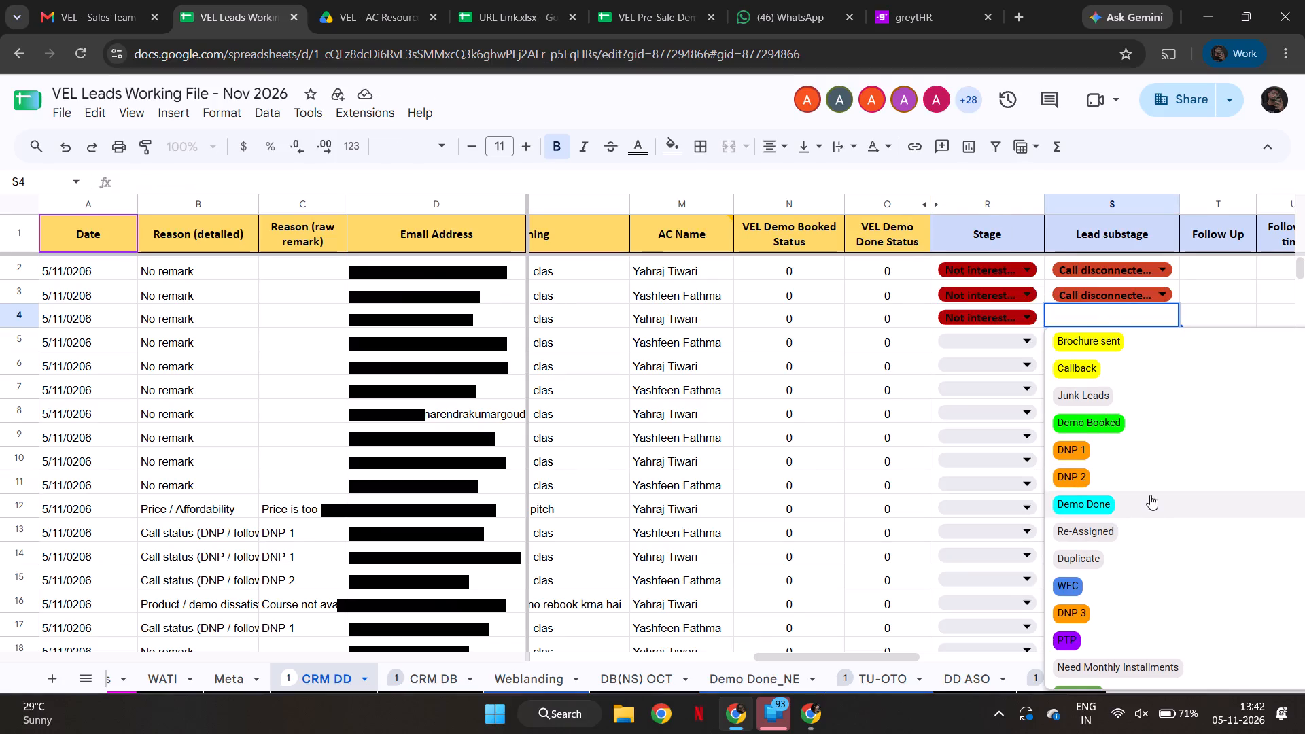
scroll(1152, 489, down, 6)
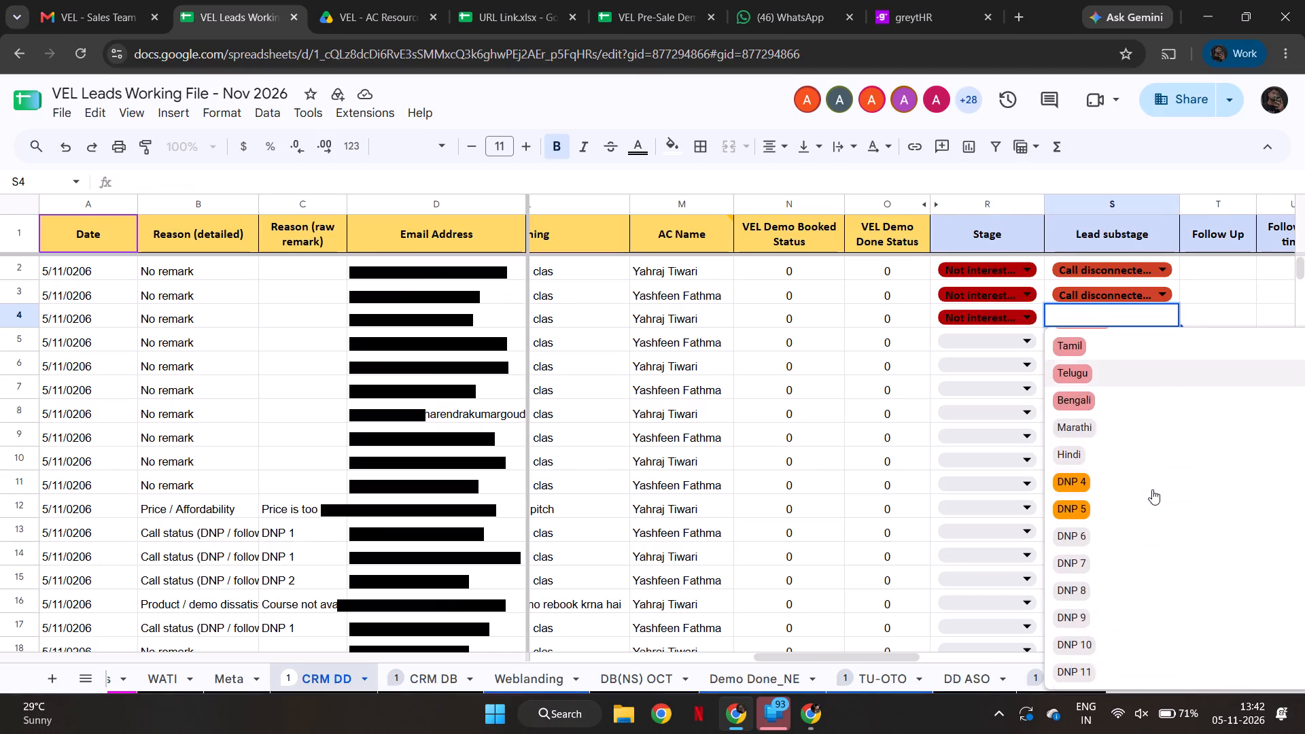
scroll(1152, 489, down, 4)
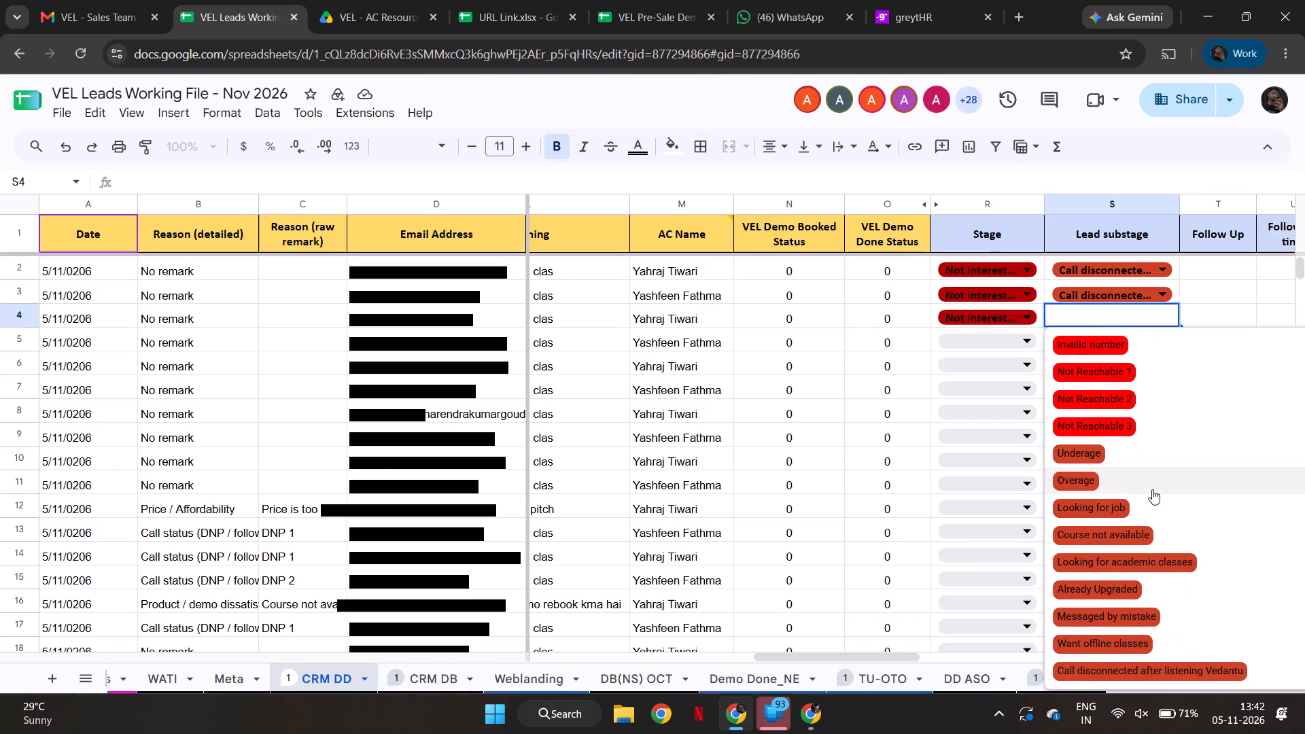
scroll(1152, 489, up, 1)
scroll(1152, 489, down, 1)
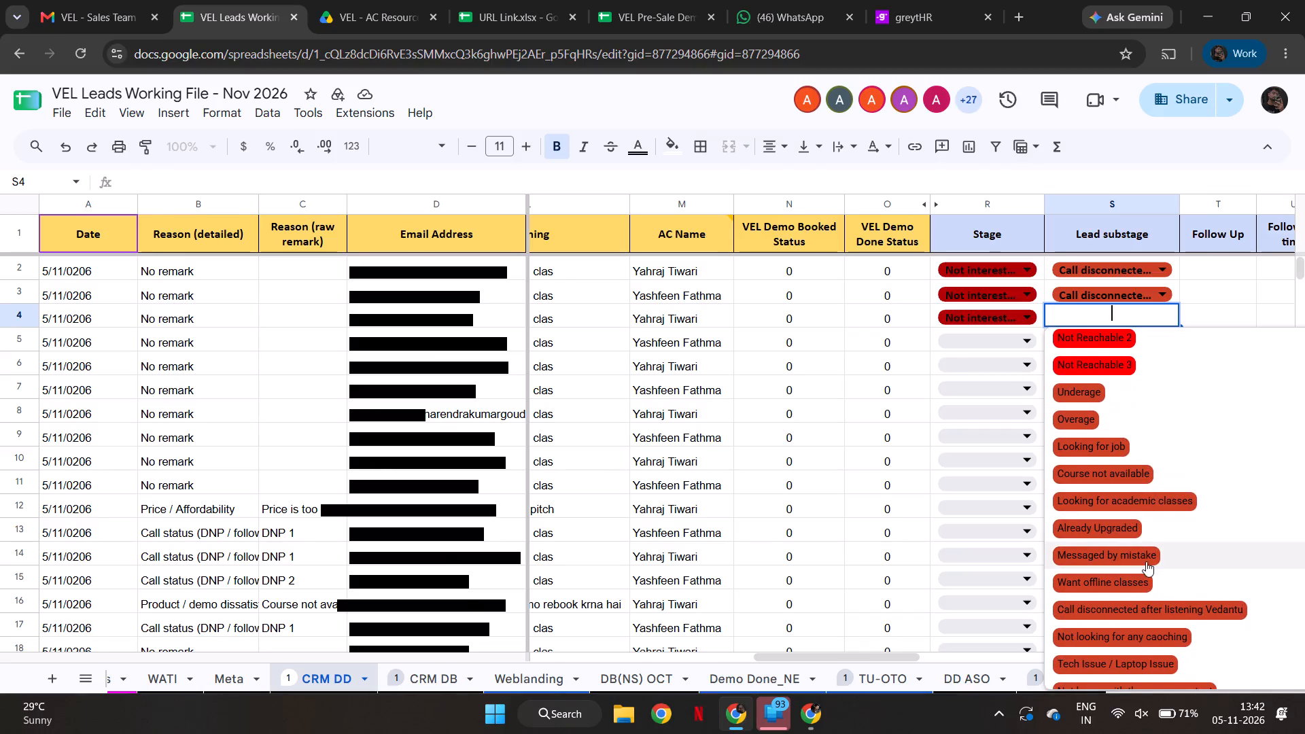
scroll(1146, 561, down, 1)
click(1128, 483)
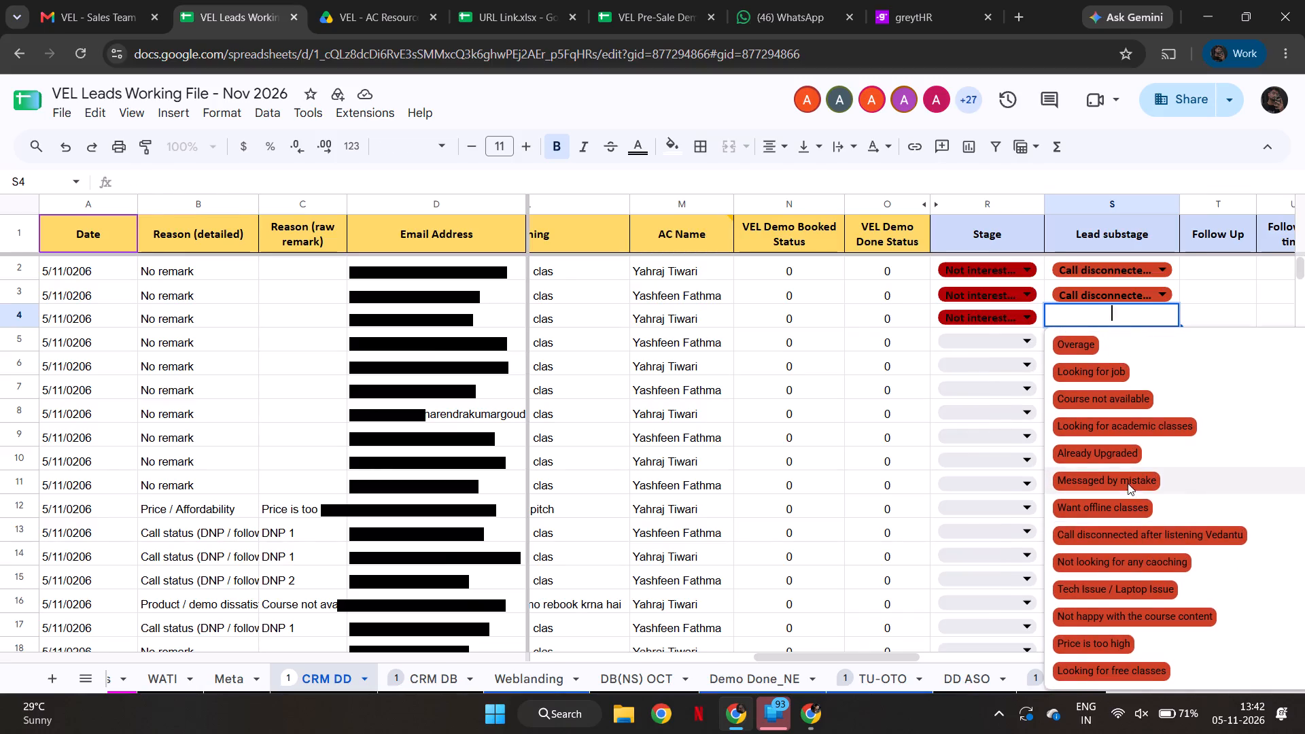
Copy the contact number of the row 5 lead in CRM DD.
scroll(816, 436, right, 3)
scroll(816, 436, left, 2)
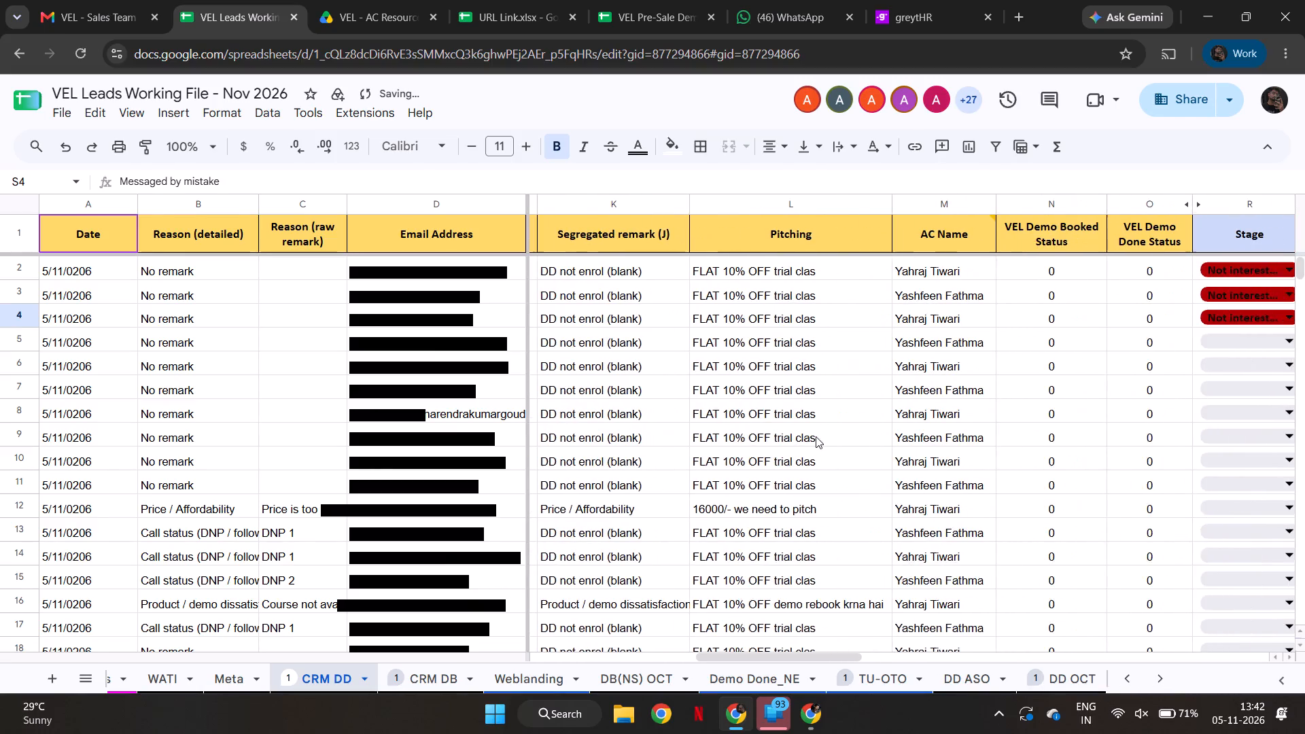
scroll(816, 436, left, 2)
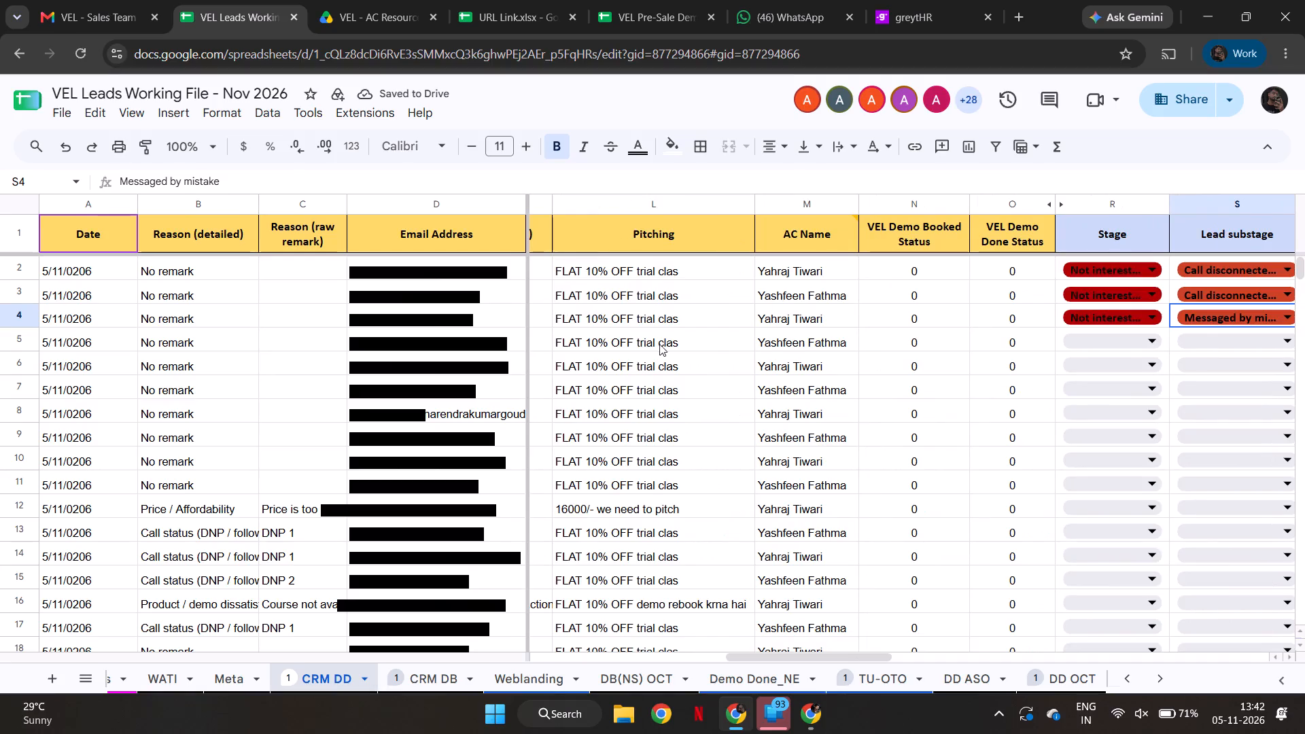
click(656, 343)
scroll(656, 343, right, 2)
click(605, 338)
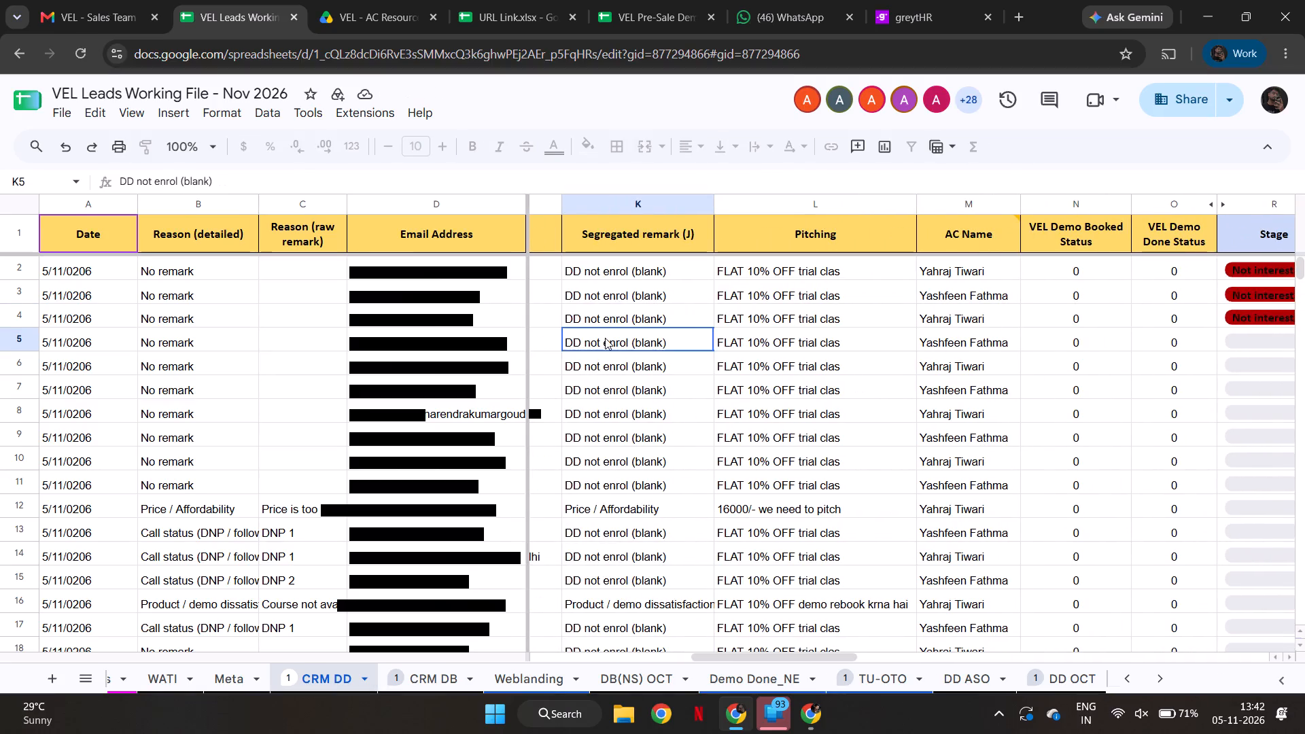
scroll(634, 342, right, 1)
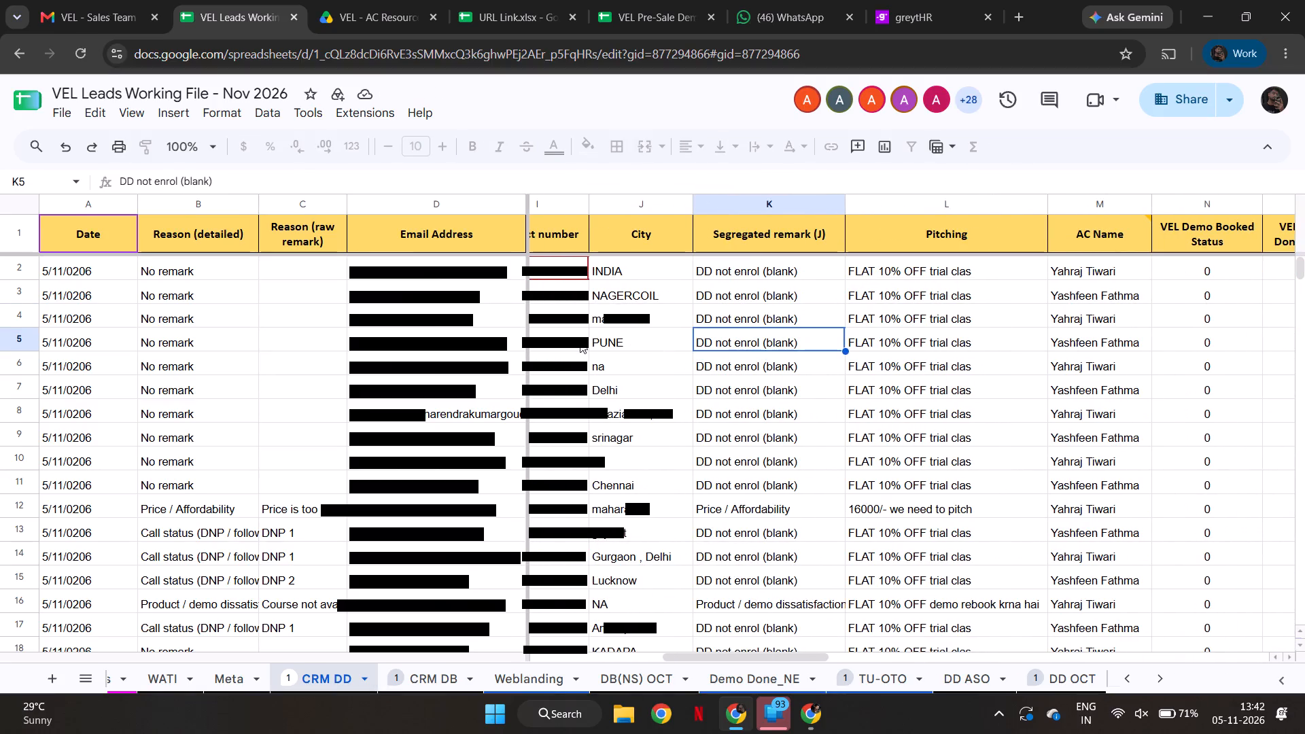
click(579, 342)
scroll(579, 342, right, 2)
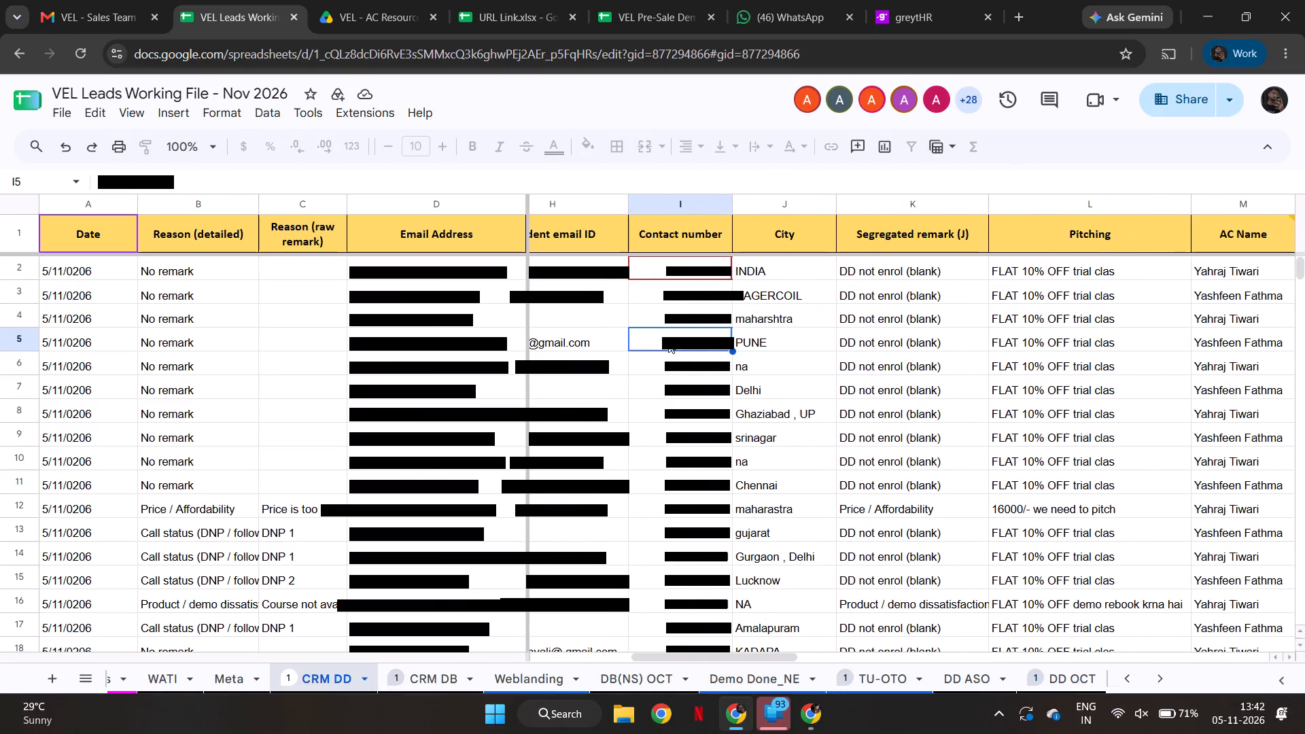
key(ctrl+c)
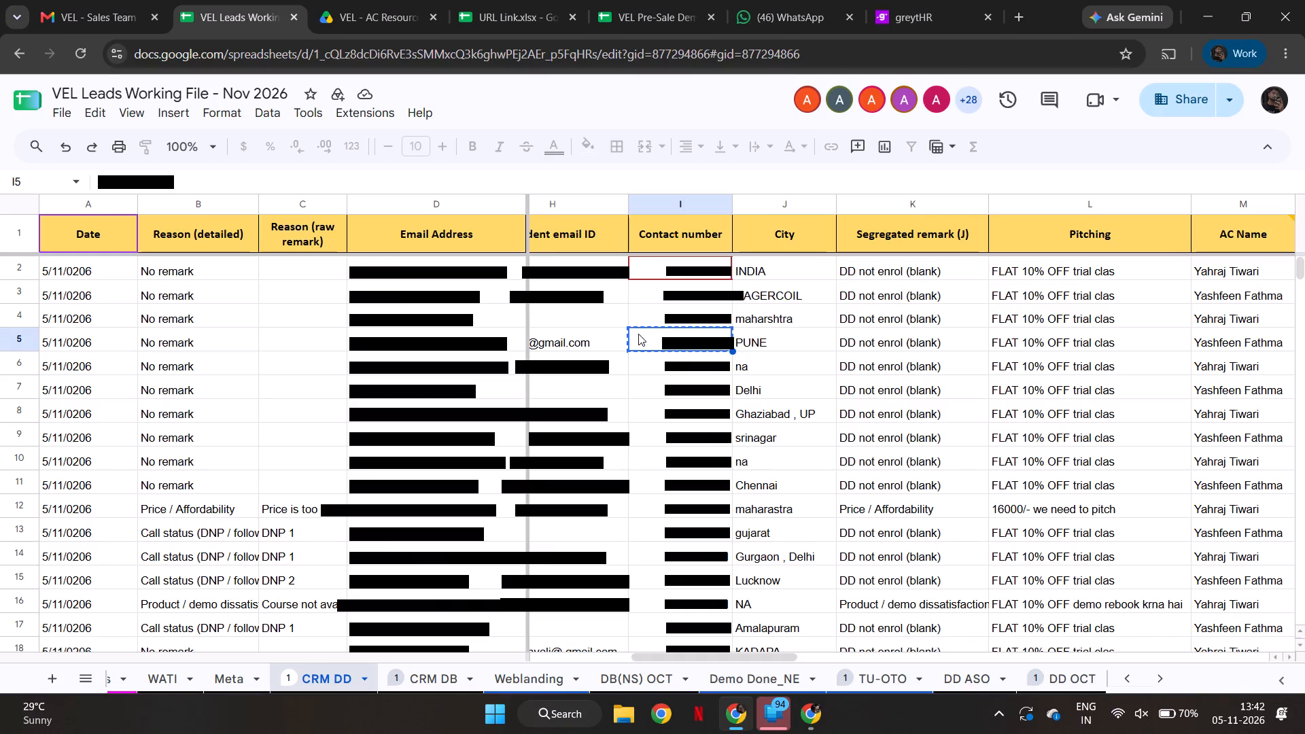
Review the row 5 lead in CRM DD across its source, course type, city, segregated remark, pitching, AC name and demo statuses.
scroll(638, 334, right, 1)
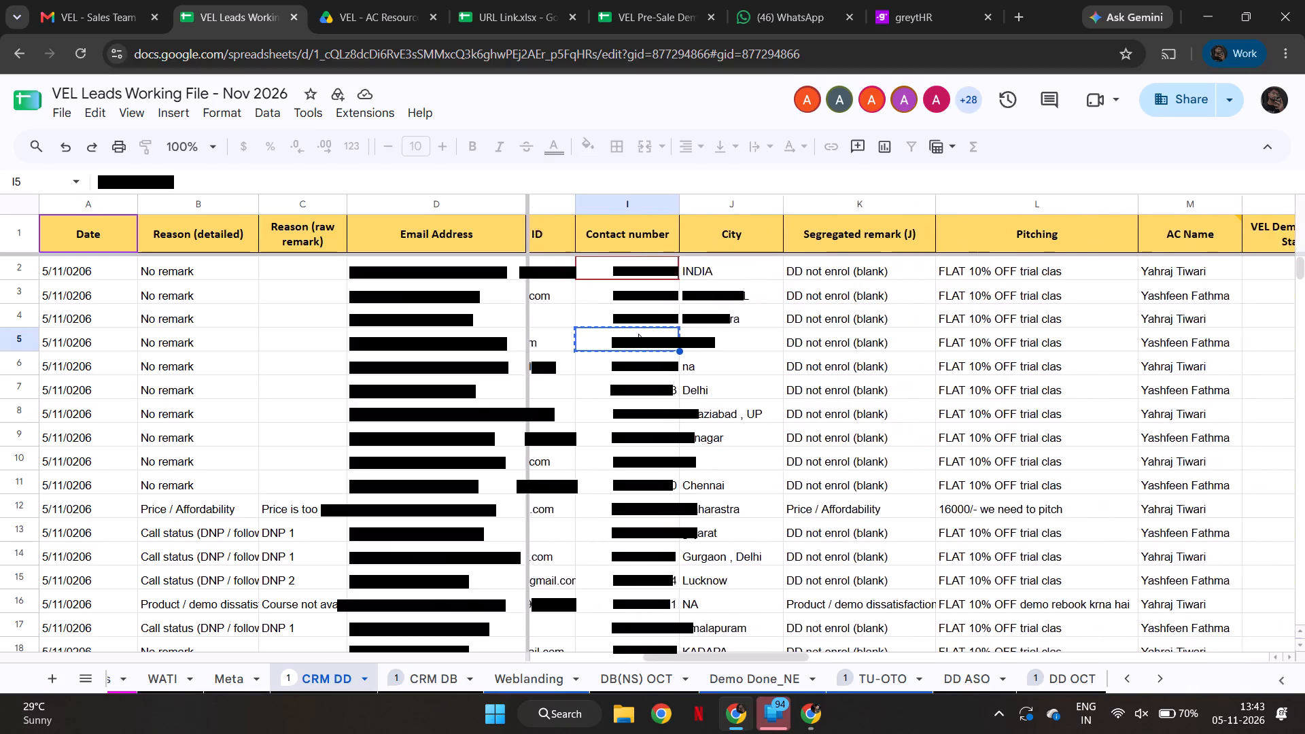
scroll(638, 334, right, 4)
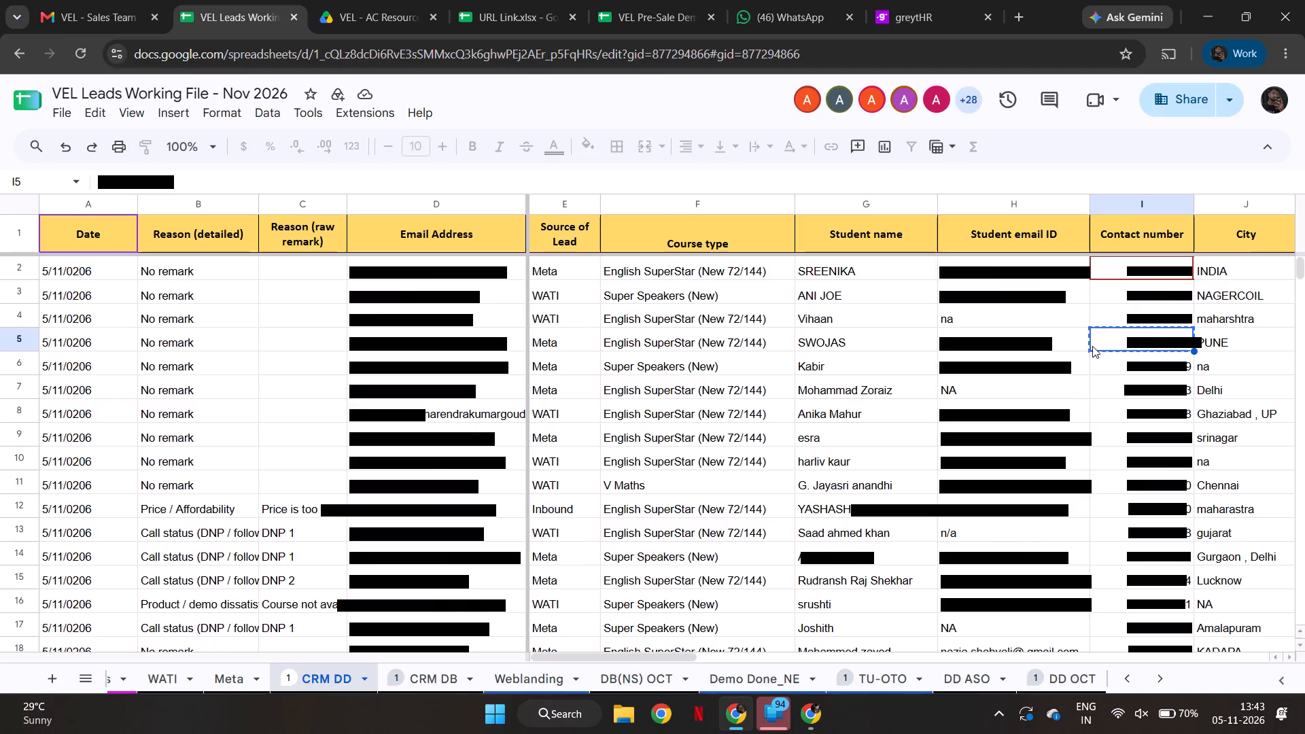
scroll(1103, 332, left, 5)
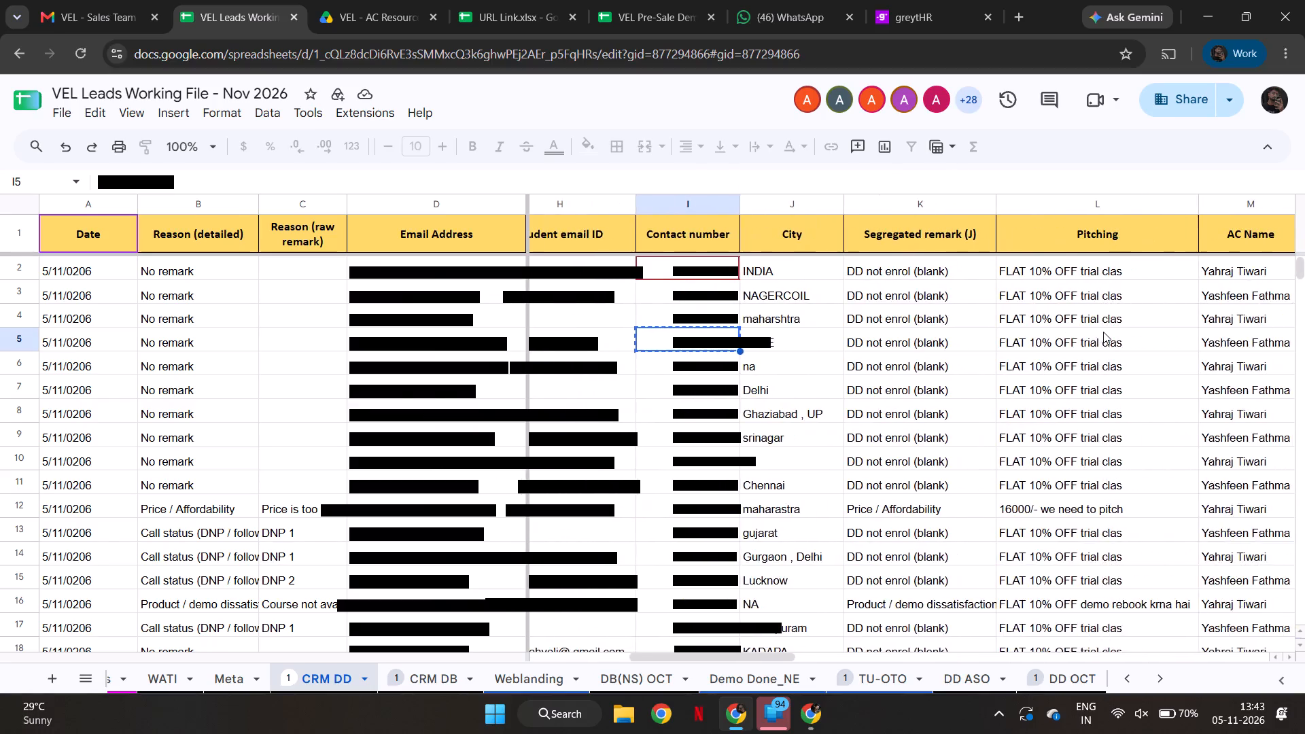
scroll(1103, 332, left, 5)
scroll(1103, 332, right, 1)
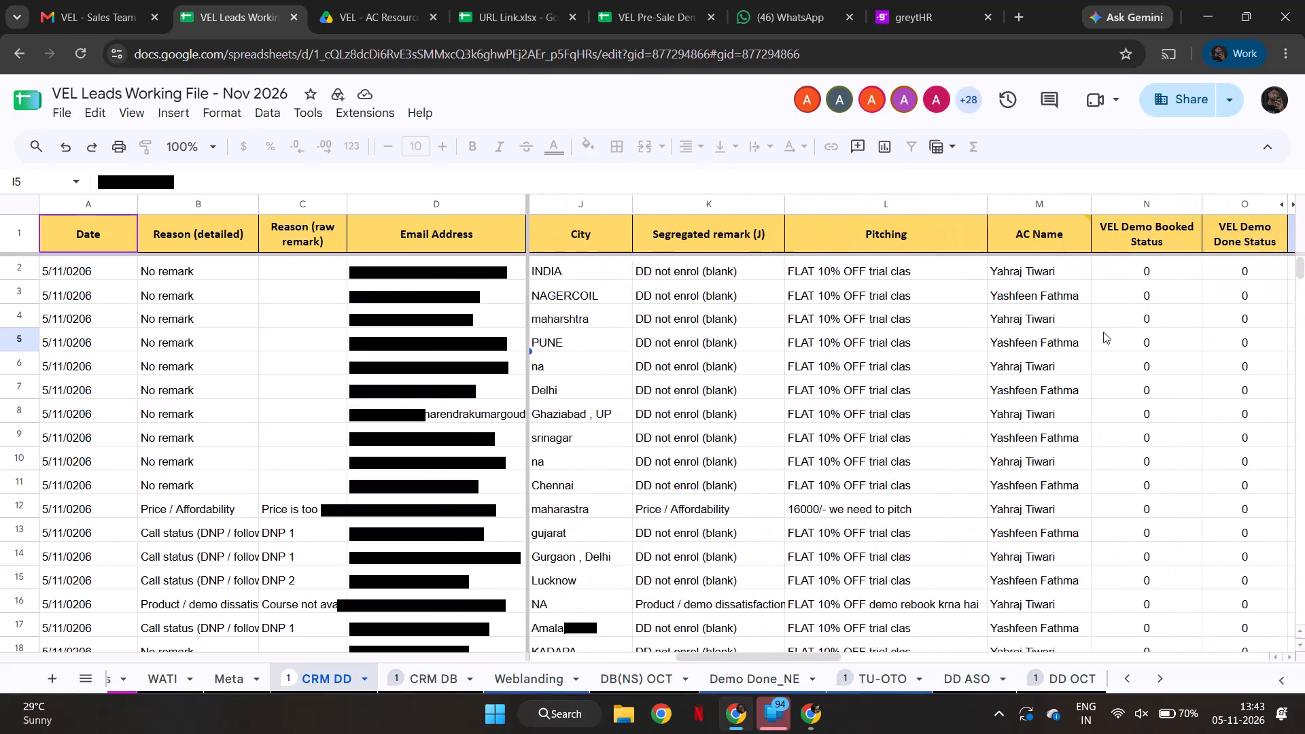
scroll(1103, 332, right, 2)
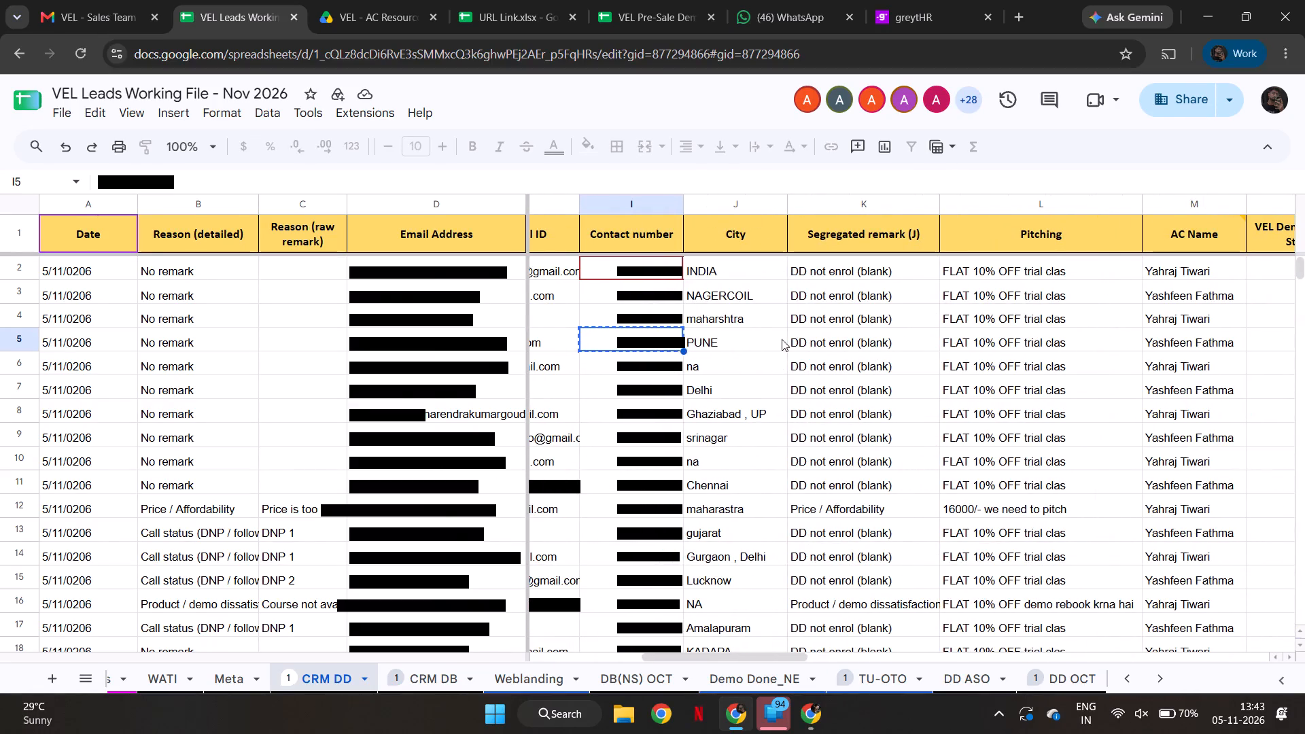
scroll(766, 334, left, 1)
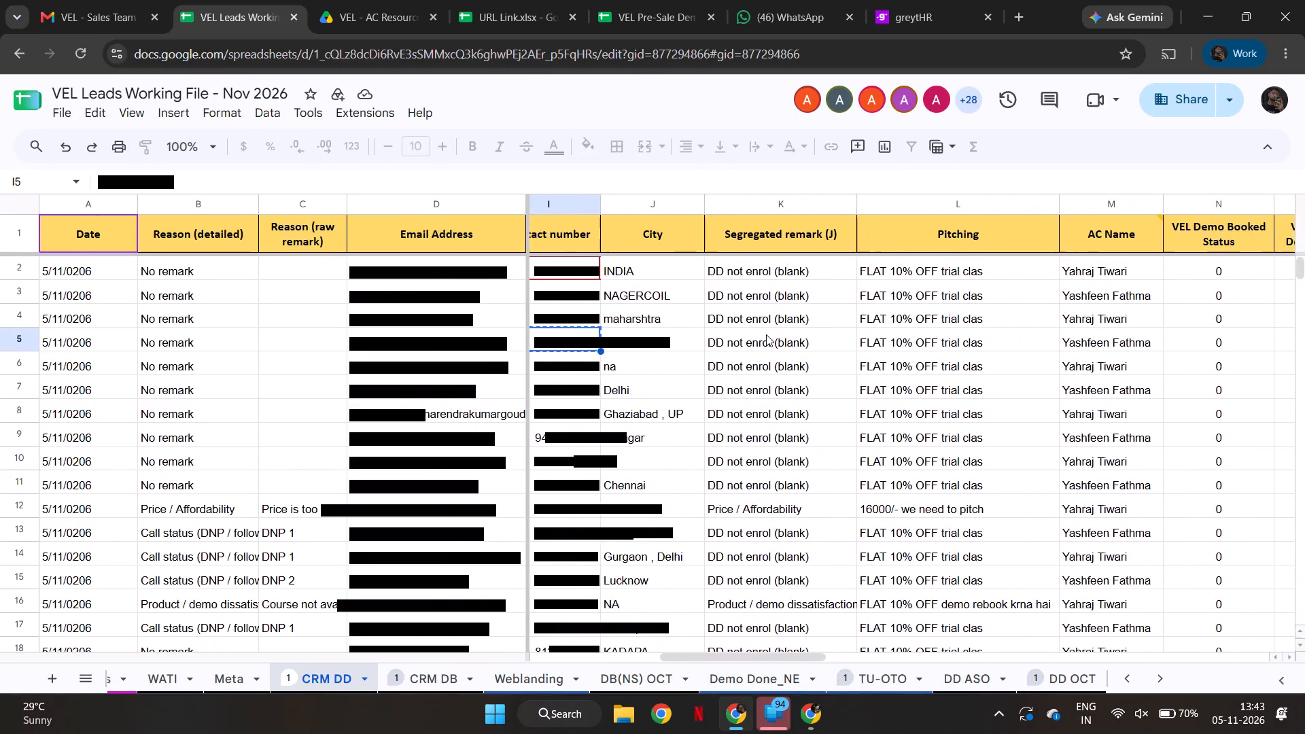
scroll(766, 334, left, 1)
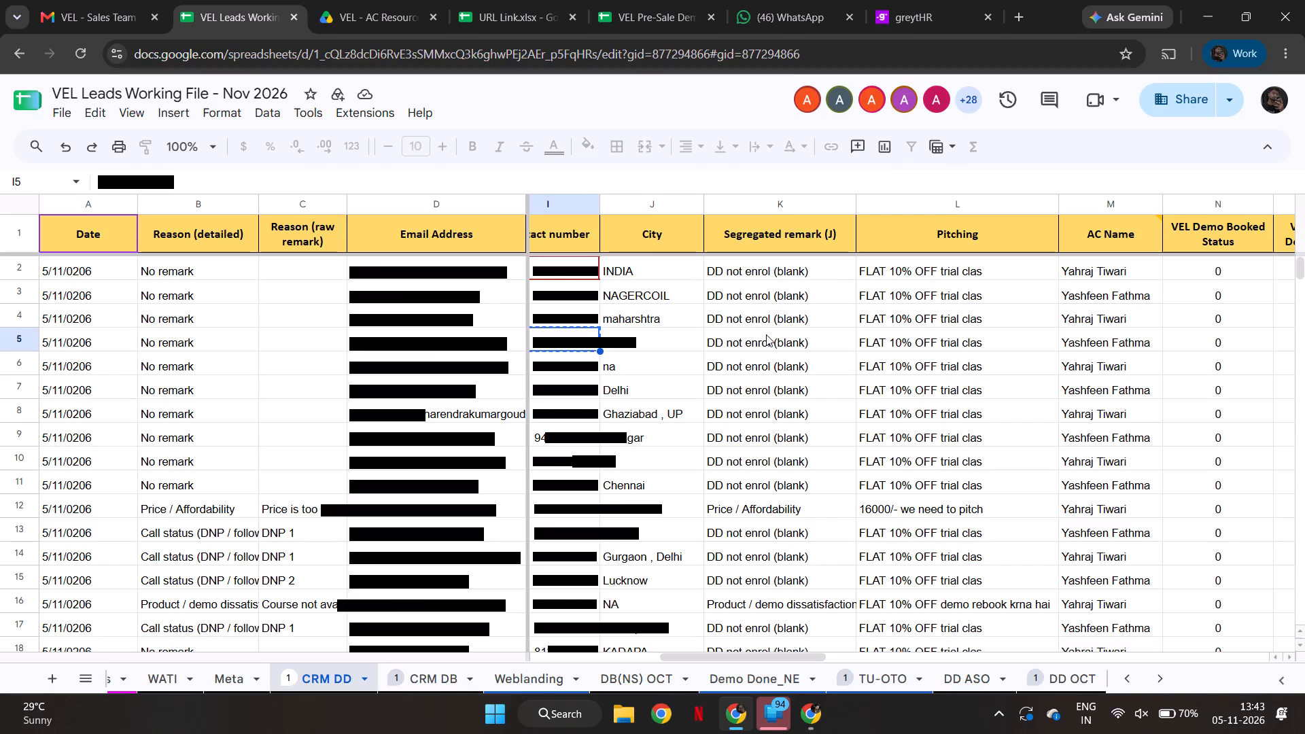
Set the row 5 lead's stage to Non contact and its lead substage to DNP 2 in CRM DD.
scroll(713, 337, left, 2)
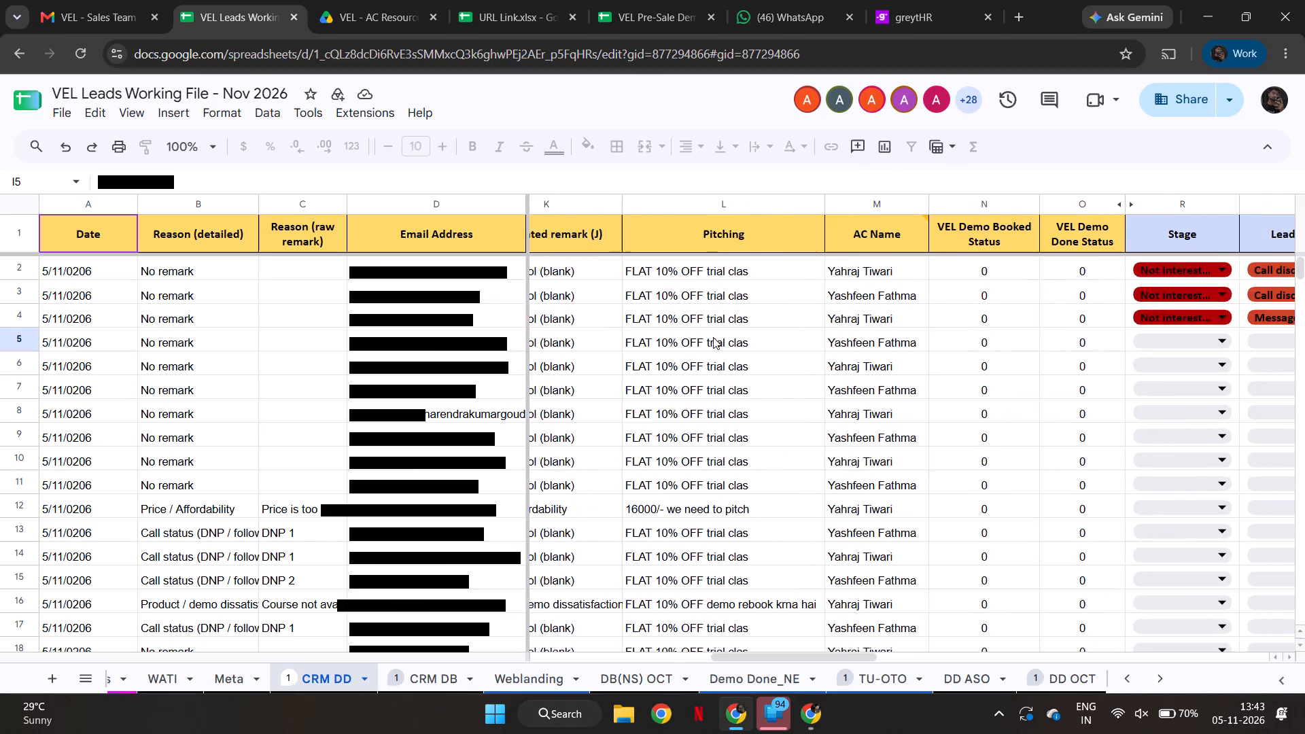
scroll(713, 337, left, 2)
click(1016, 339)
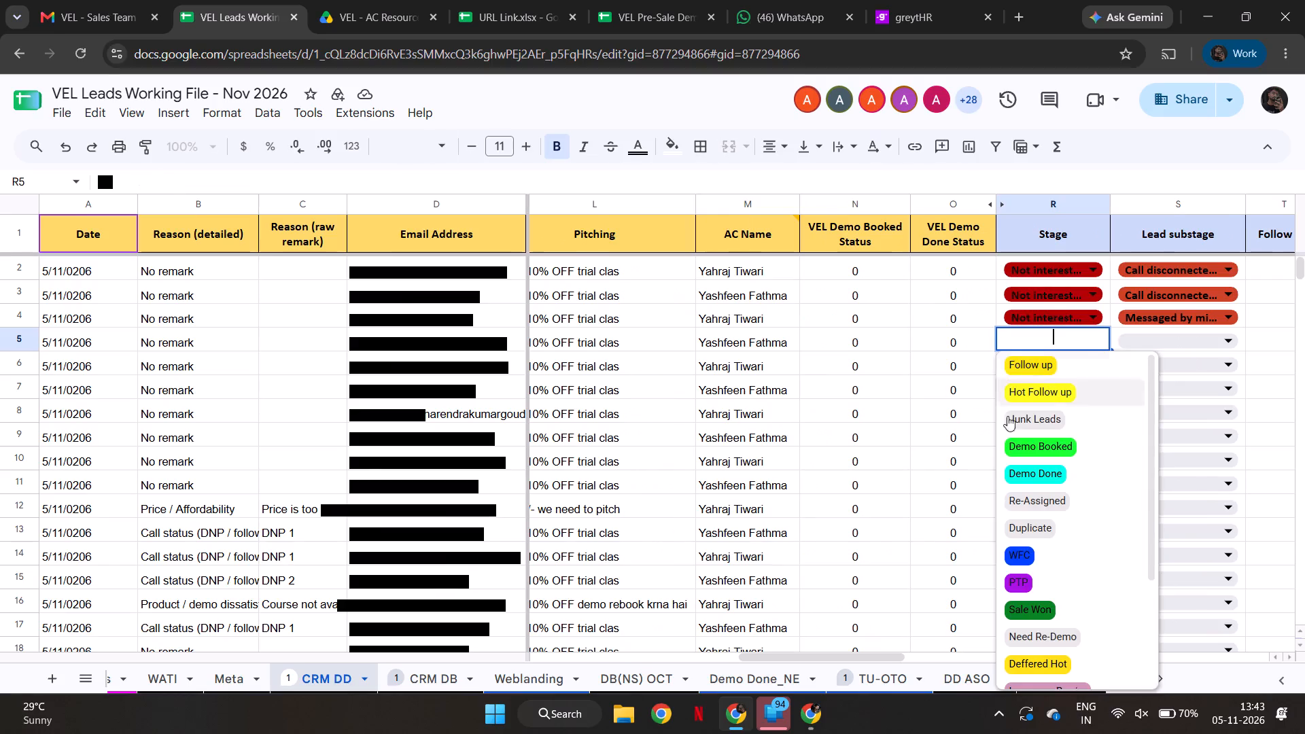
scroll(1024, 572, down, 7)
click(1045, 561)
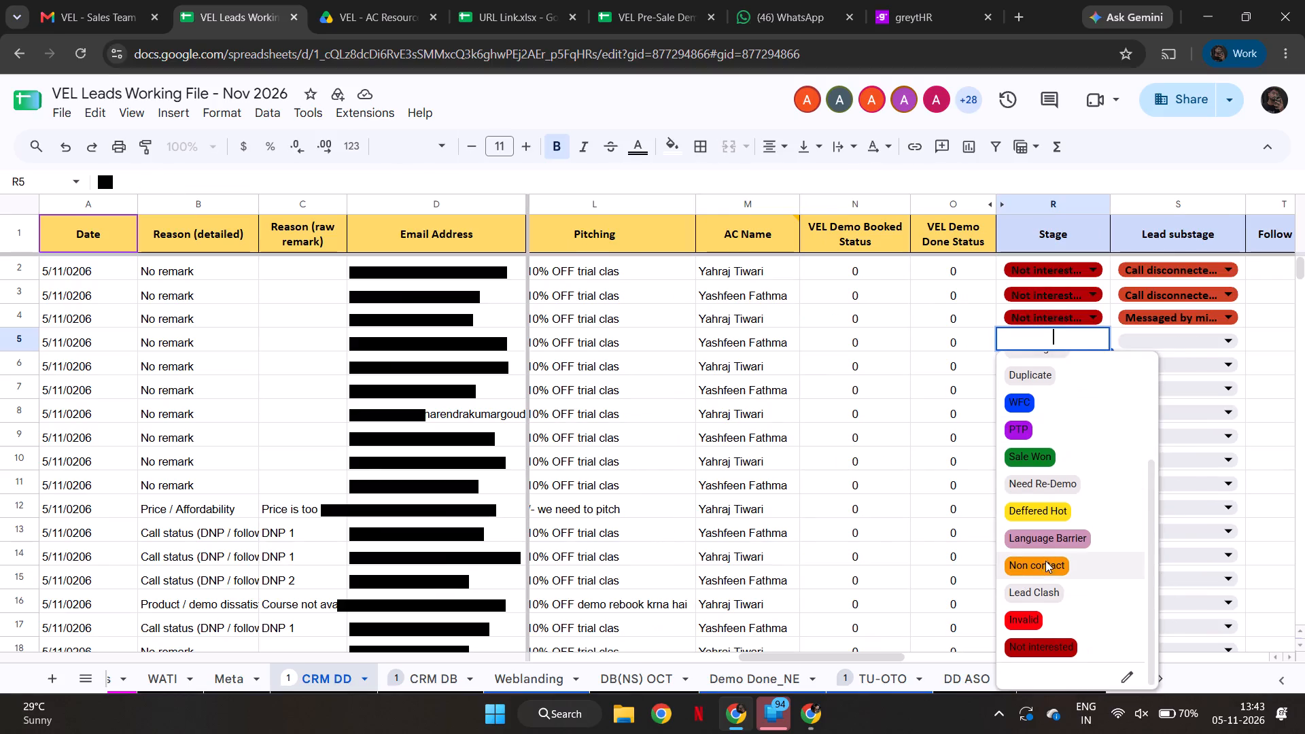
click(1206, 337)
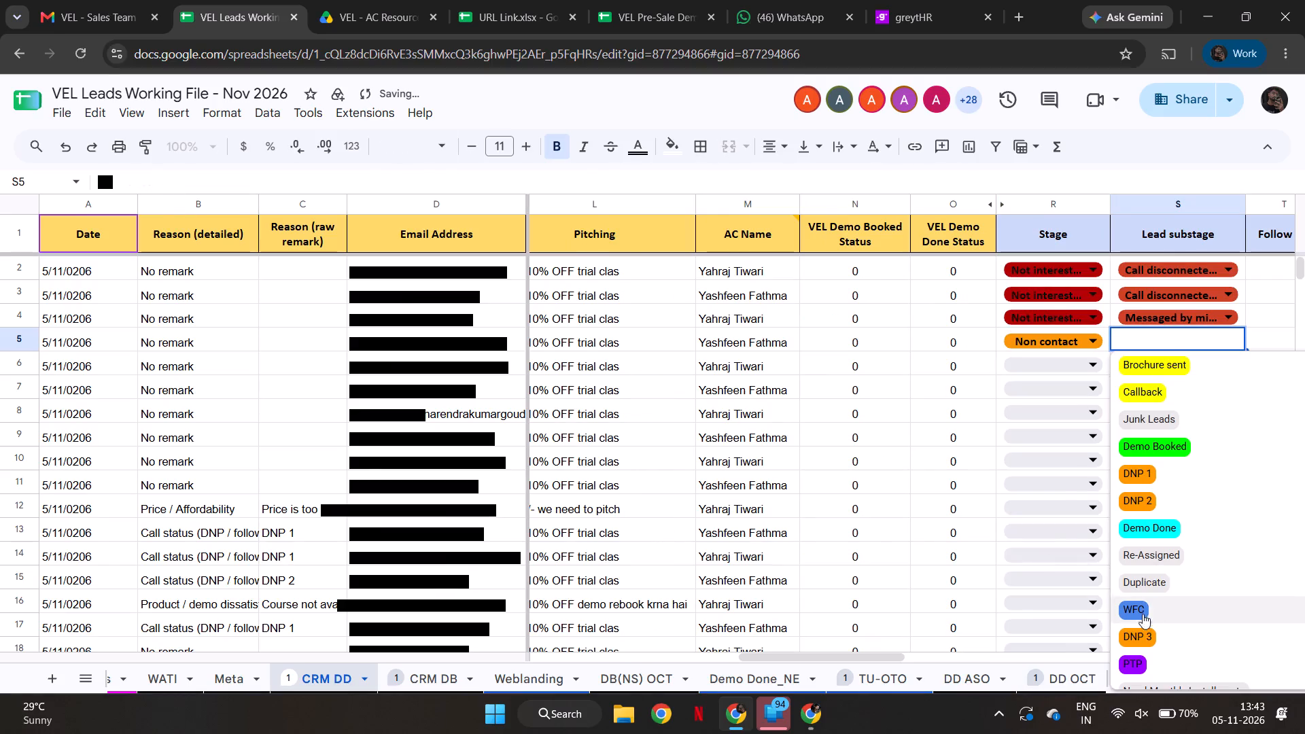
click(1131, 496)
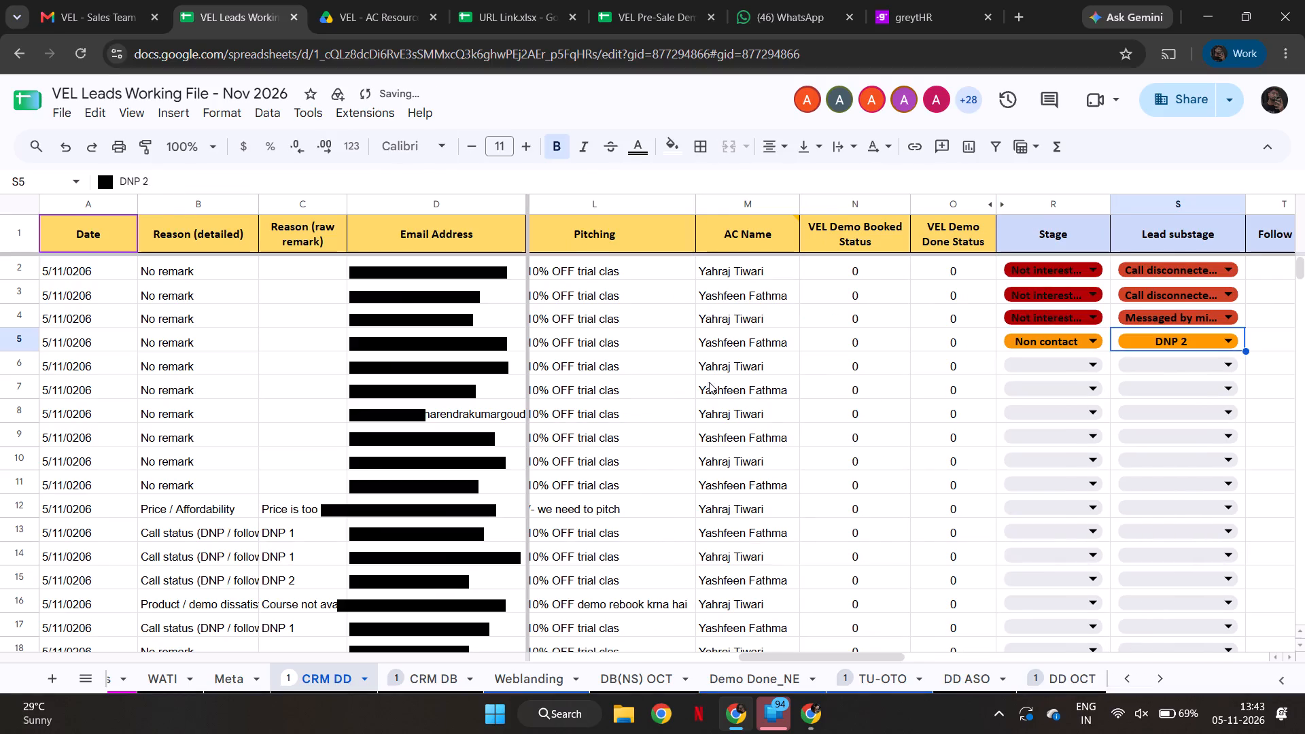
Copy the contact number of the row 6 lead in CRM DD.
scroll(694, 379, right, 3)
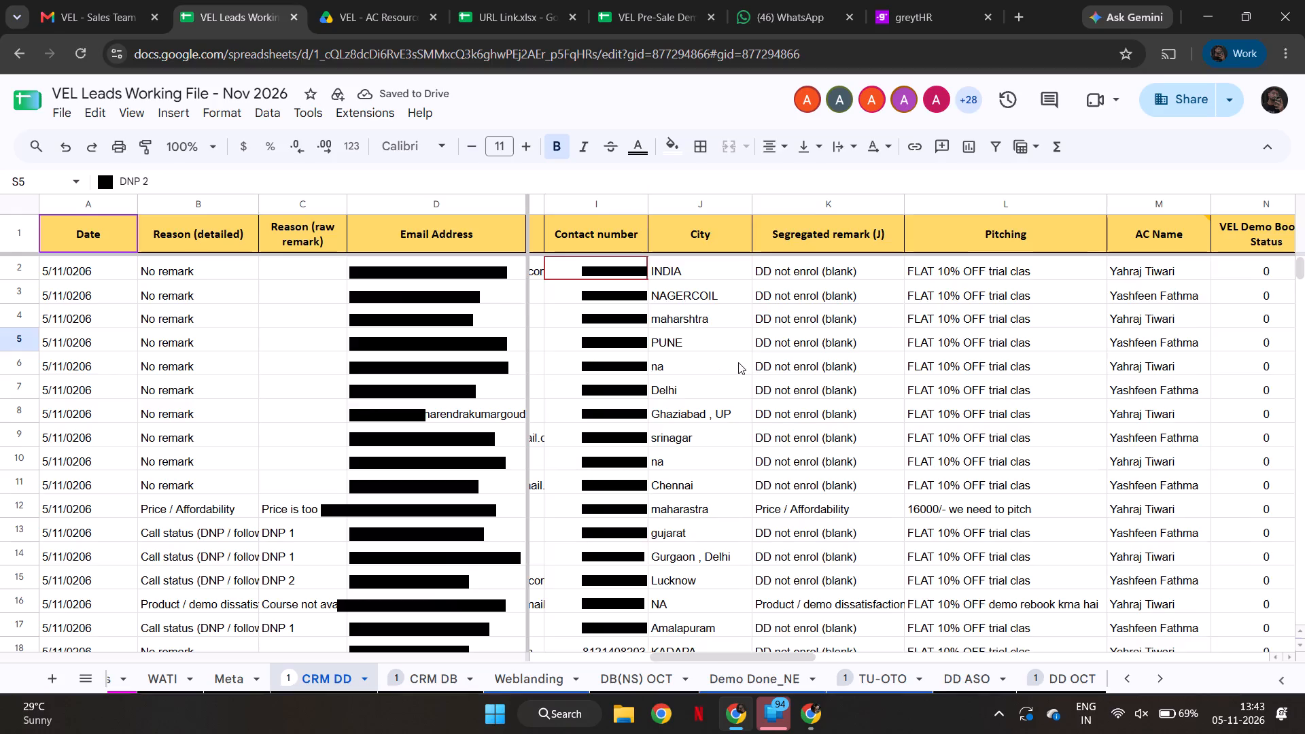
scroll(738, 362, left, 3)
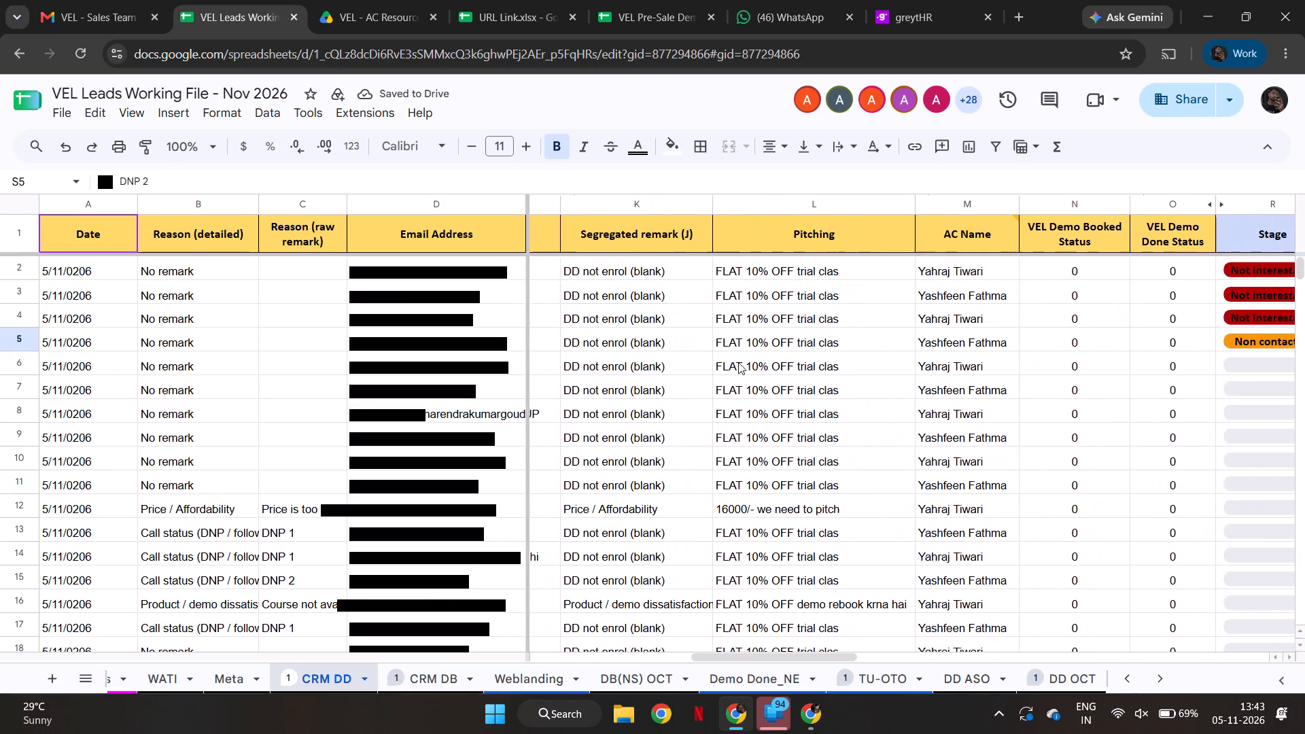
scroll(738, 362, left, 1)
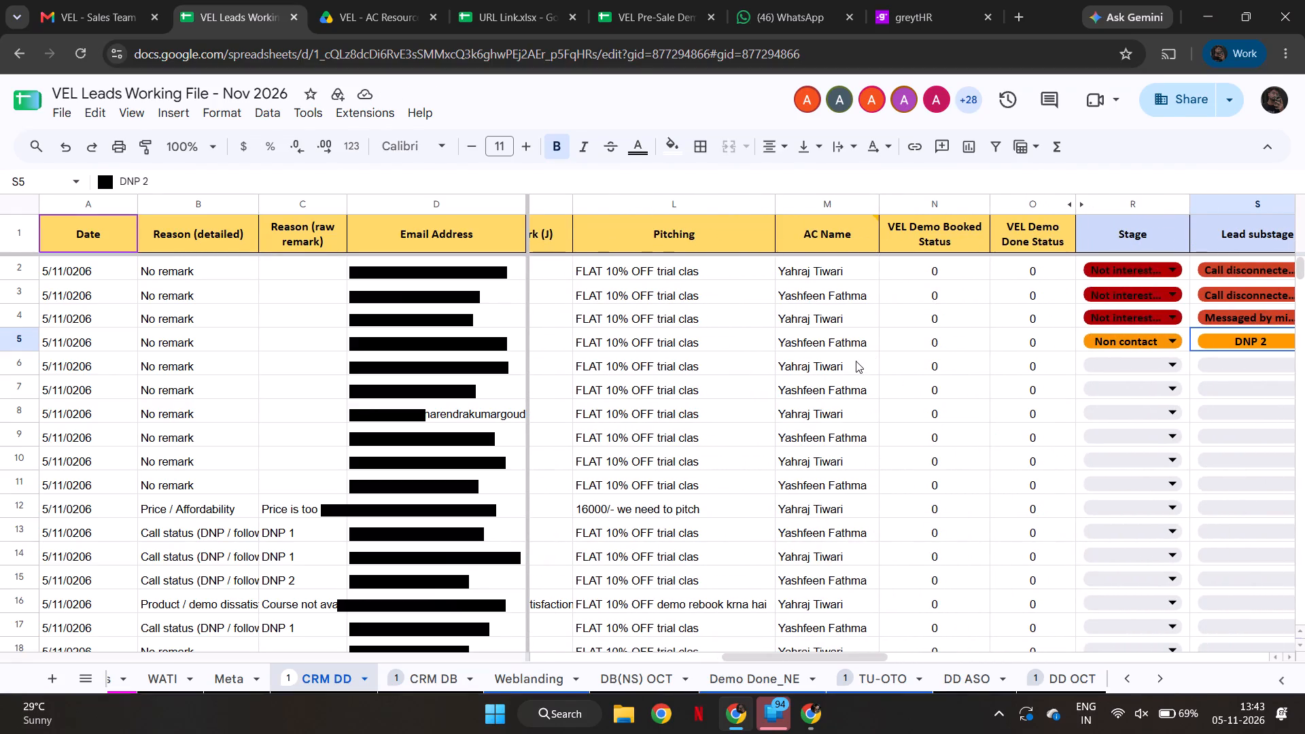
click(856, 361)
scroll(856, 361, right, 4)
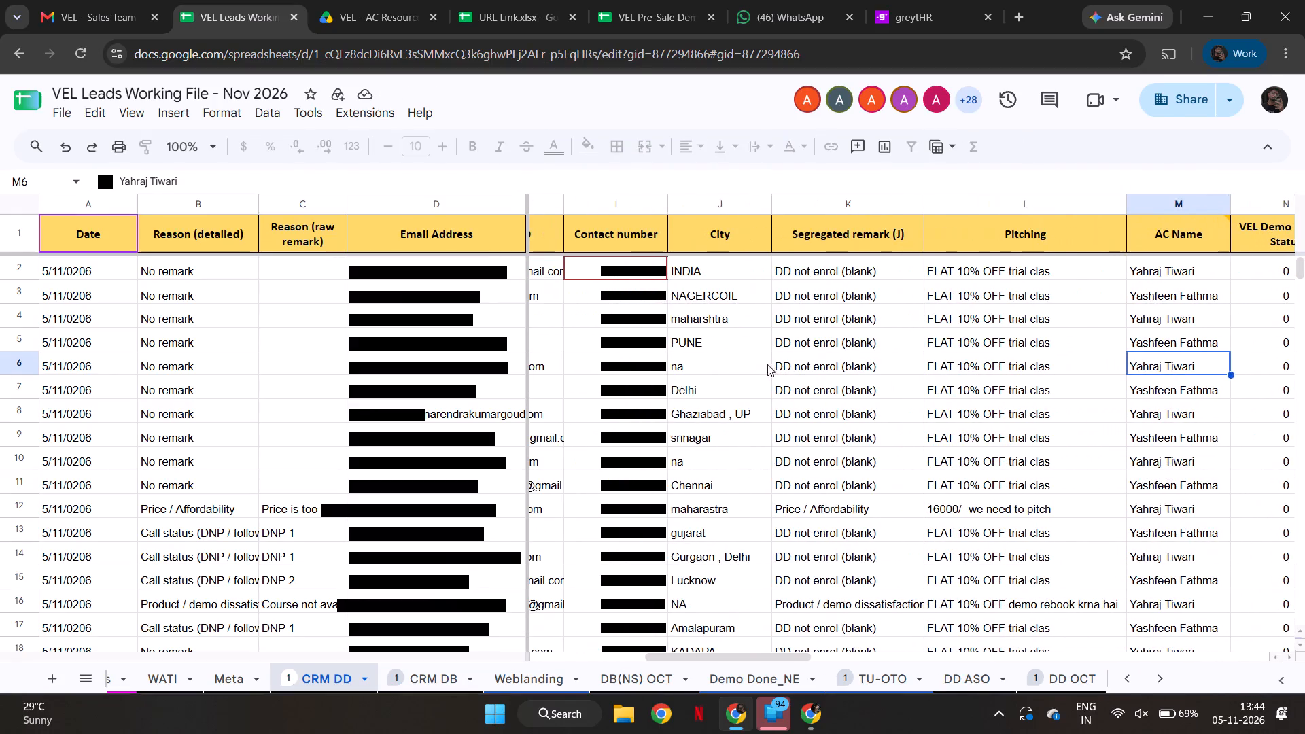
click(642, 361)
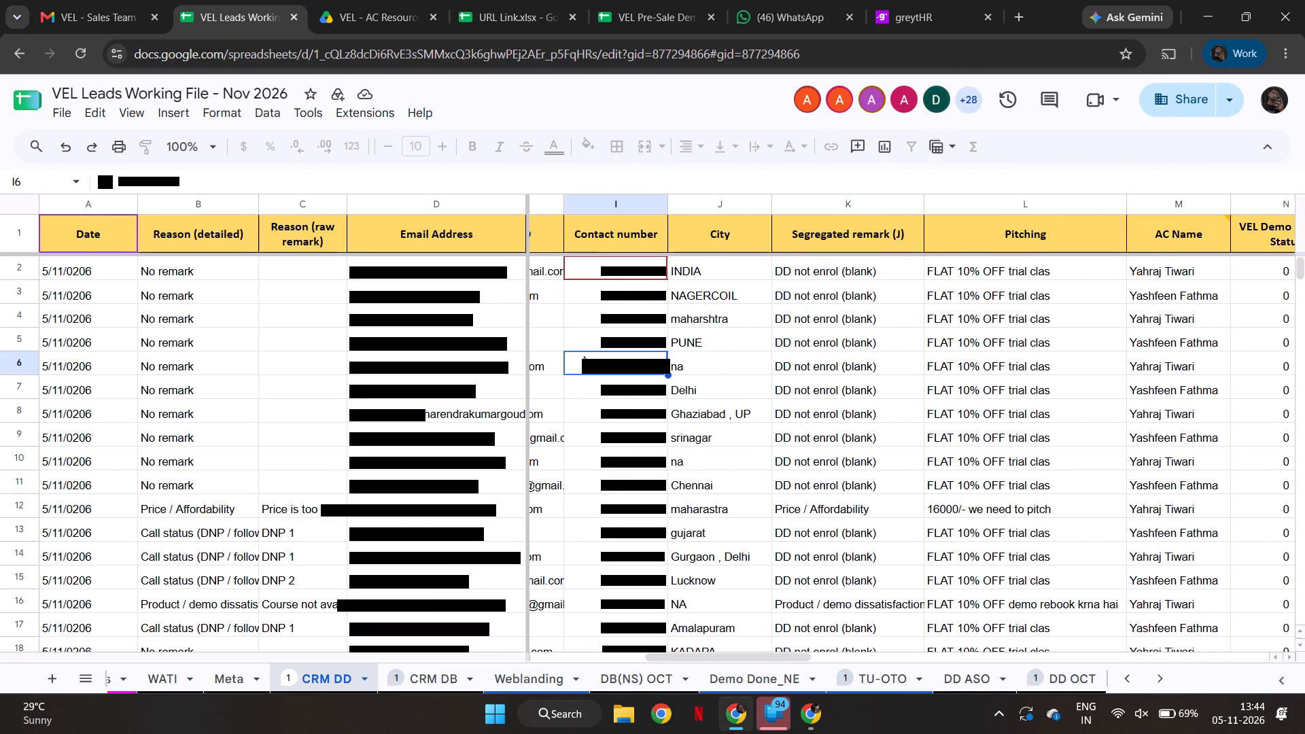
key(ctrl+c)
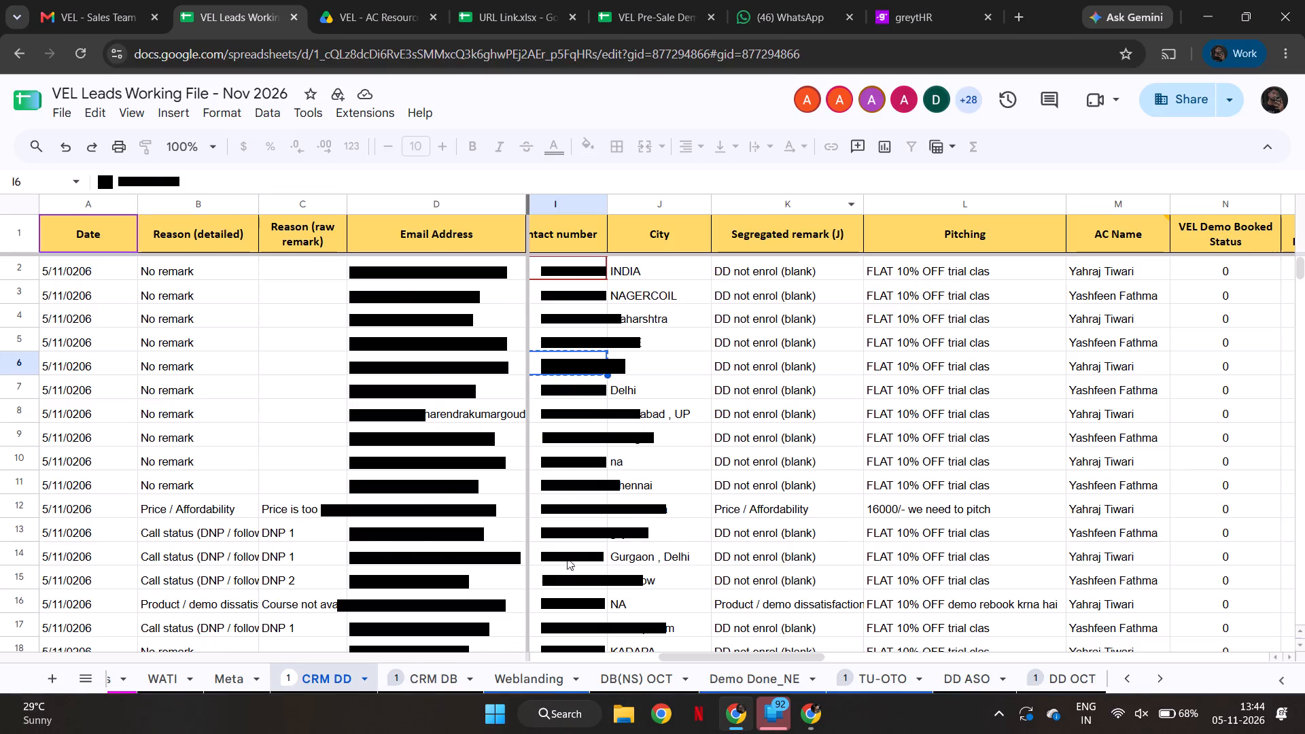
Review the row 6 lead in CRM DD across its source, course type, student details, city, segregated remark, pitching and AC name.
scroll(1014, 421, left, 1)
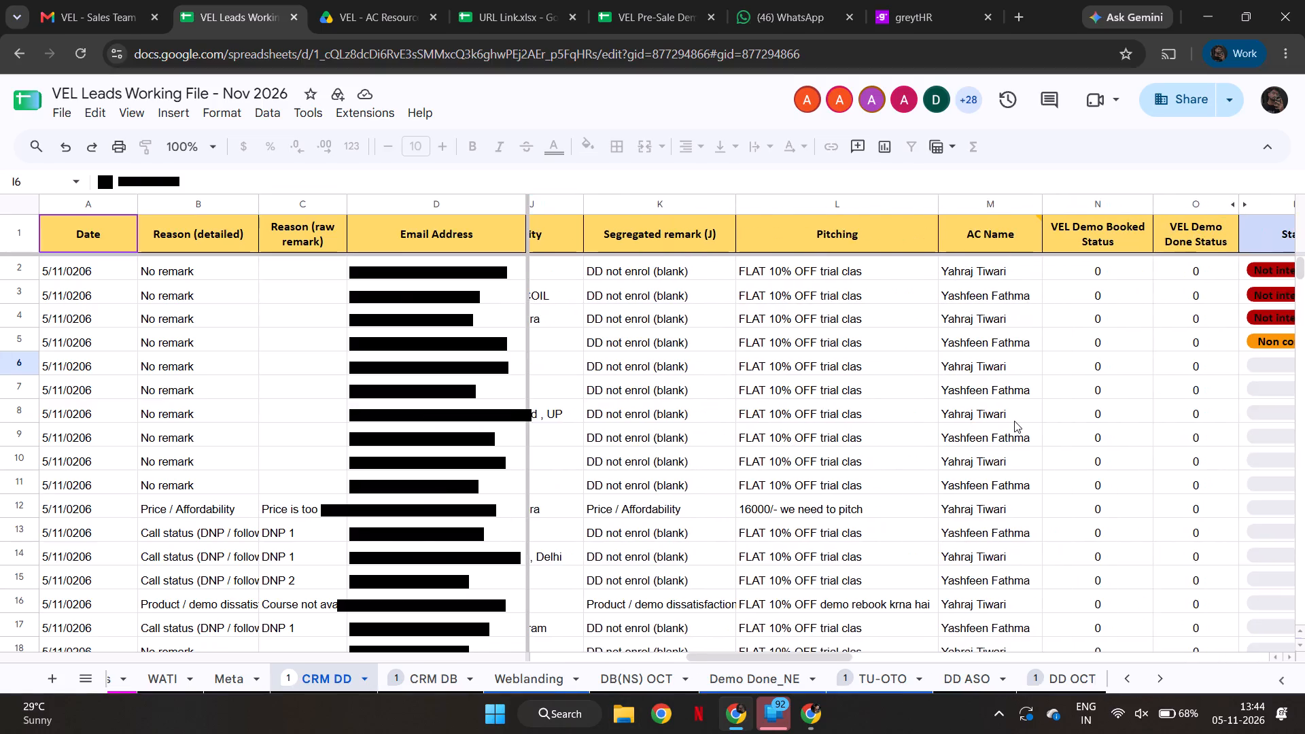
scroll(1014, 421, left, 1)
scroll(1014, 421, right, 1)
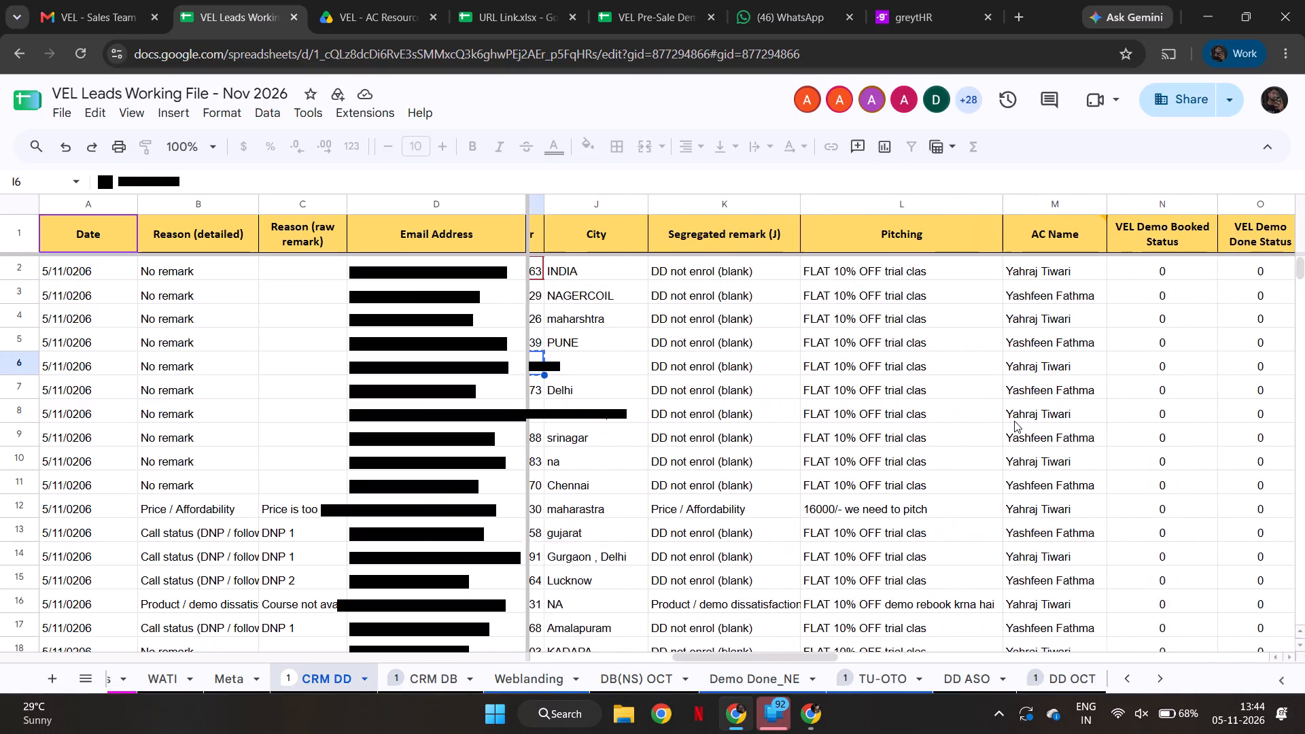
scroll(1014, 421, right, 2)
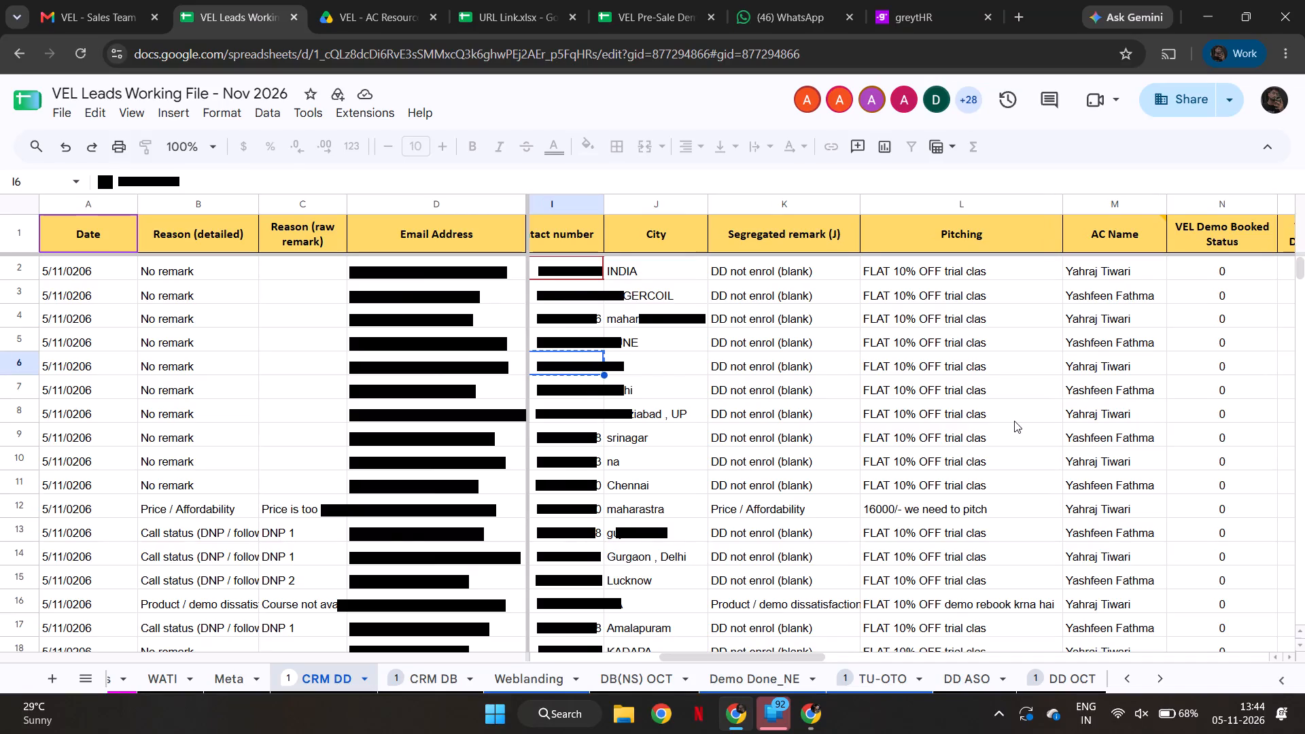
scroll(1014, 421, right, 6)
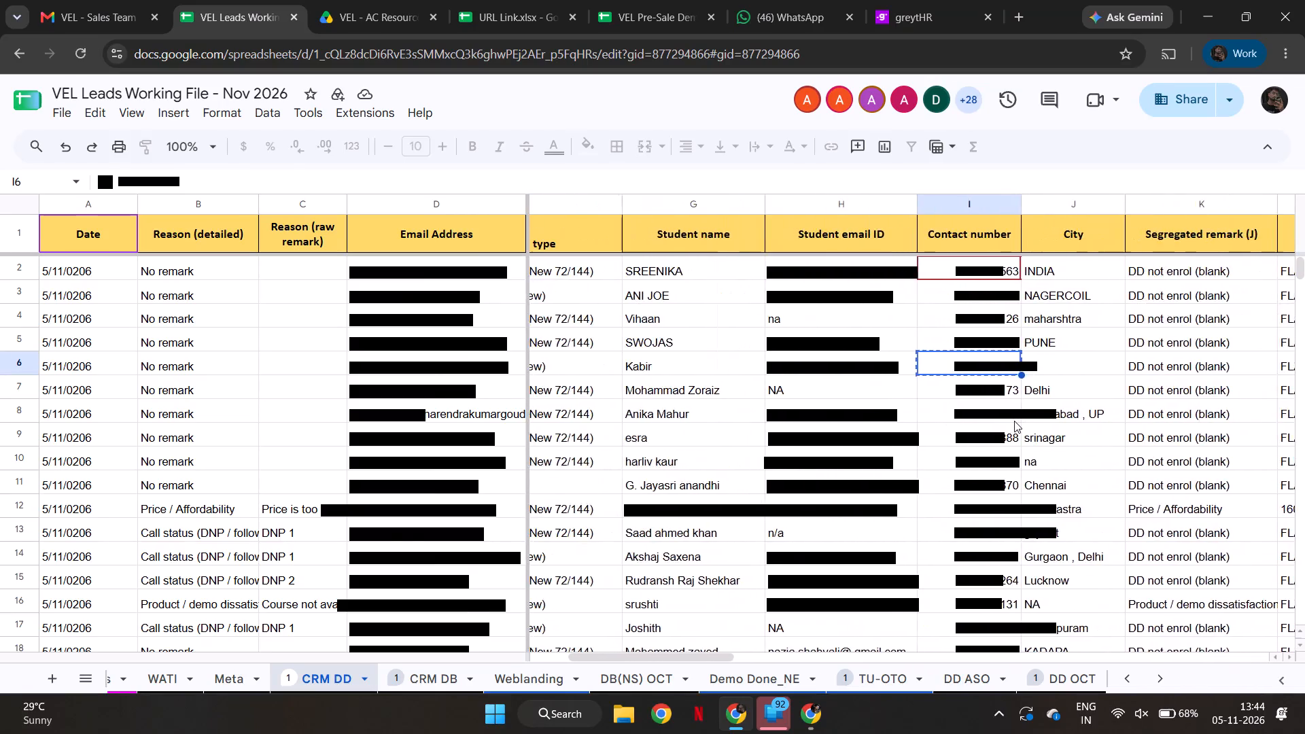
scroll(1014, 421, right, 2)
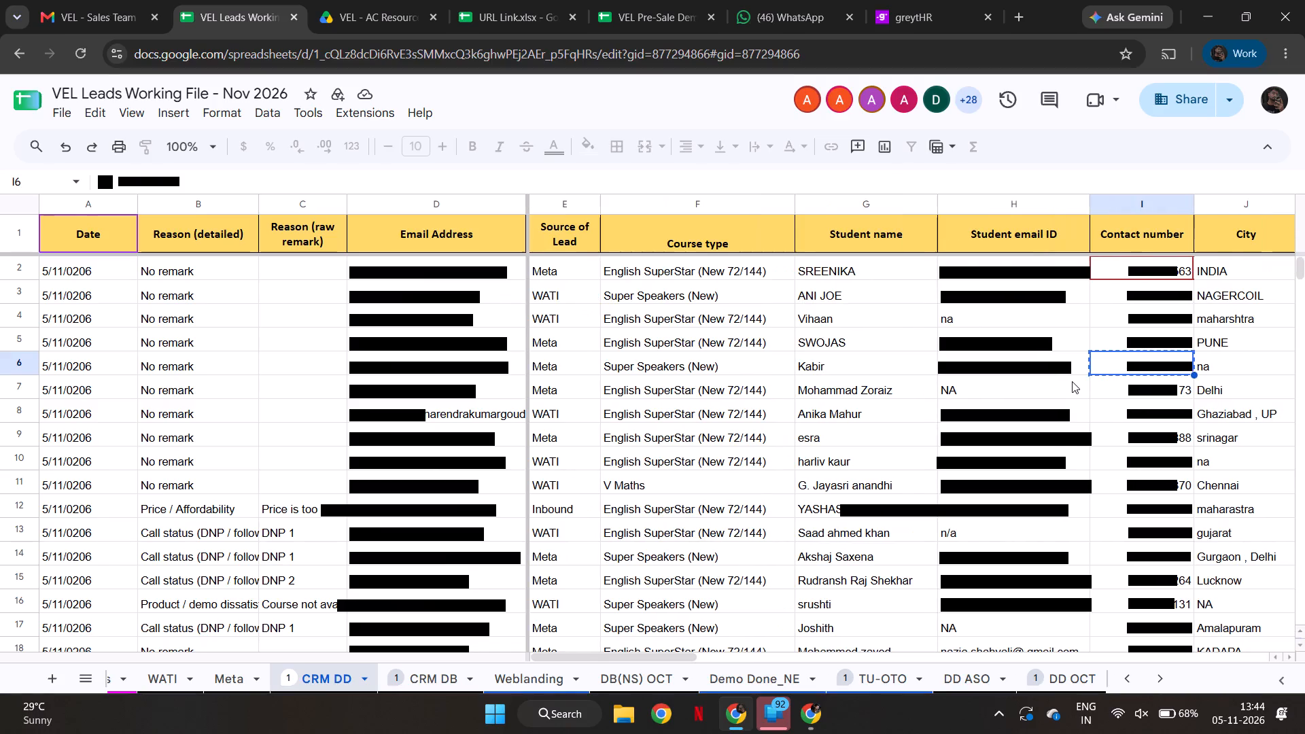
Set the row 6 lead's stage to Not interested and look through the lead substage options for it in CRM DD.
scroll(1072, 381, left, 6)
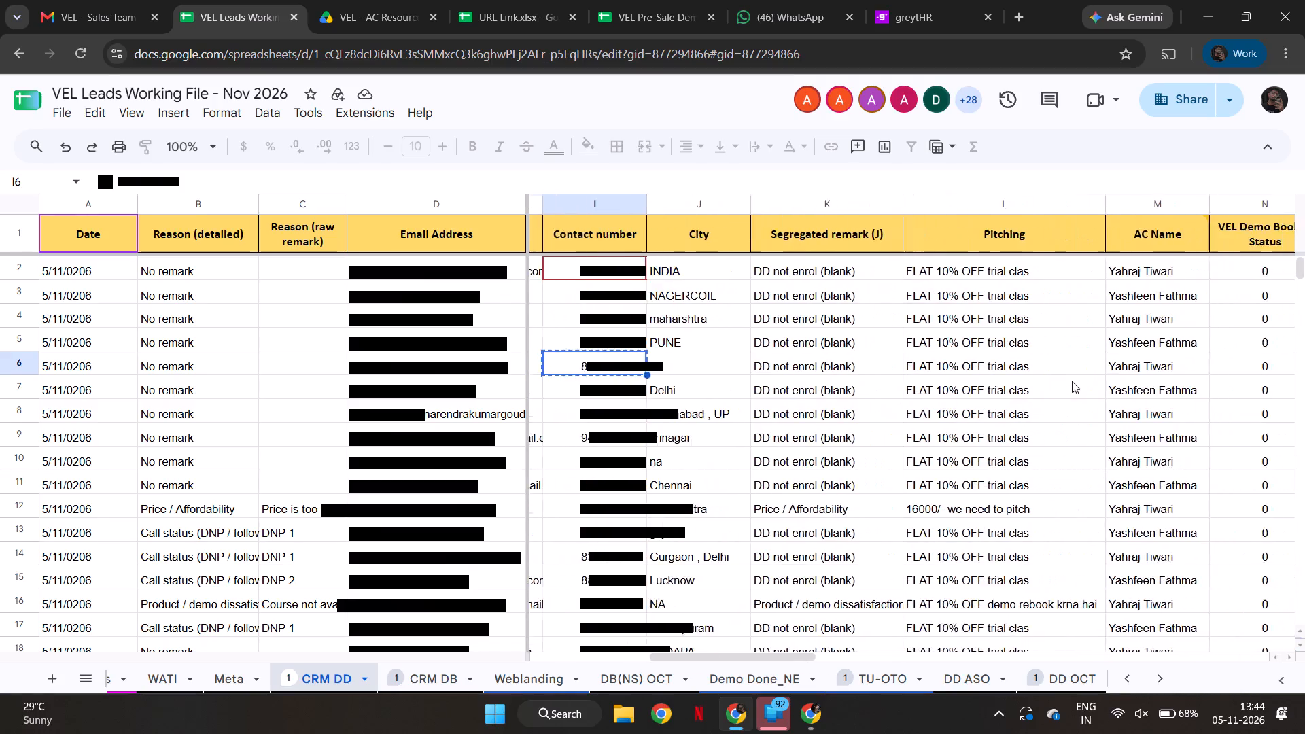
scroll(1072, 381, left, 4)
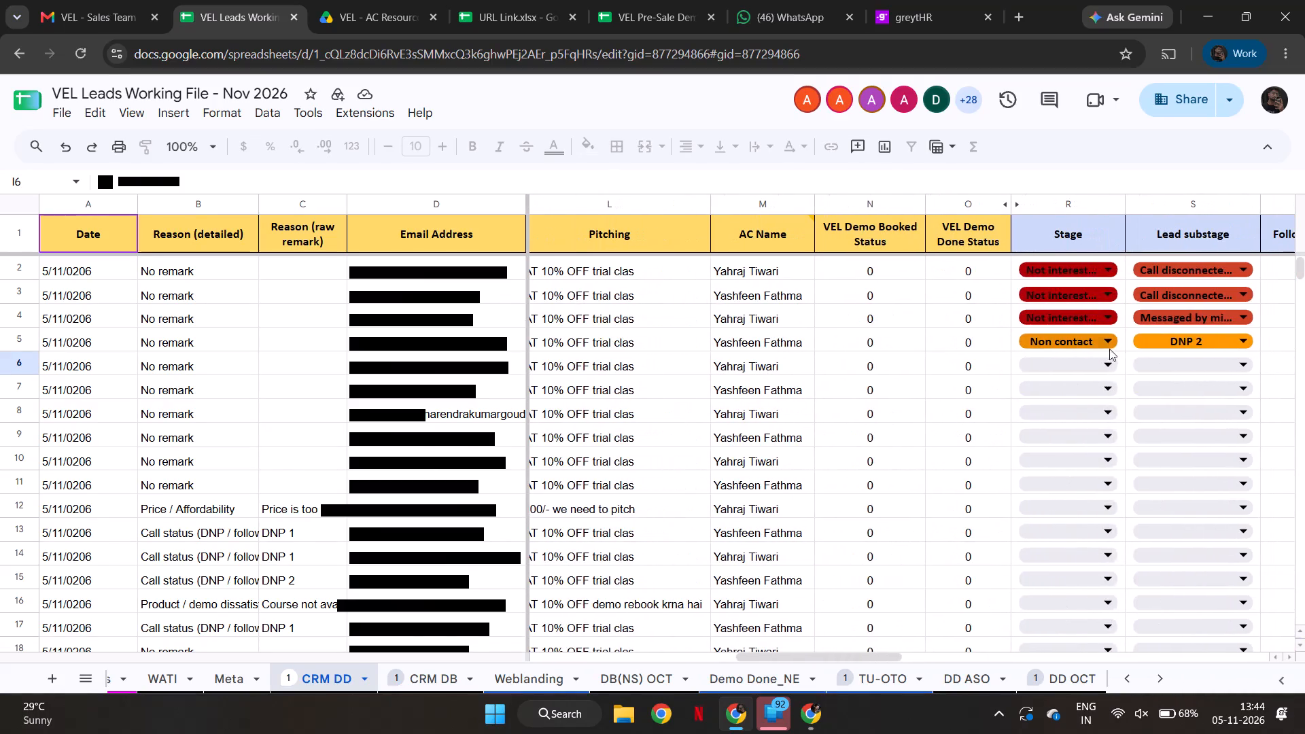
click(1106, 364)
scroll(1060, 603, down, 7)
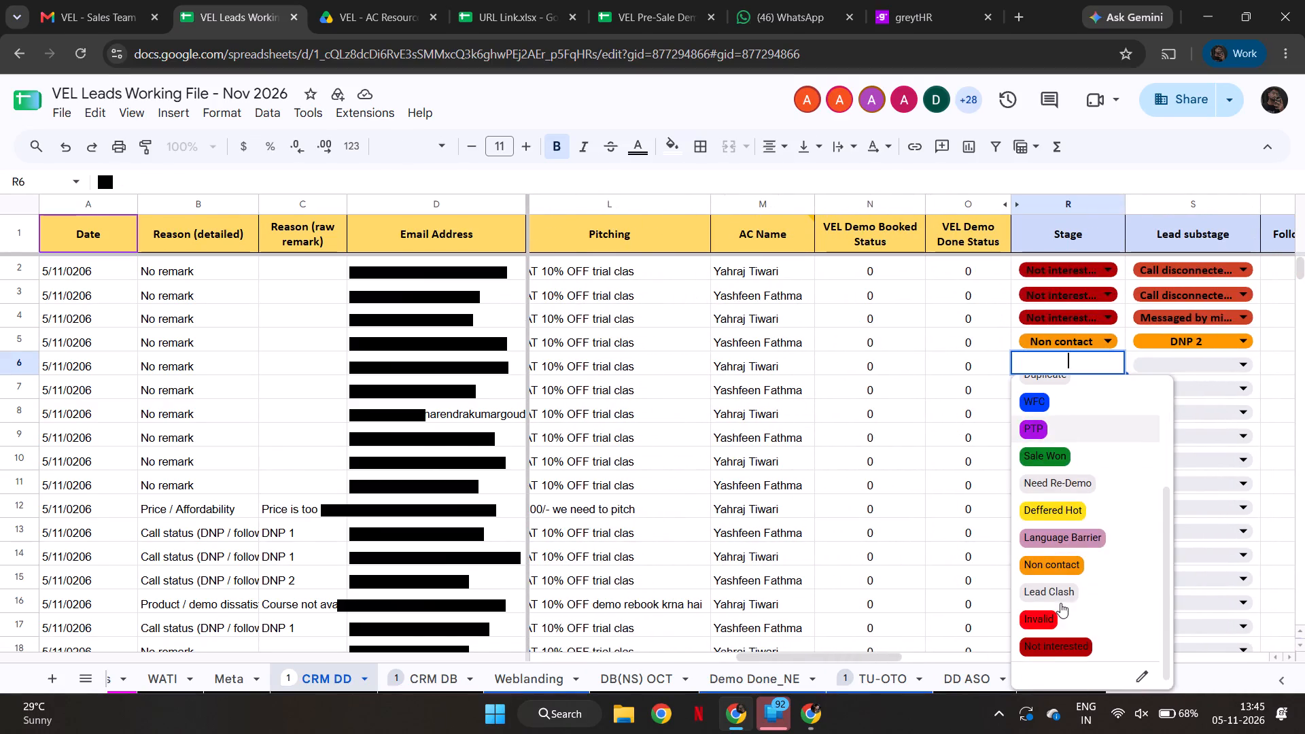
click(1068, 651)
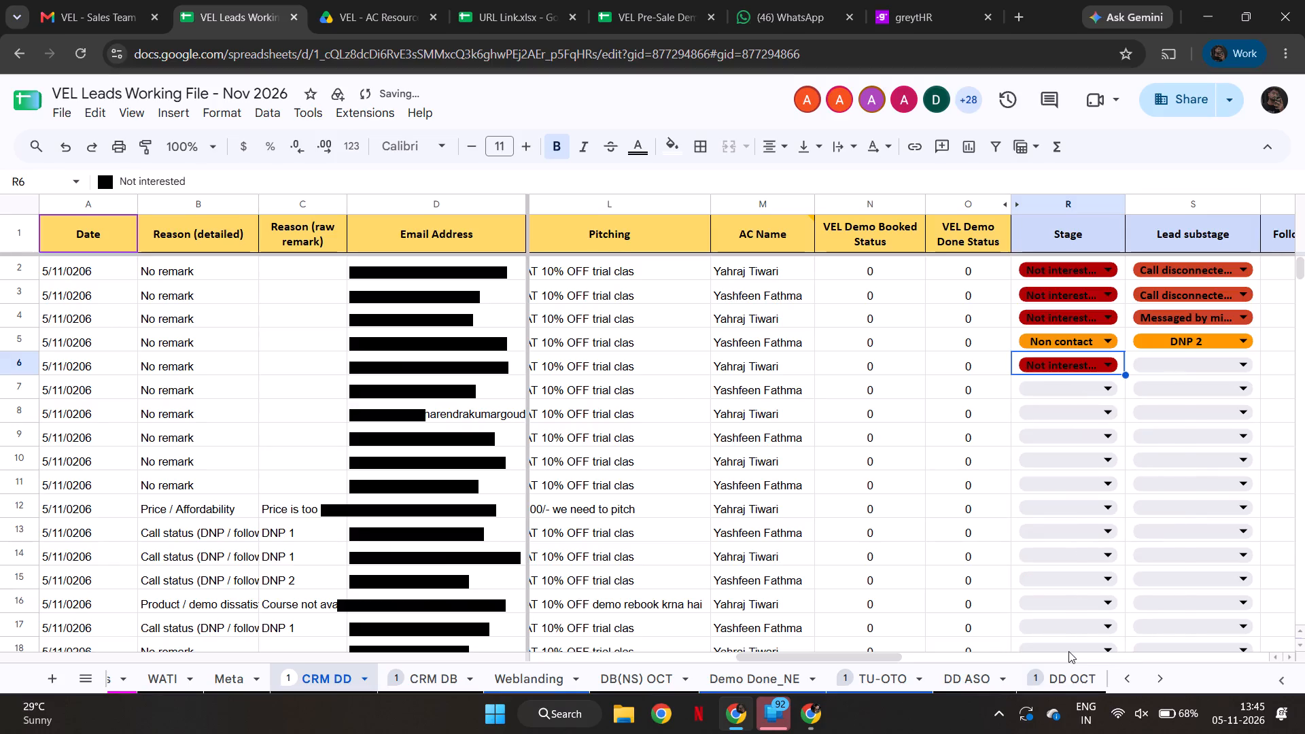
click(1219, 361)
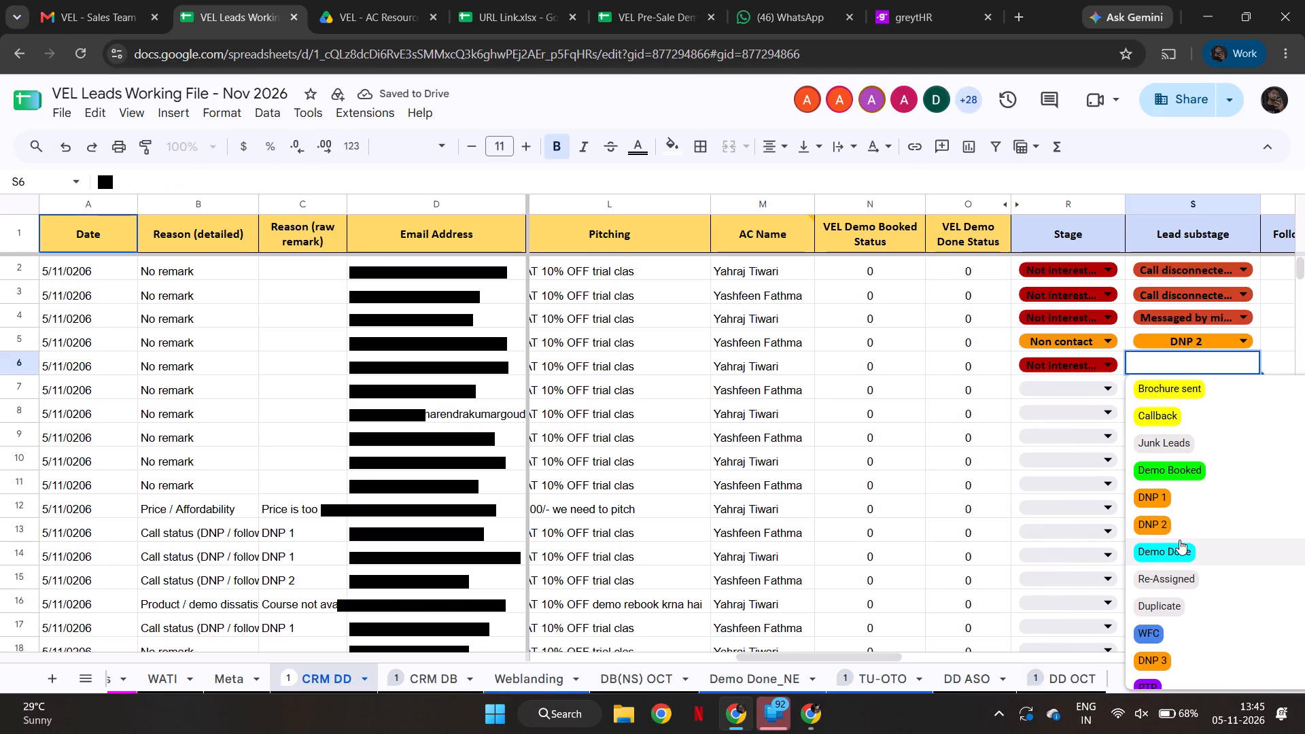
scroll(1238, 595, down, 3)
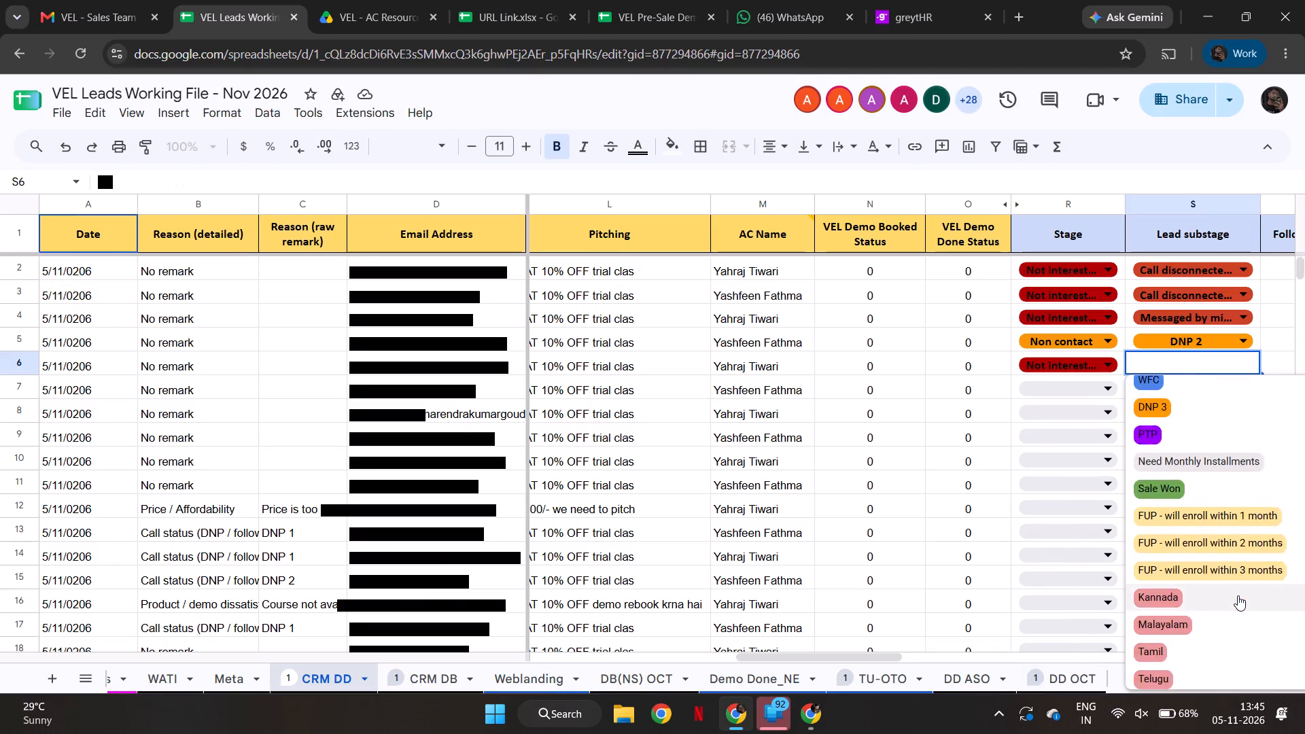
scroll(1238, 595, down, 8)
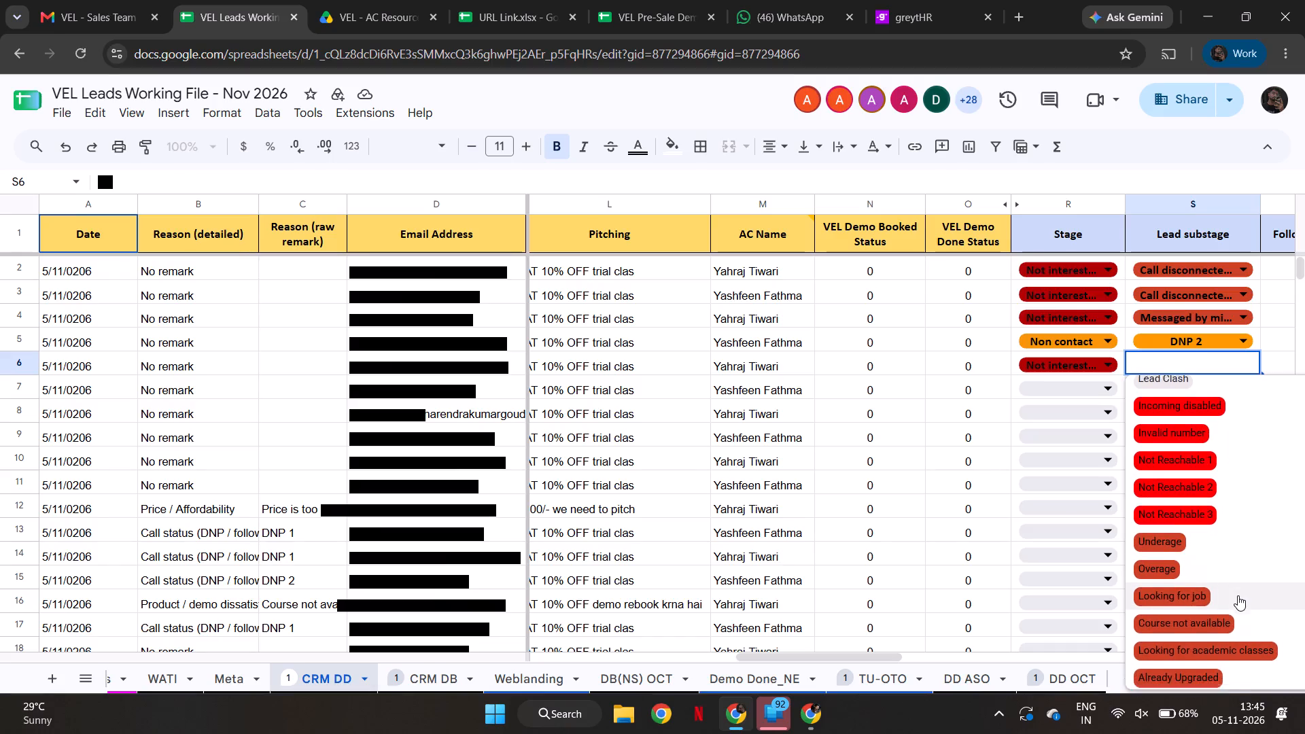
scroll(1238, 595, down, 1)
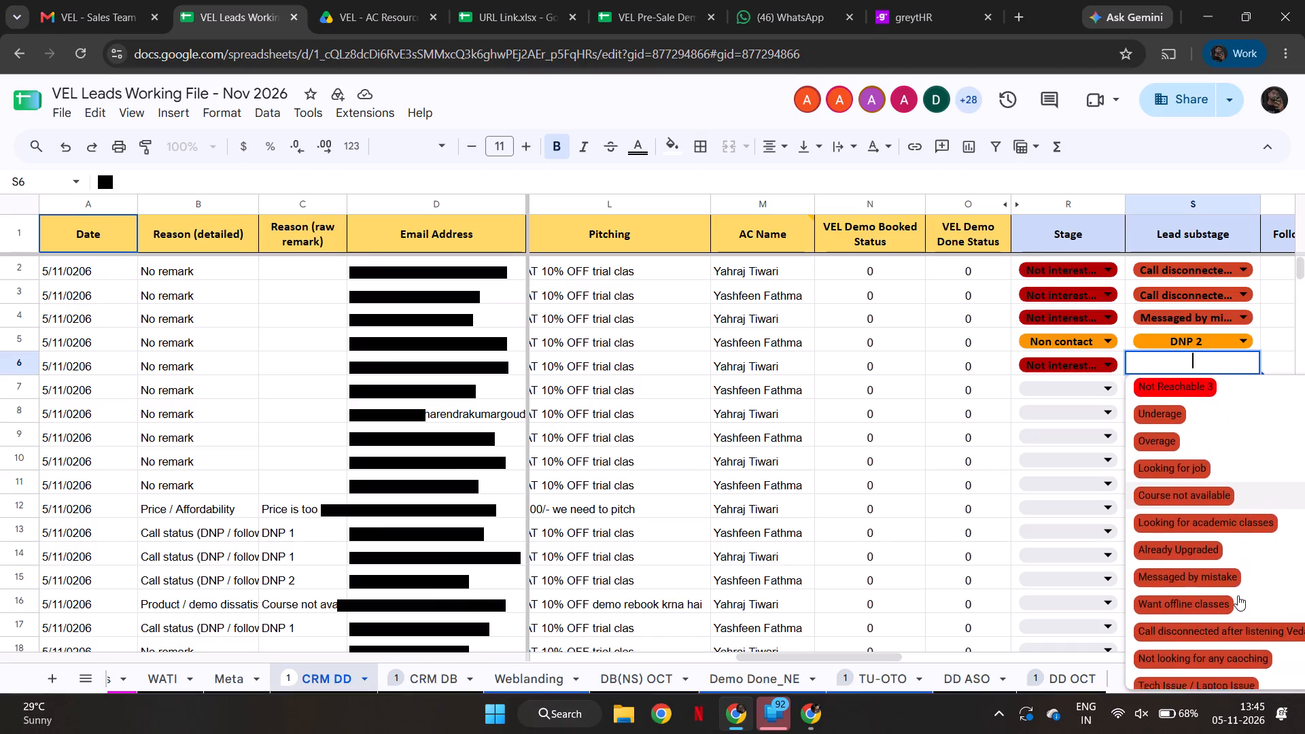
scroll(1238, 595, down, 1)
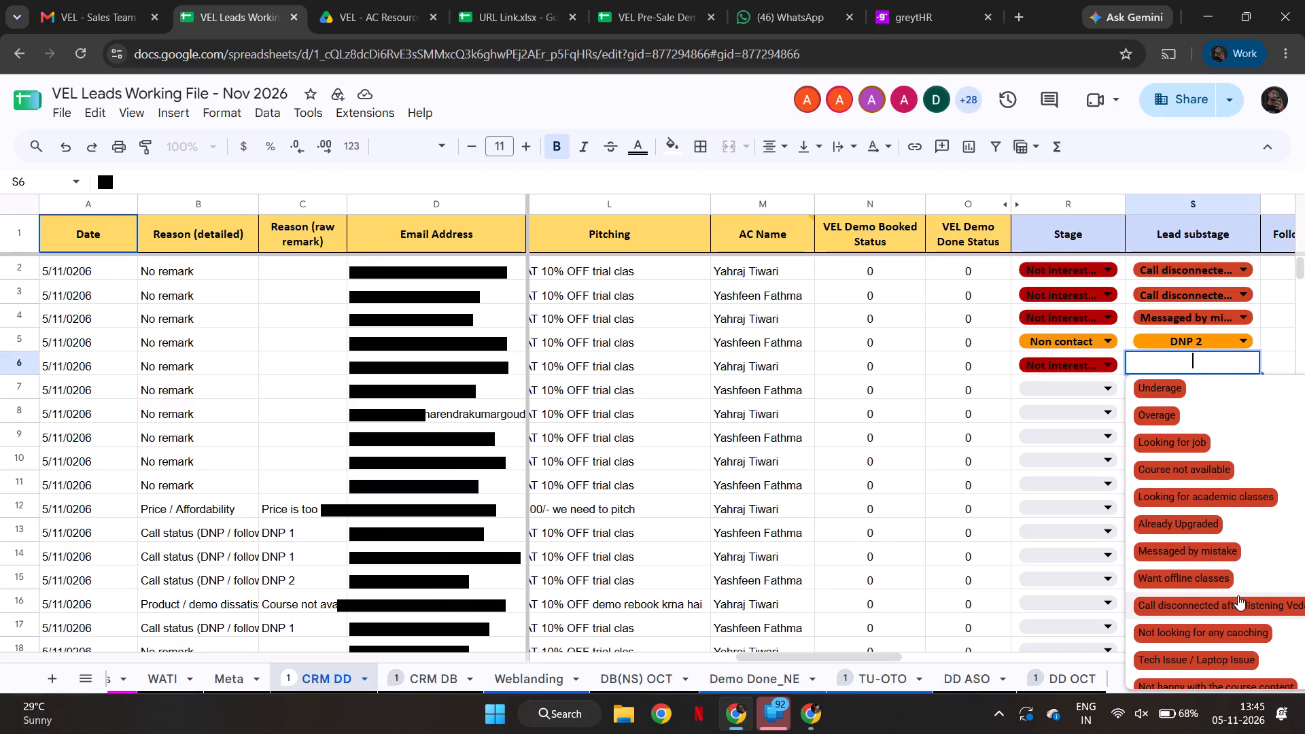
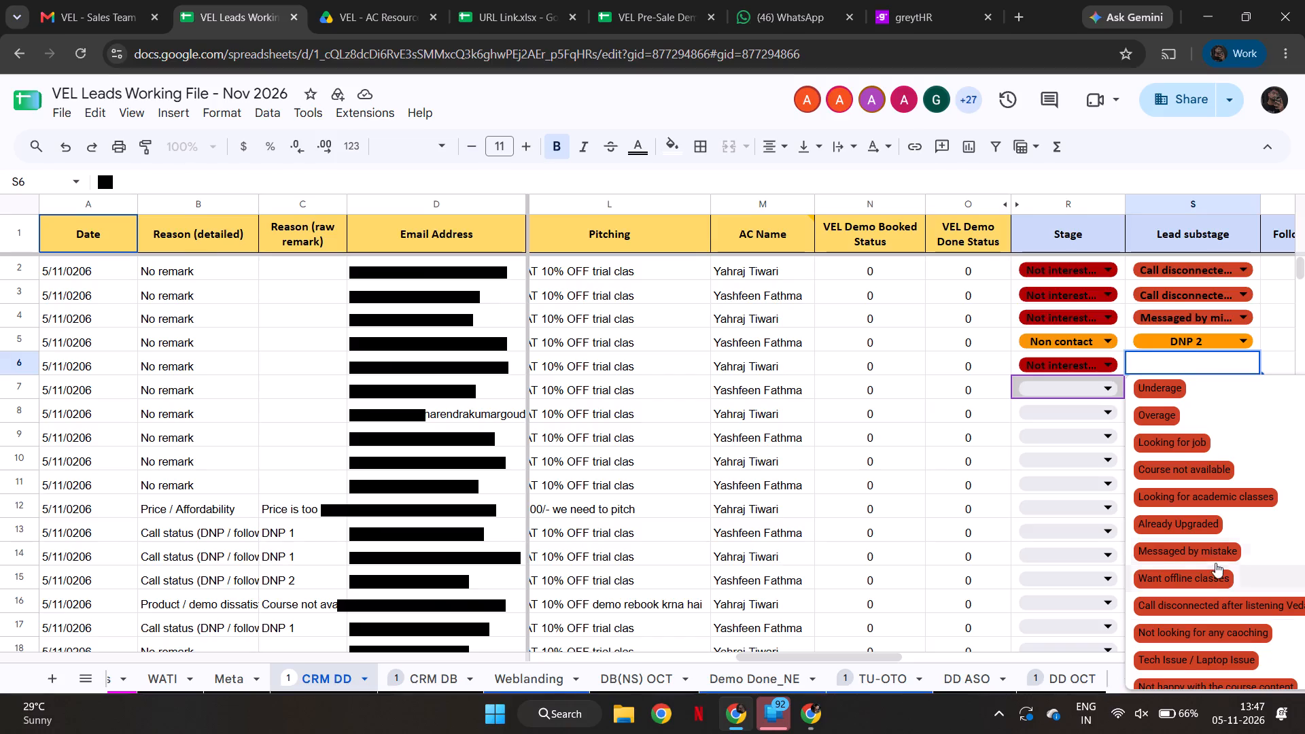
Set the row 6 lead's substage to Call disconnected after listening Vedantu in CRM DD.
click(1192, 595)
Select the contact number of the row 8 lead in CRM DD.
scroll(915, 474, right, 2)
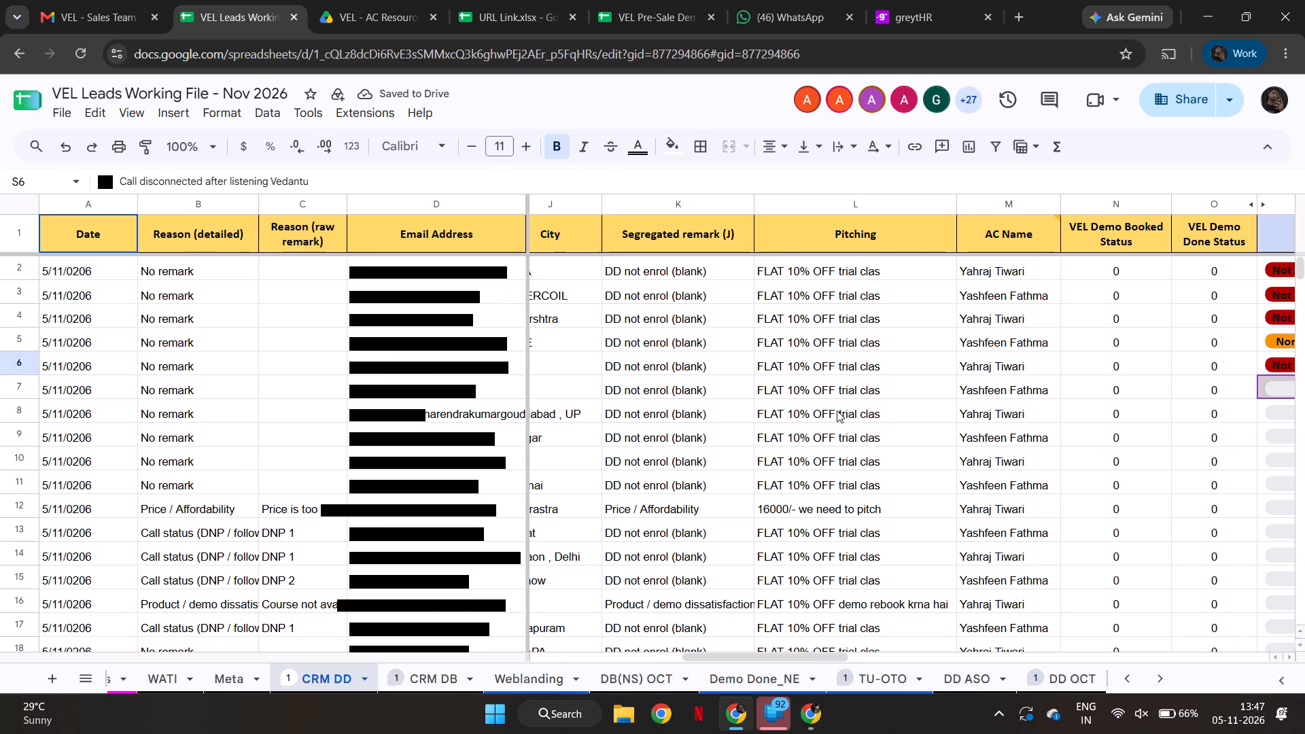
click(719, 407)
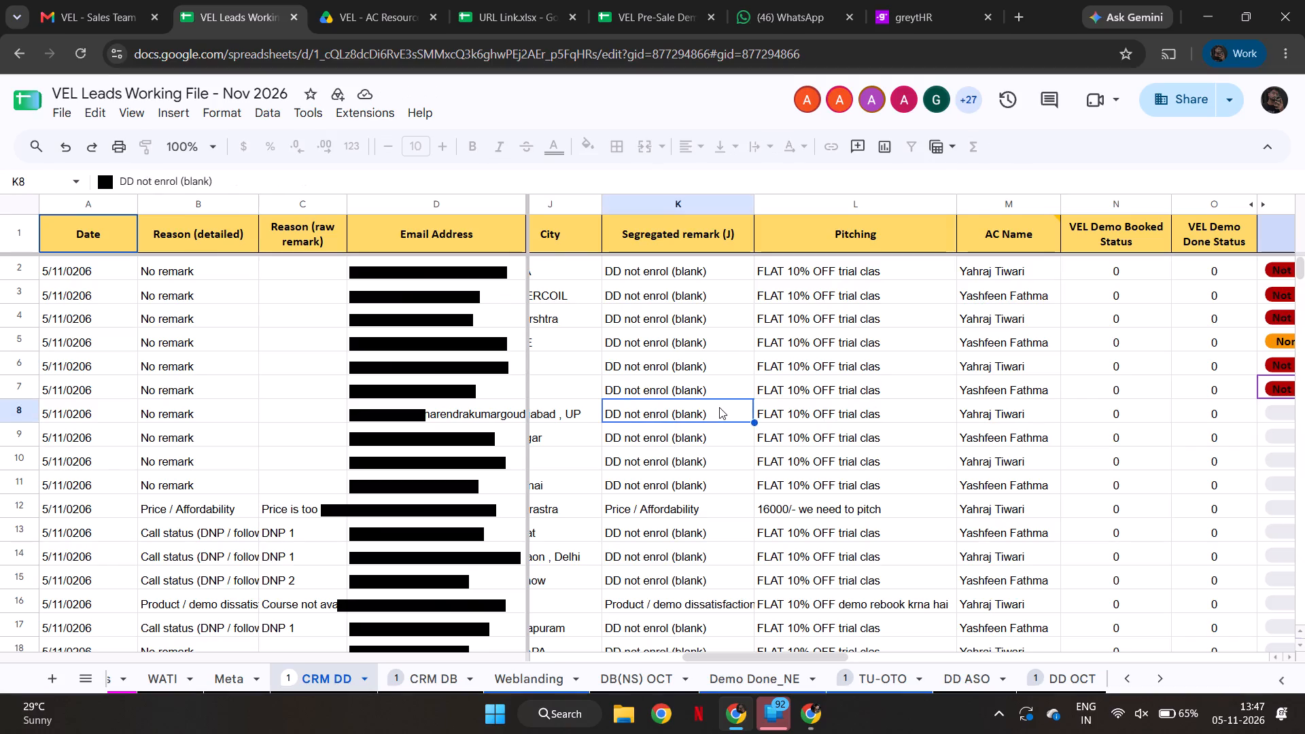
scroll(719, 407, right, 1)
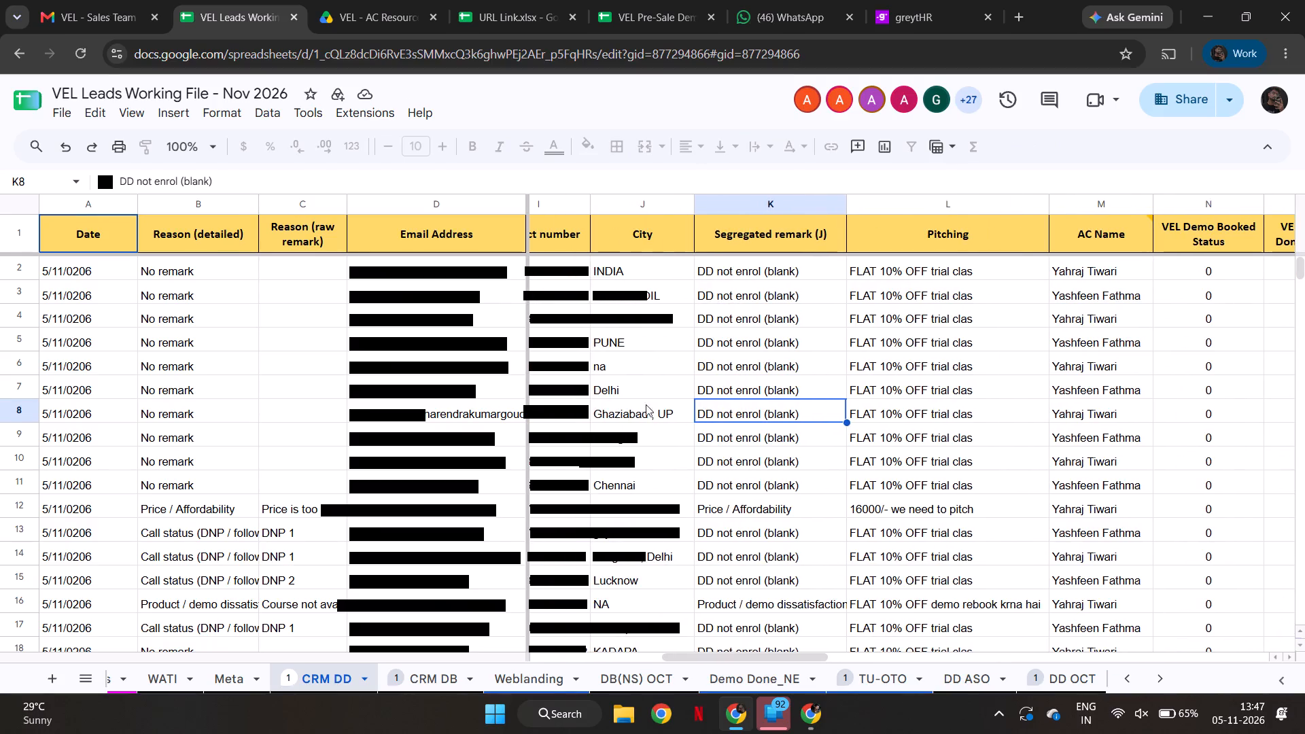
scroll(644, 404, right, 1)
click(613, 408)
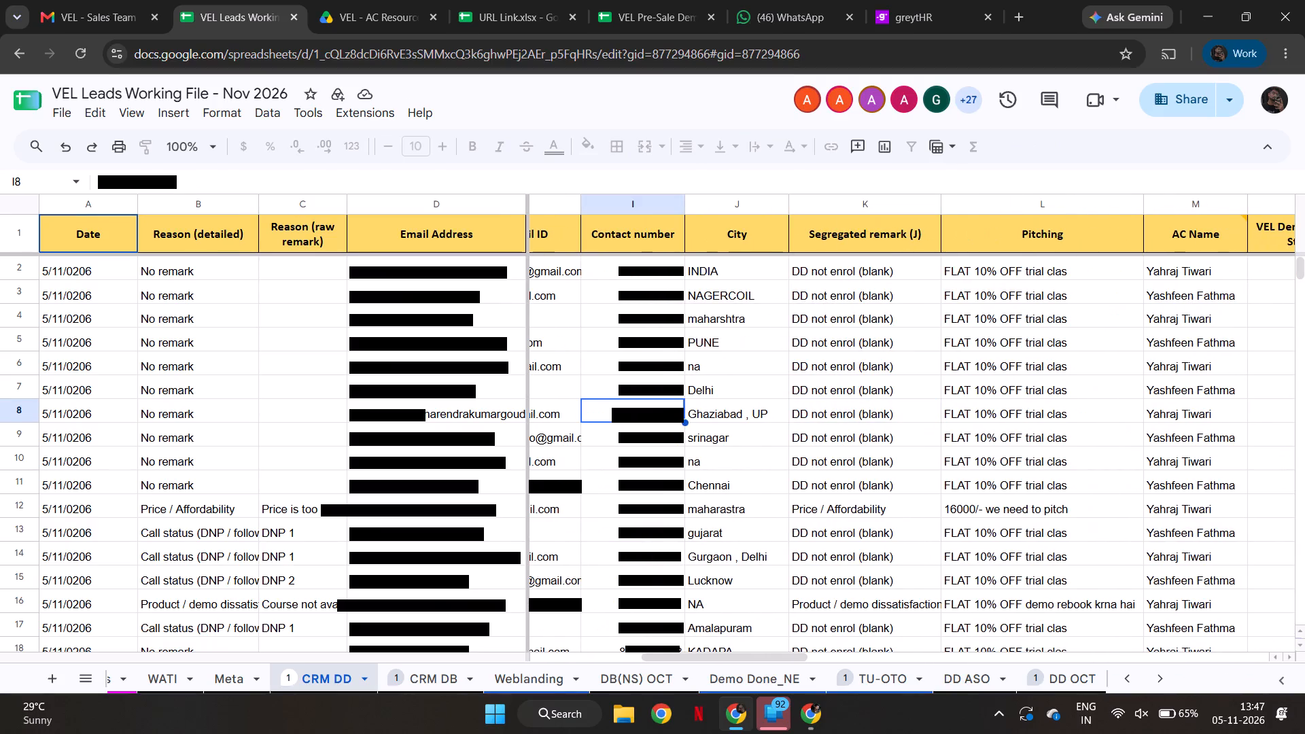
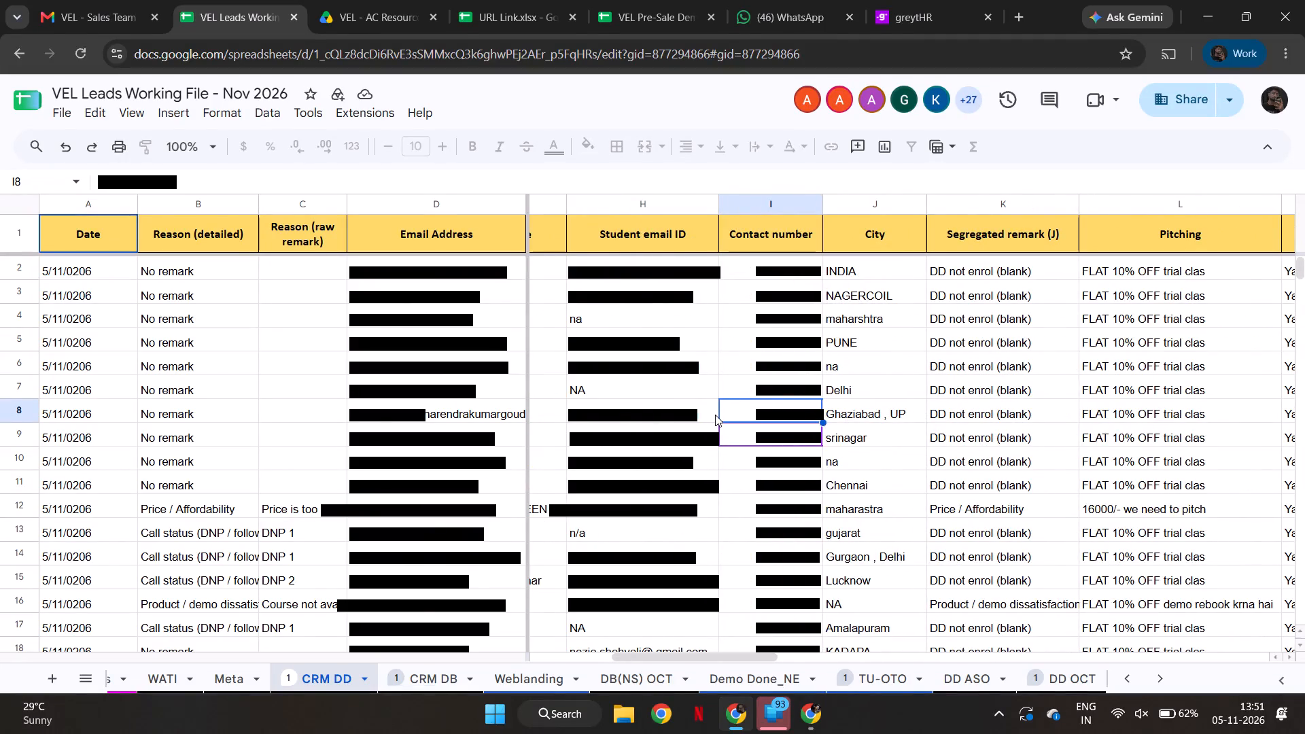
Create a filter view on CRM DD and filter AC Name to show only the AC assigned to the row 8 lead.
scroll(729, 413, left, 2)
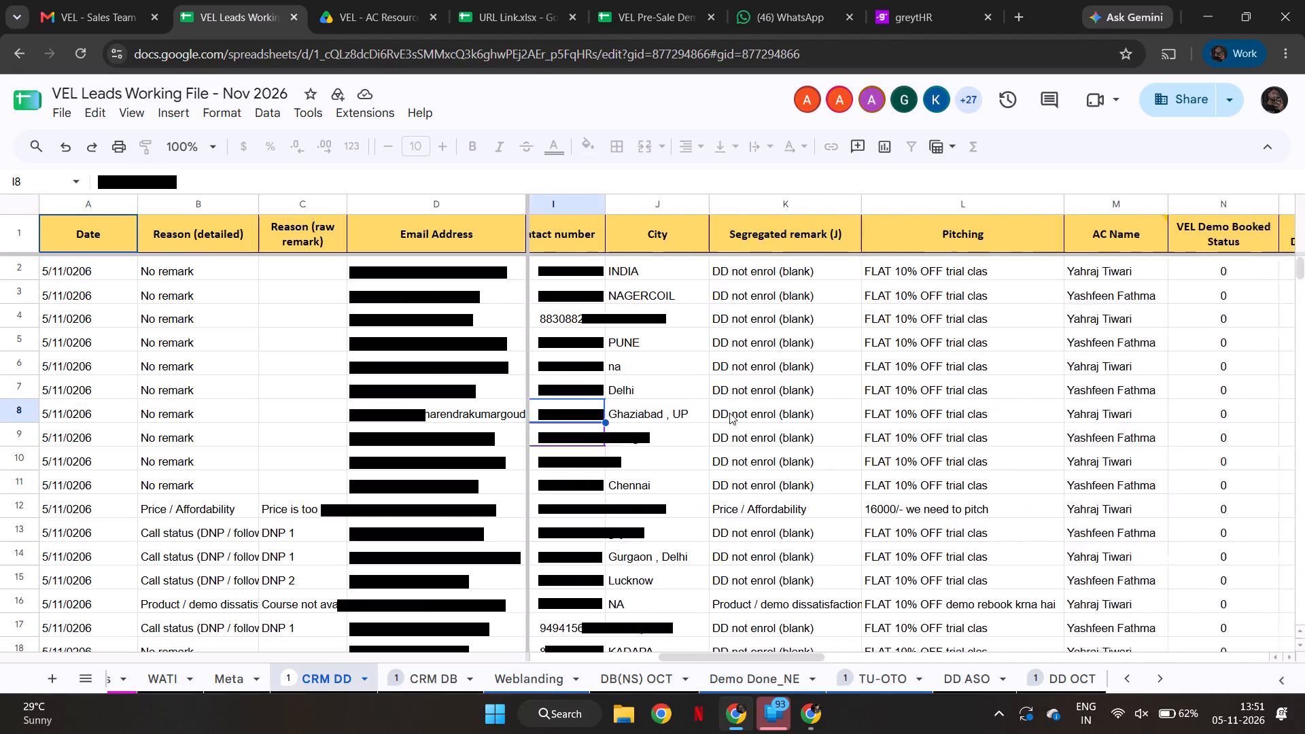
scroll(729, 413, left, 3)
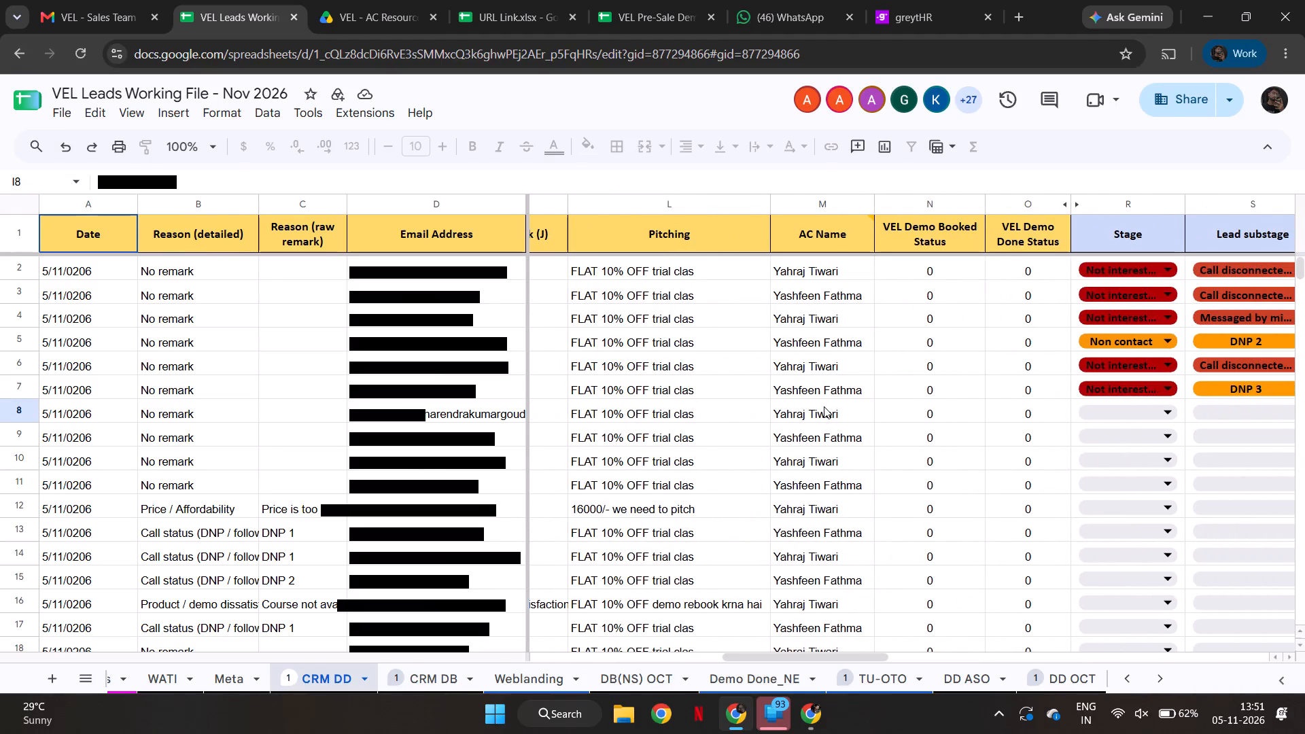
click(945, 137)
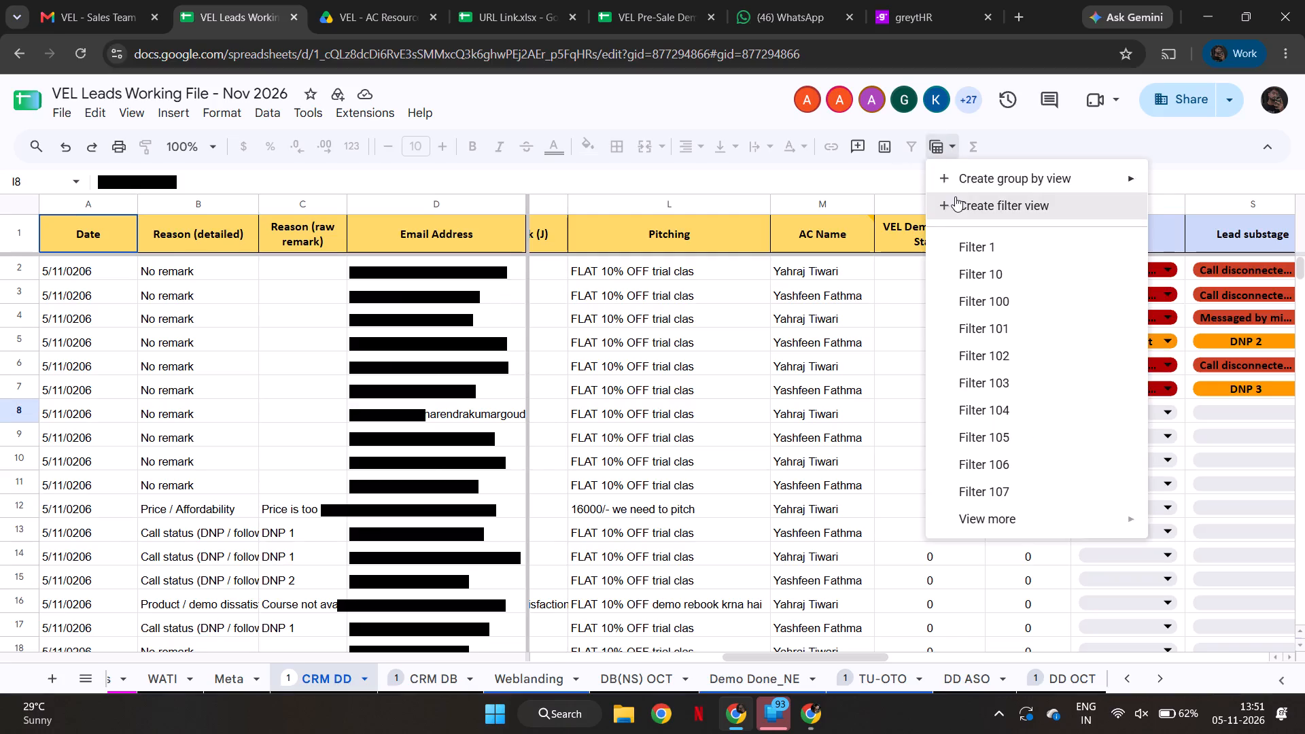
click(958, 198)
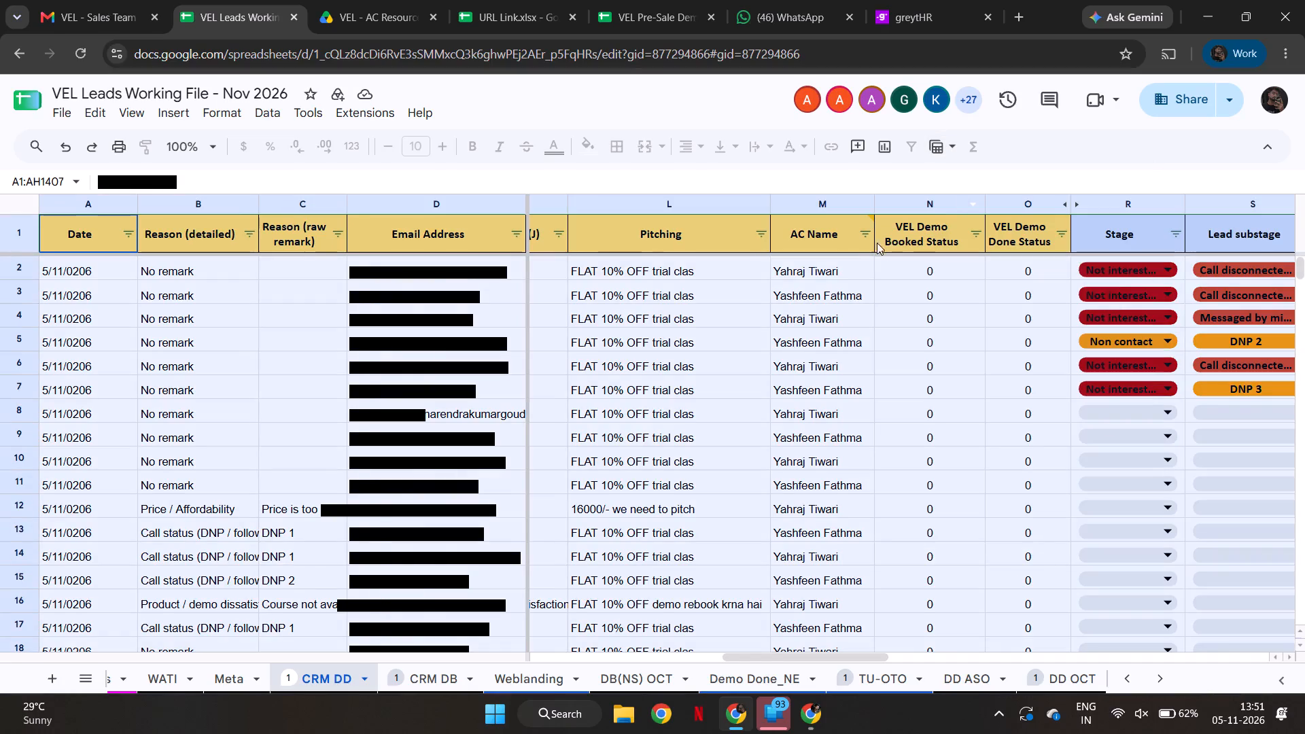
click(864, 234)
click(797, 285)
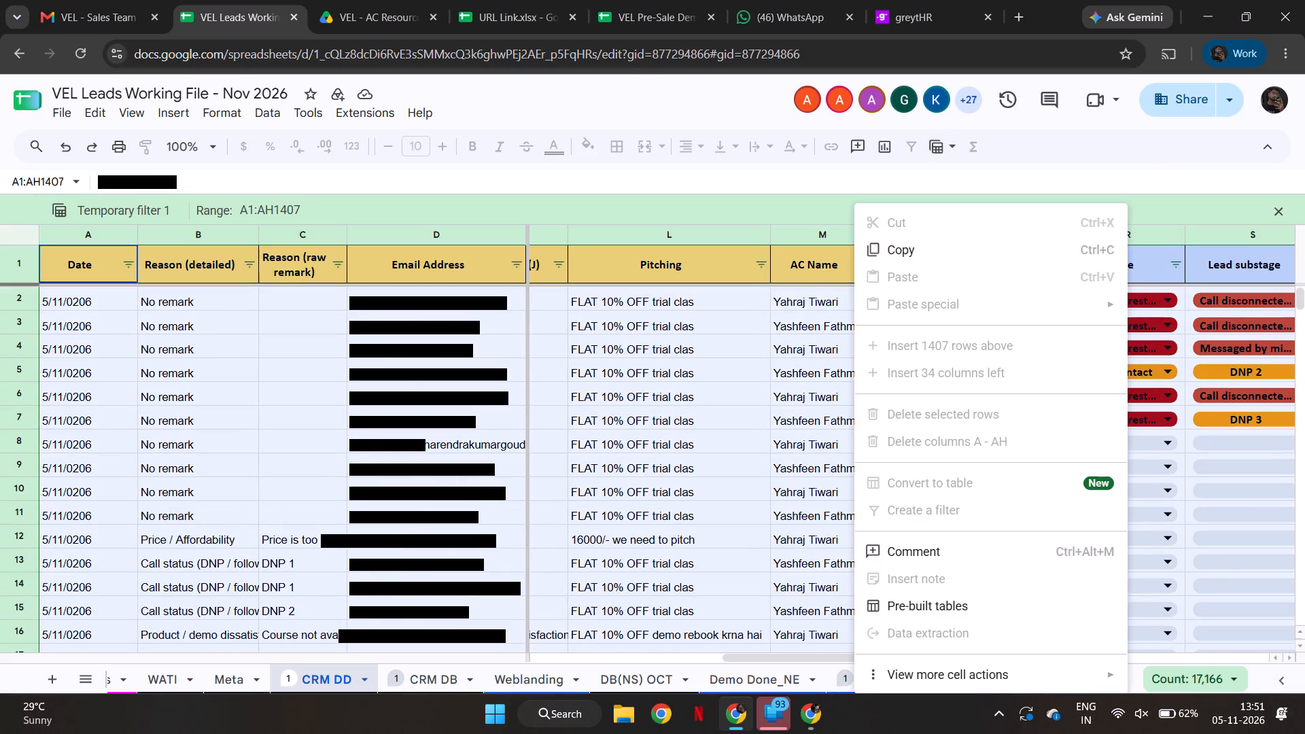
click(861, 264)
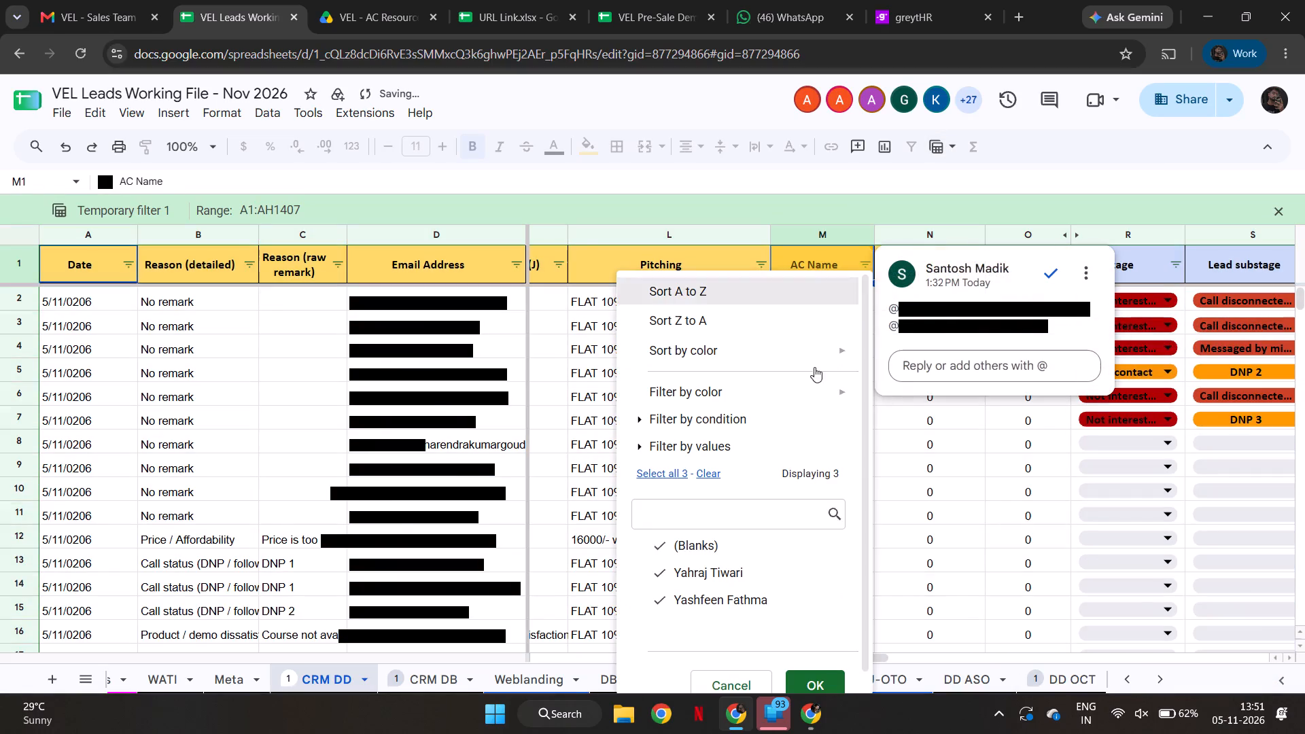
click(710, 474)
click(680, 582)
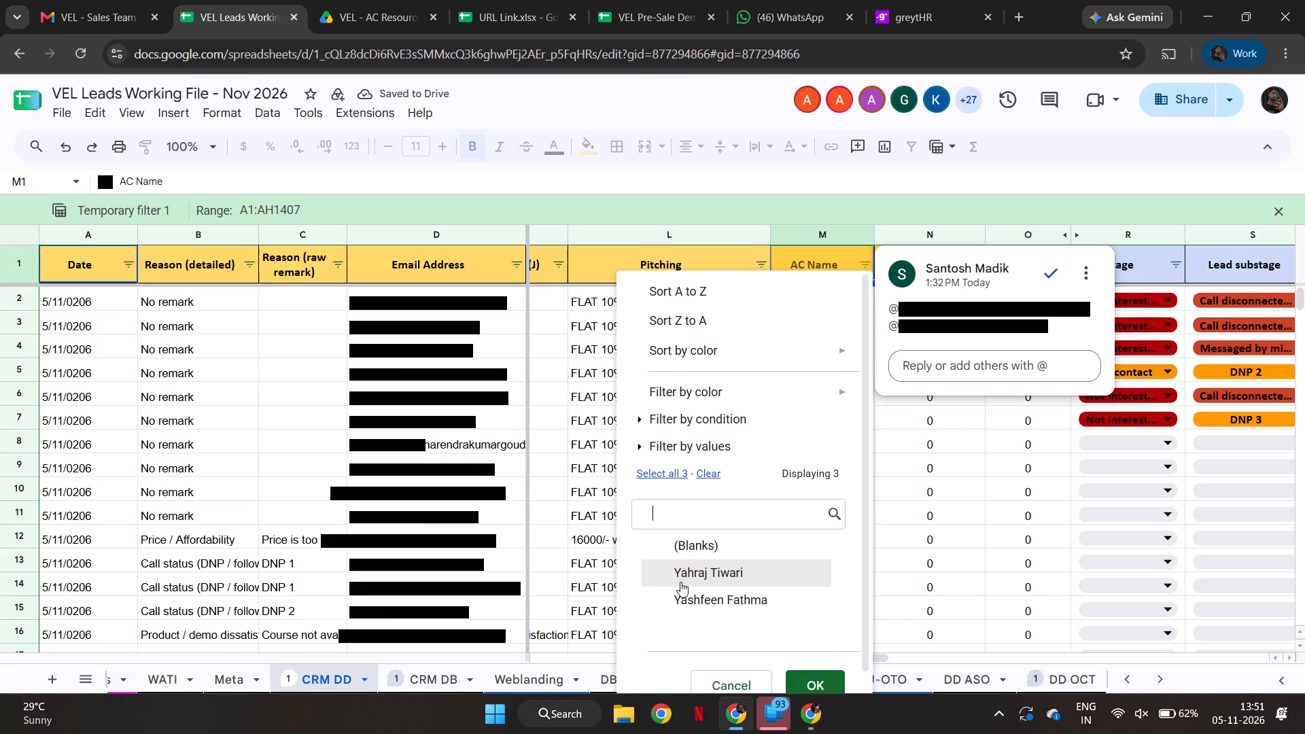
click(823, 683)
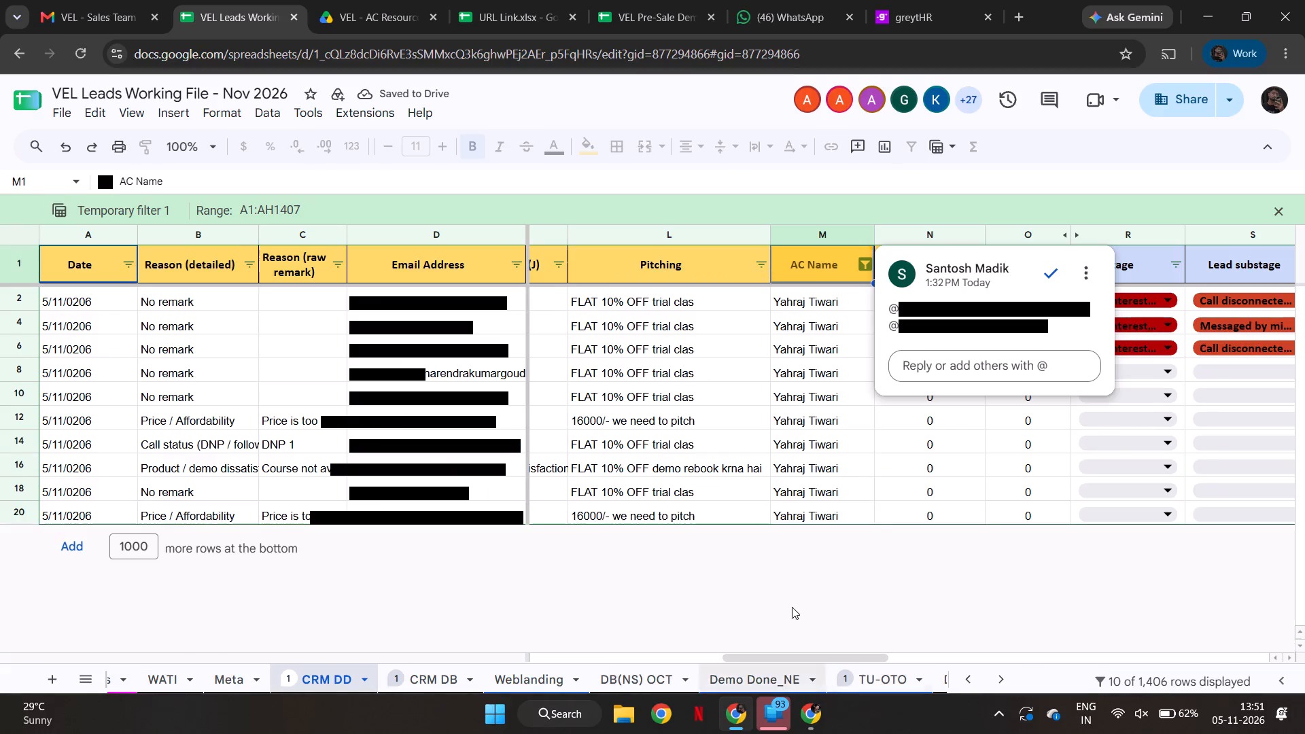
scroll(788, 568, up, 1)
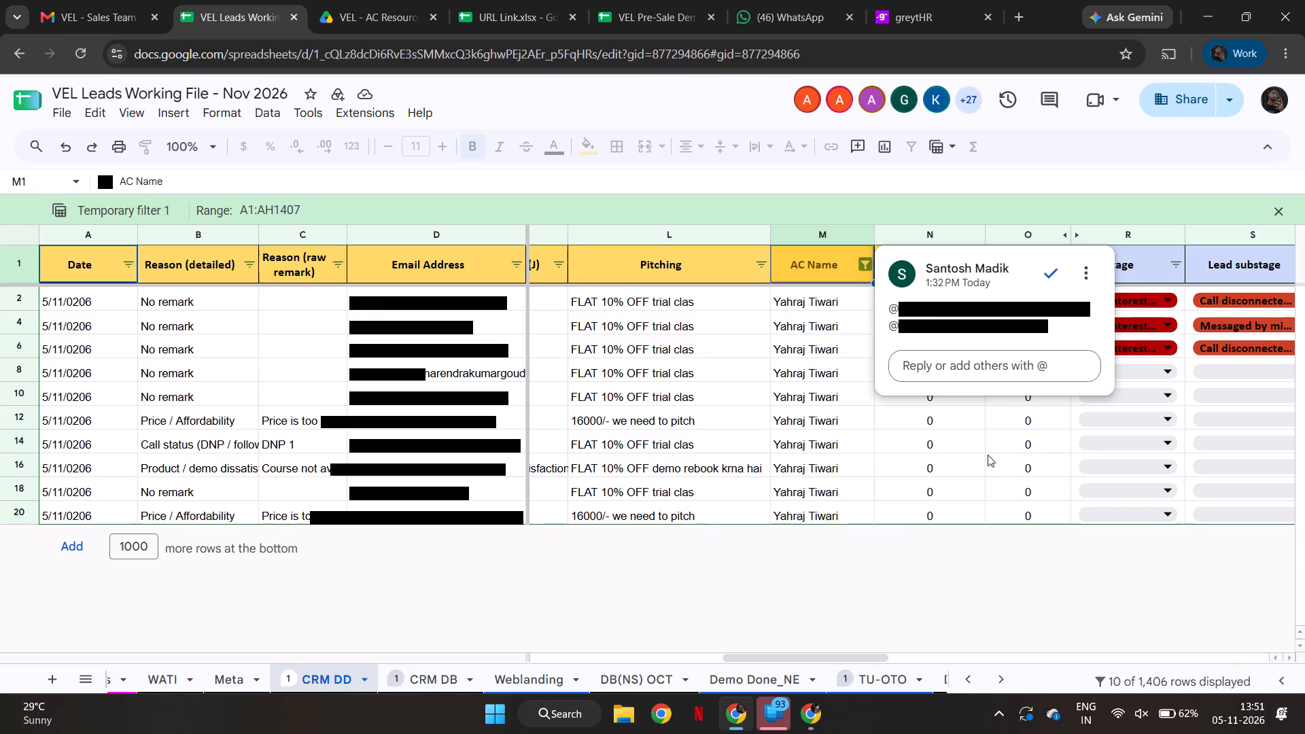
click(902, 460)
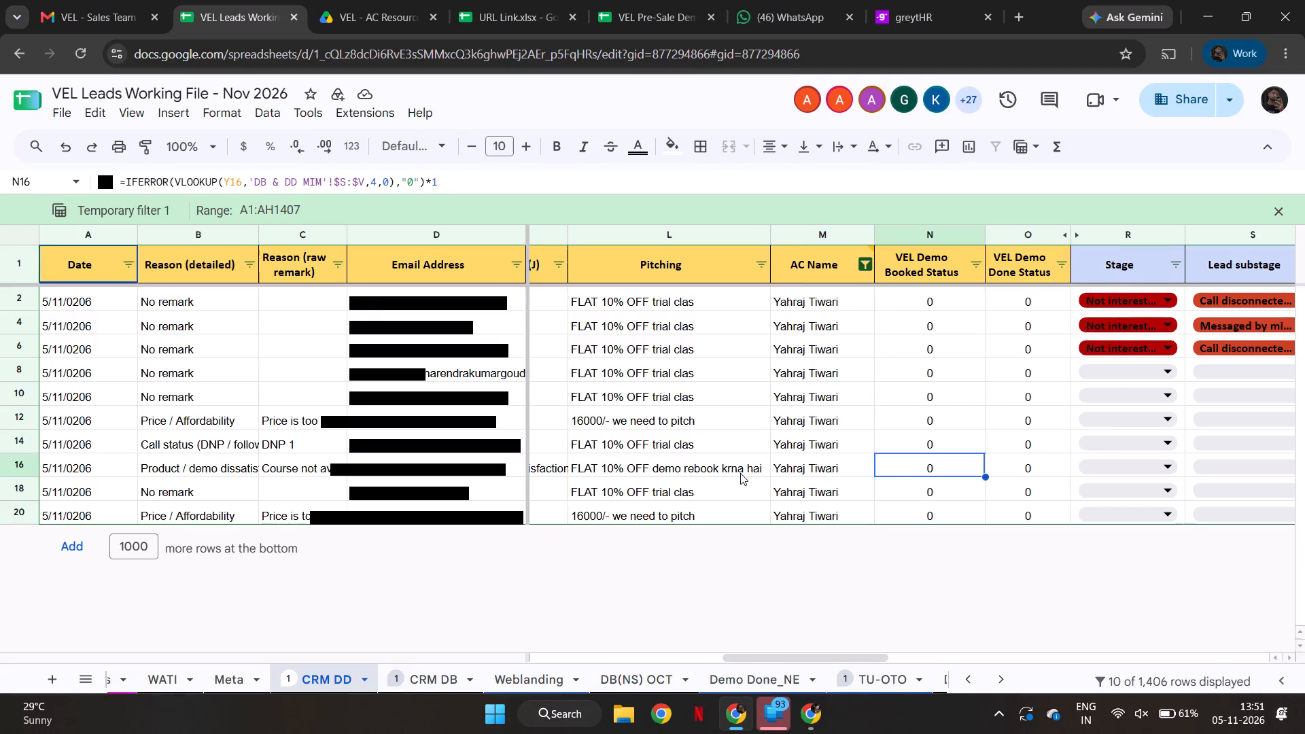
Copy the contact number of the row 8 lead from Ghaziabad in the filtered CRM DD list.
scroll(740, 473, right, 2)
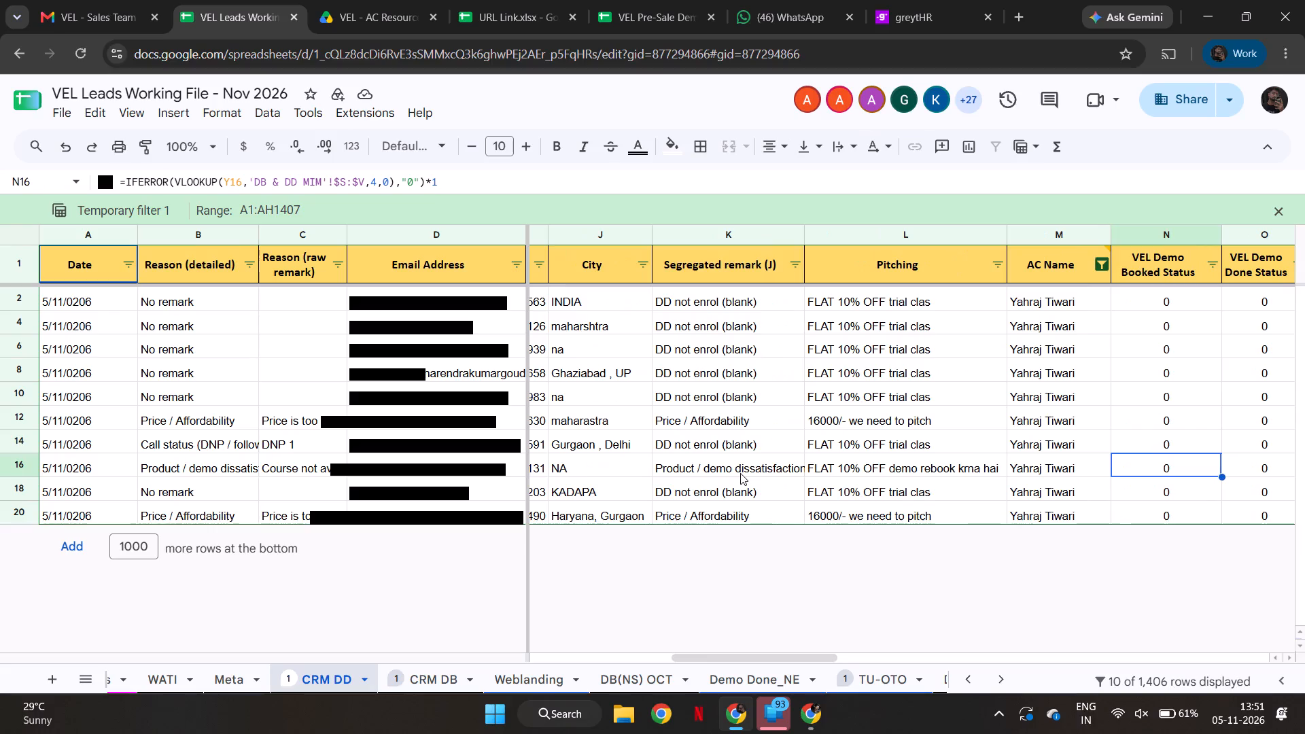
scroll(740, 473, up, 2)
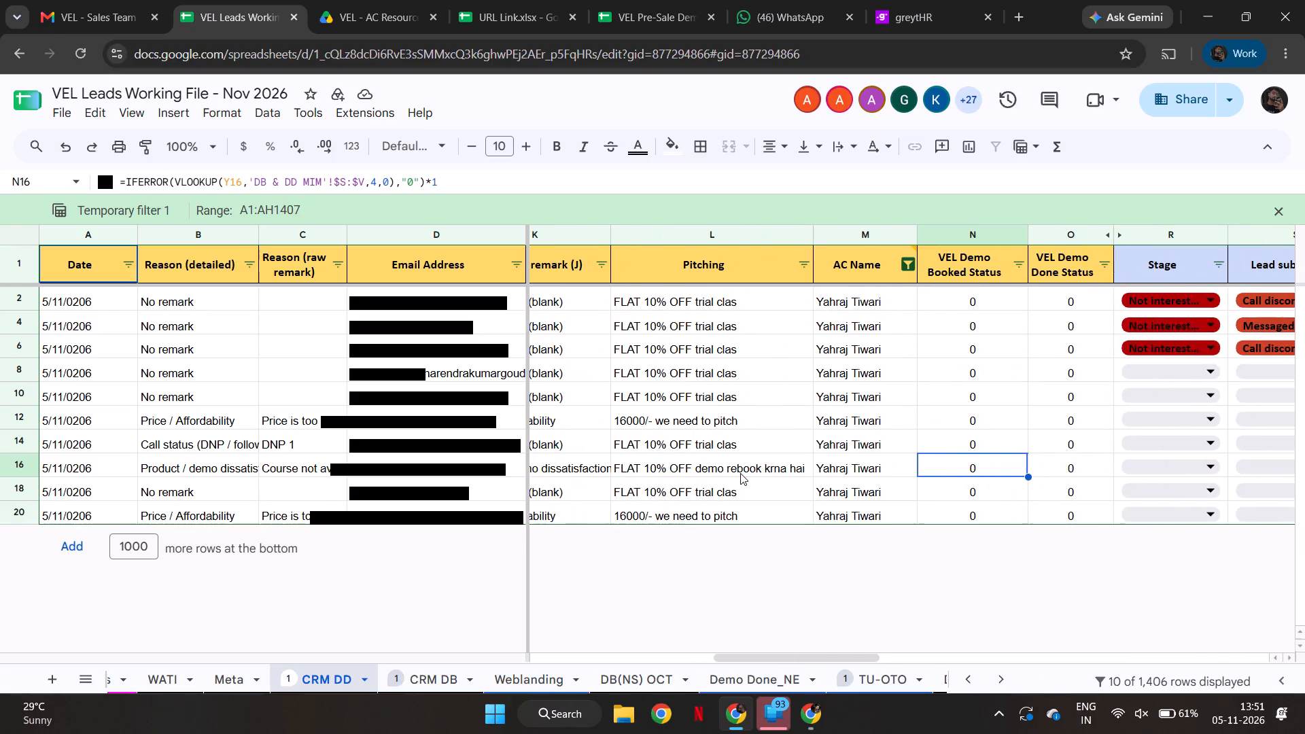
scroll(740, 473, left, 1)
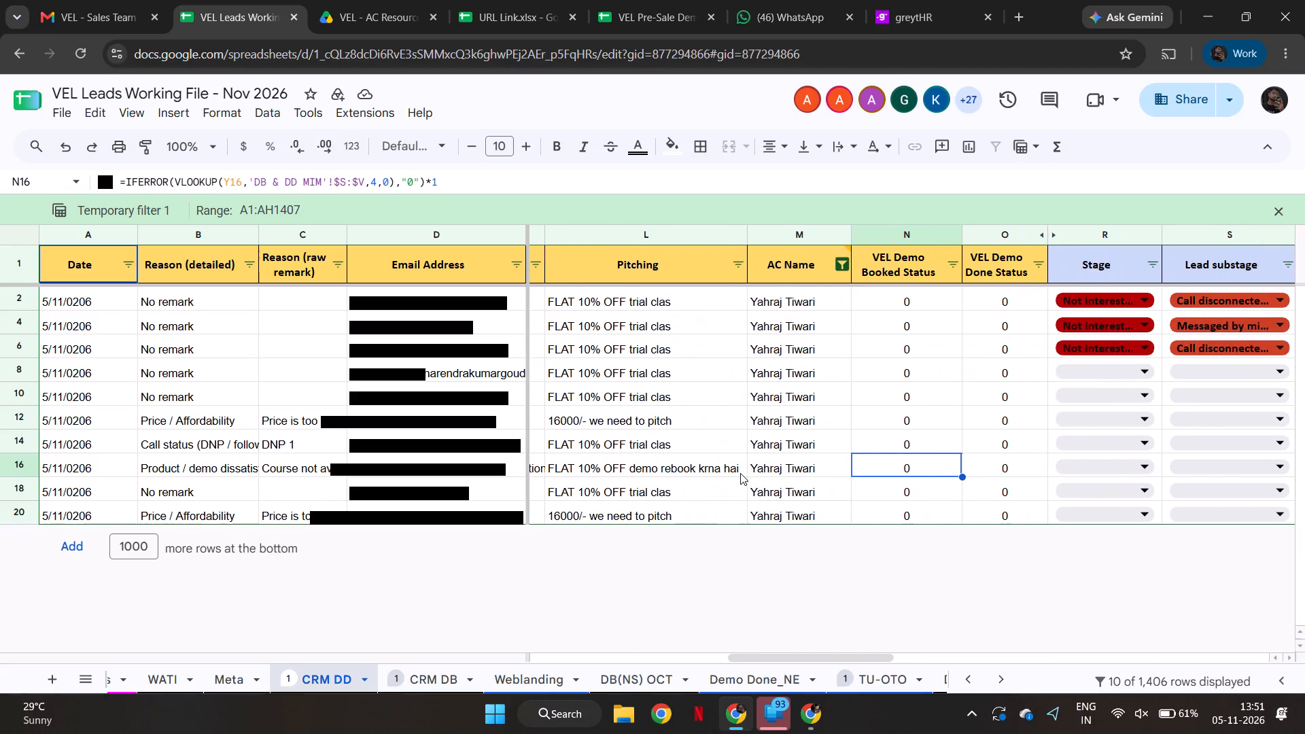
scroll(740, 473, right, 3)
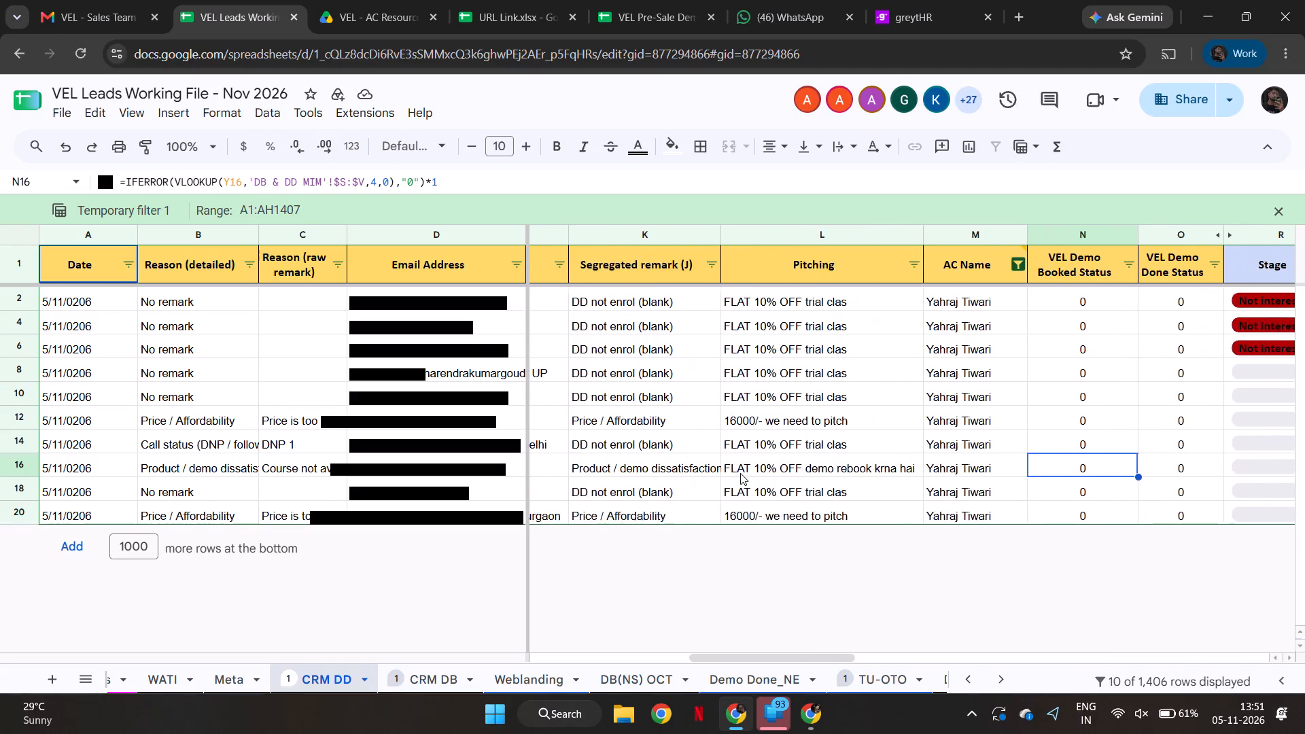
scroll(740, 473, right, 2)
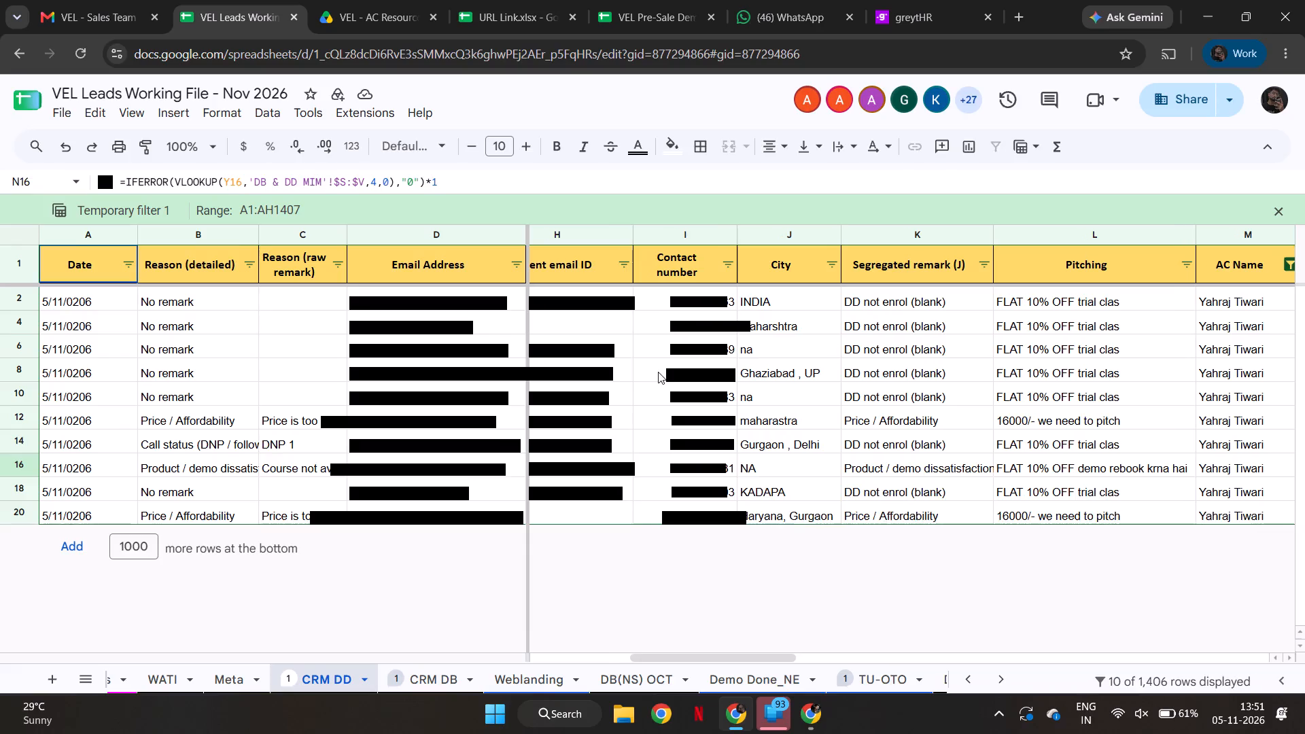
click(658, 372)
scroll(658, 372, left, 3)
scroll(658, 372, right, 2)
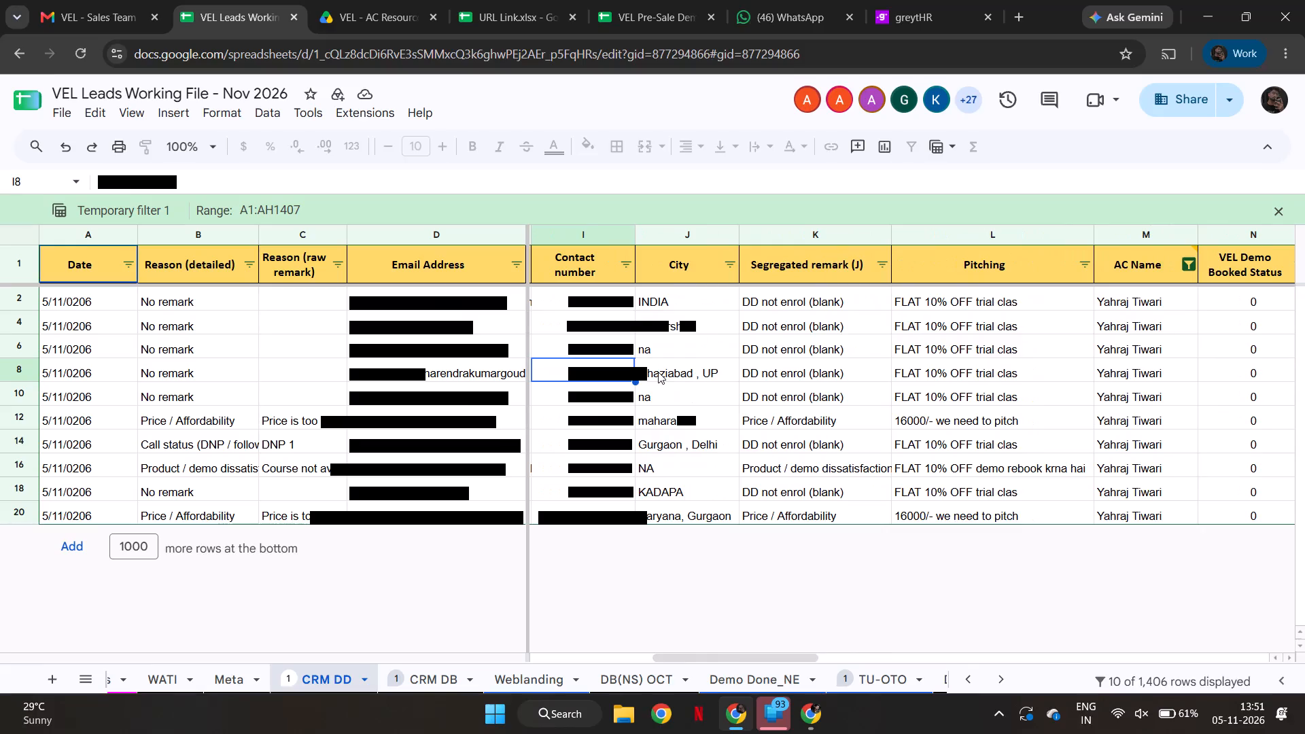
key(ctrl+c)
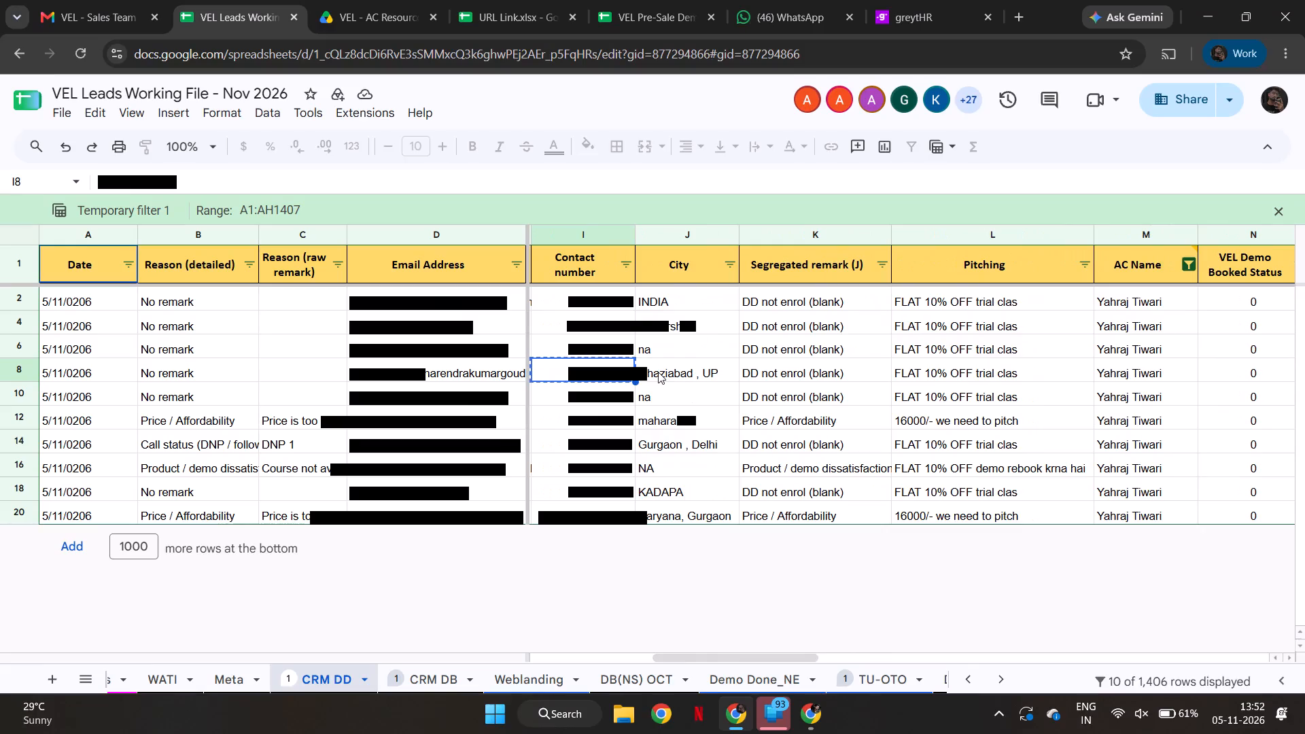
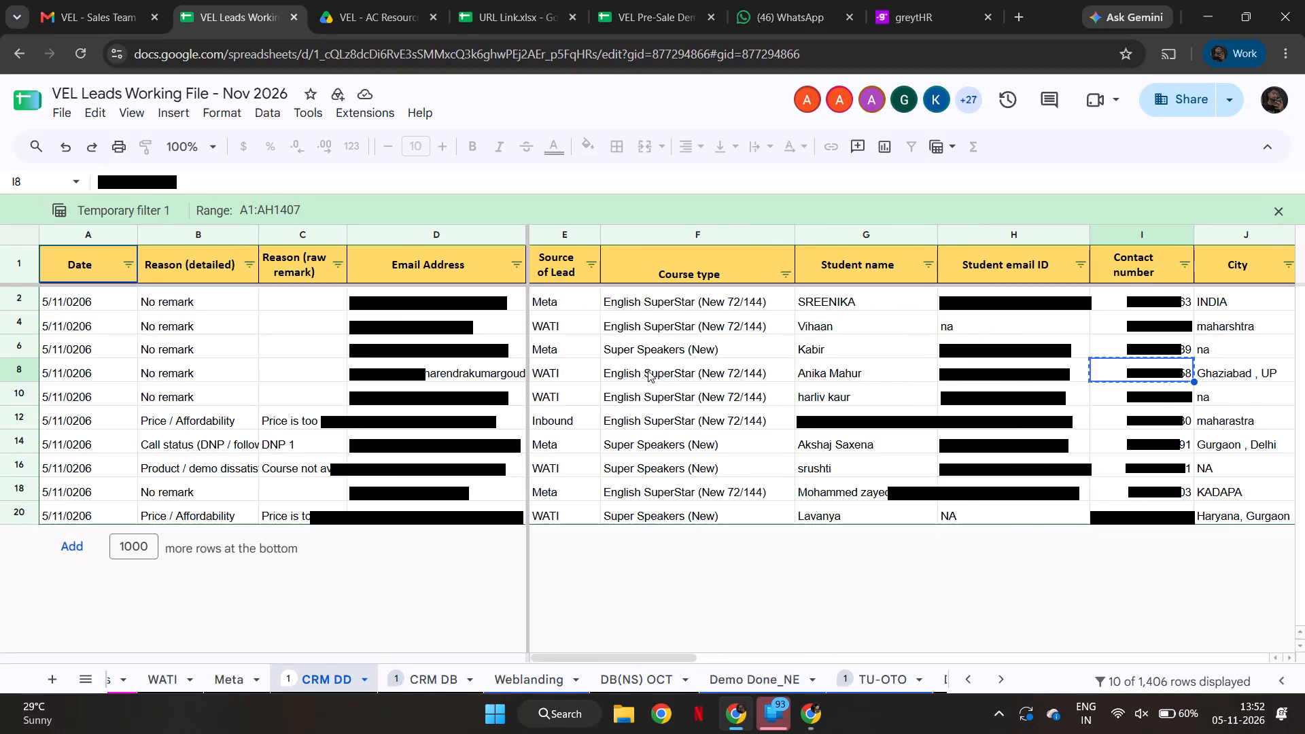
Review the remark, pitching, AC name, demo status and stage columns for the row 8 lead in the filtered CRM DD list.
scroll(648, 370, left, 4)
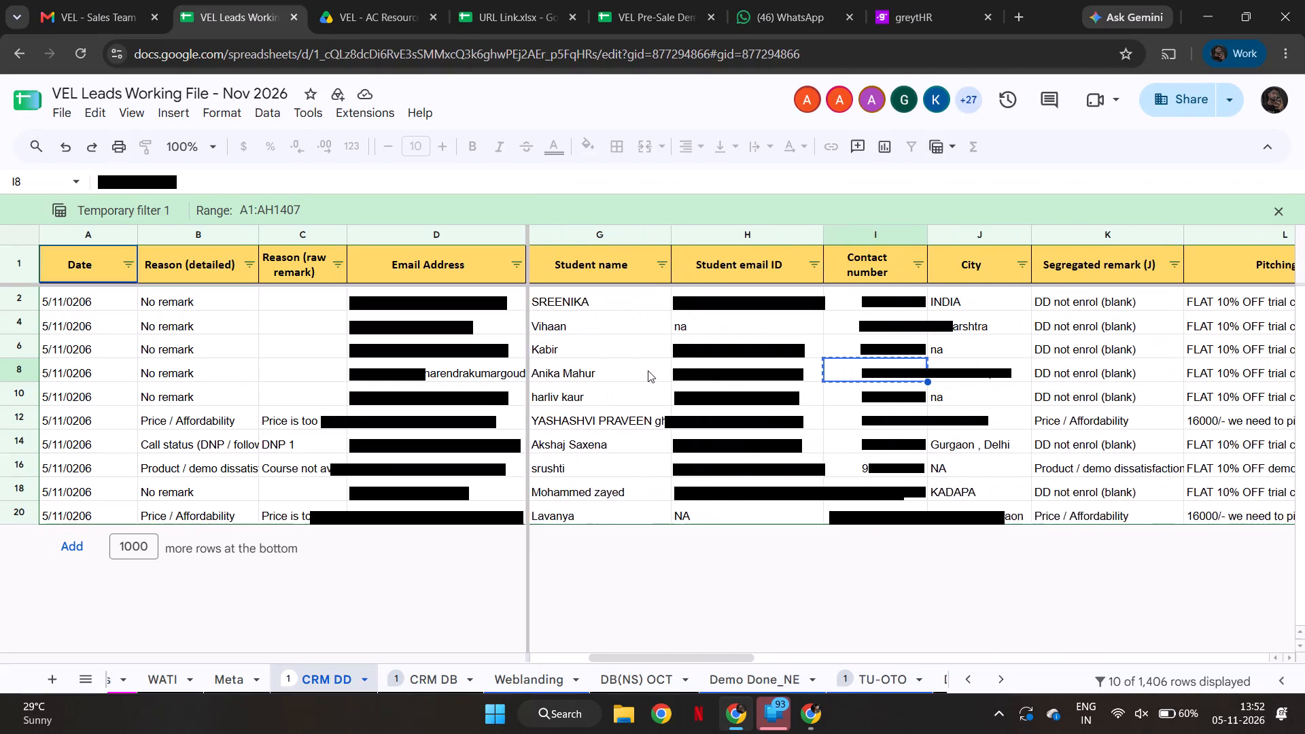
scroll(648, 370, left, 5)
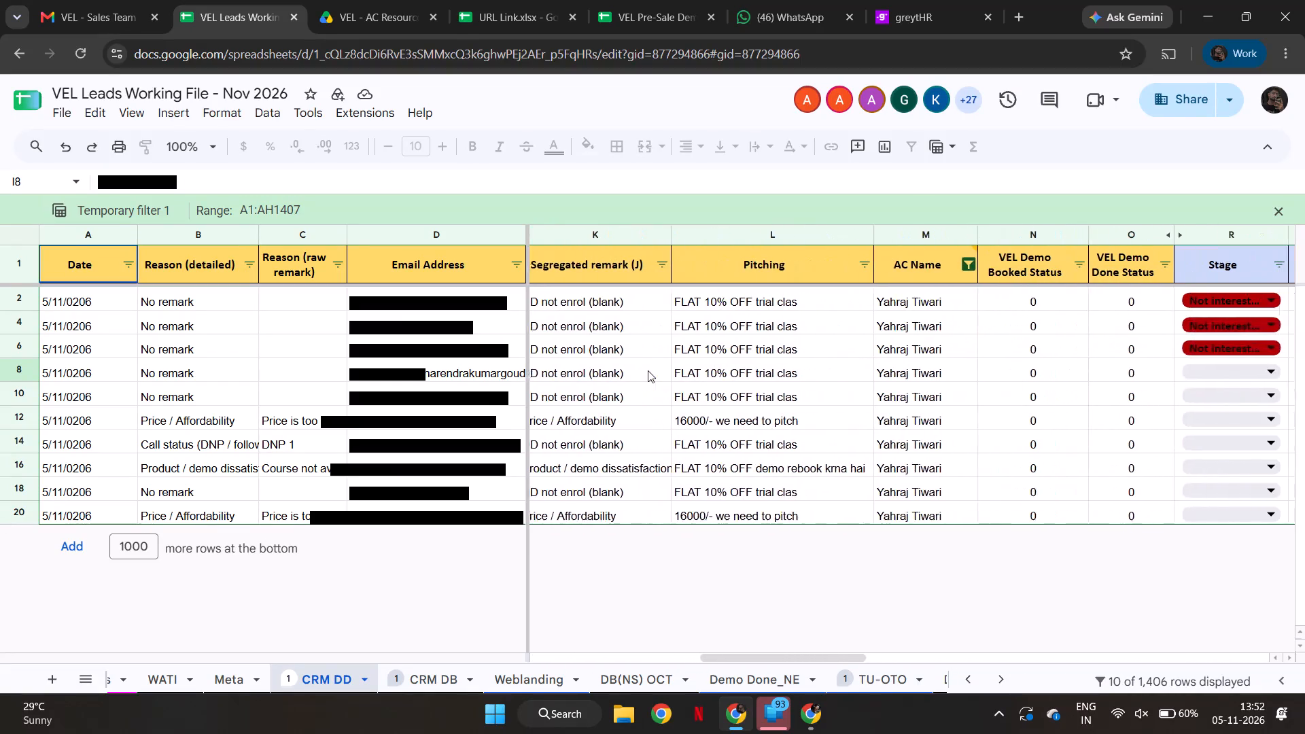
scroll(648, 370, left, 1)
scroll(648, 370, right, 3)
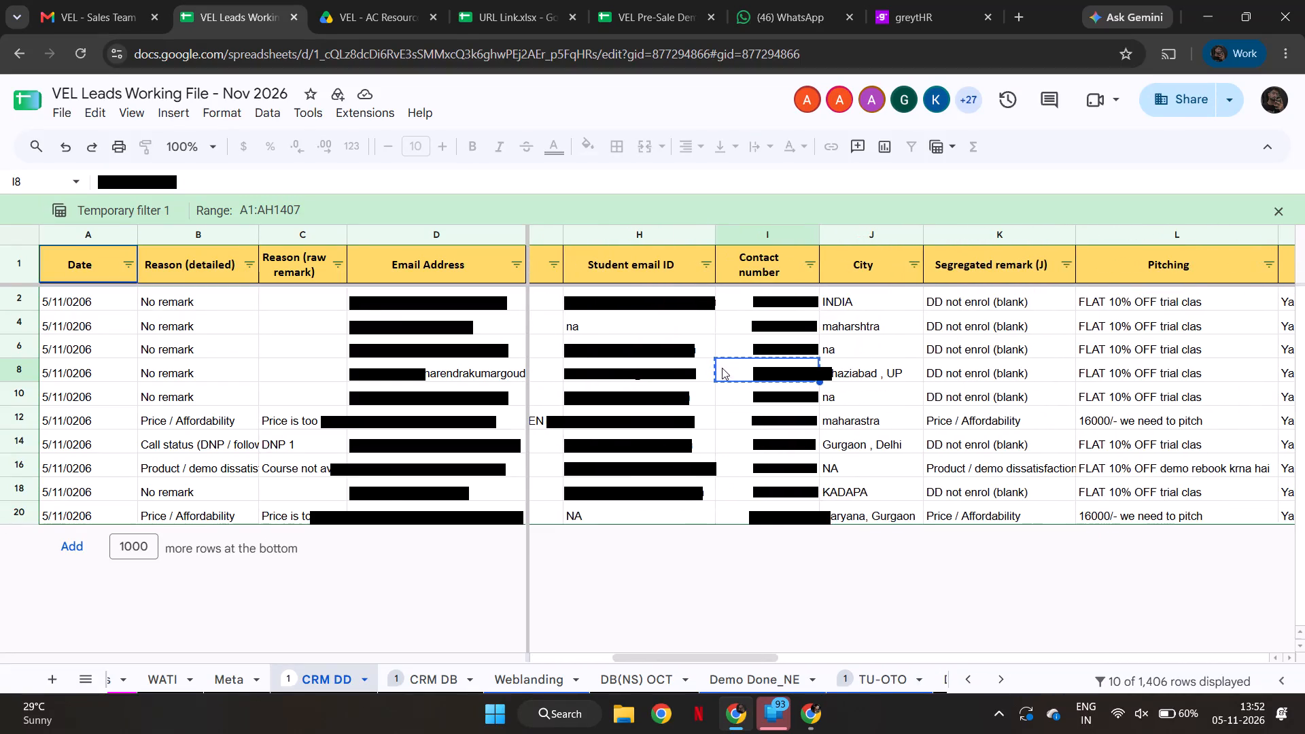